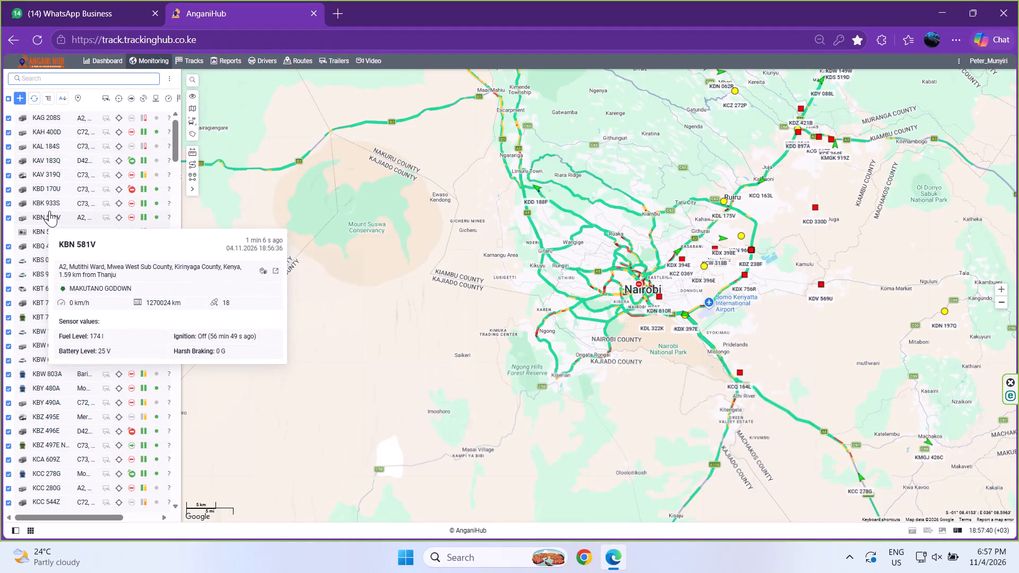
pyautogui.click(48, 219)
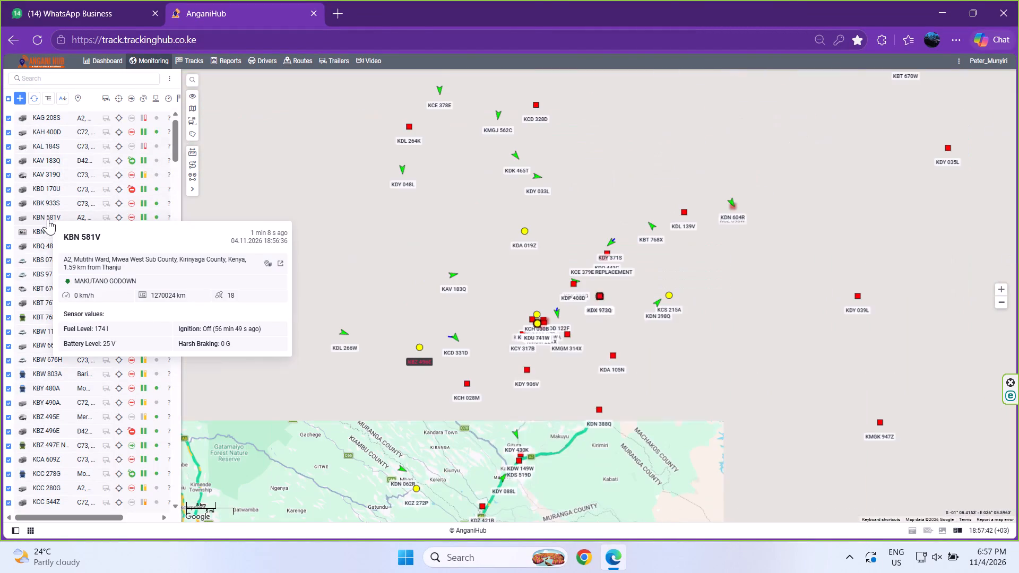
pyautogui.scroll(-2, 349, 312)
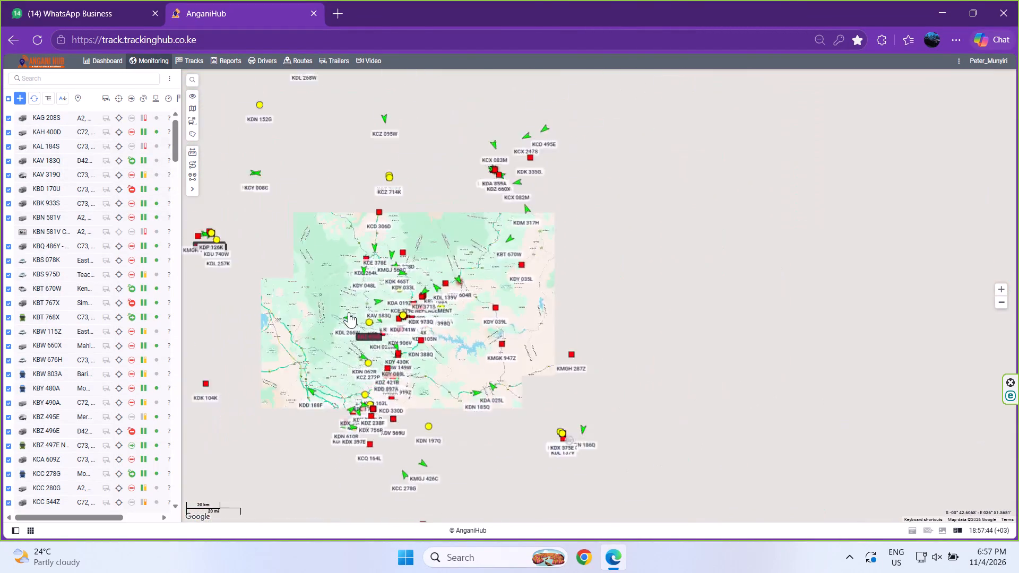
pyautogui.click(56, 220)
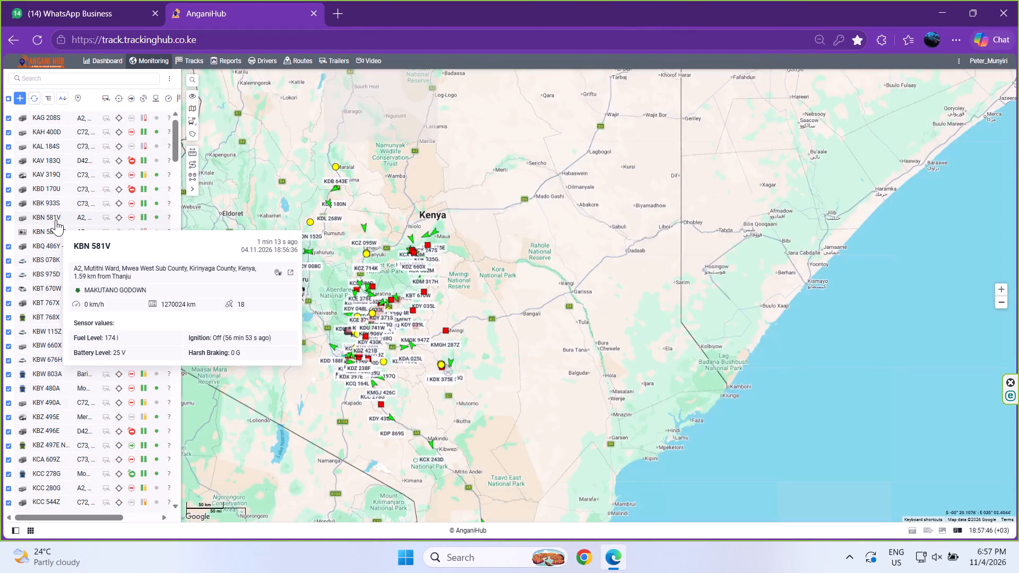
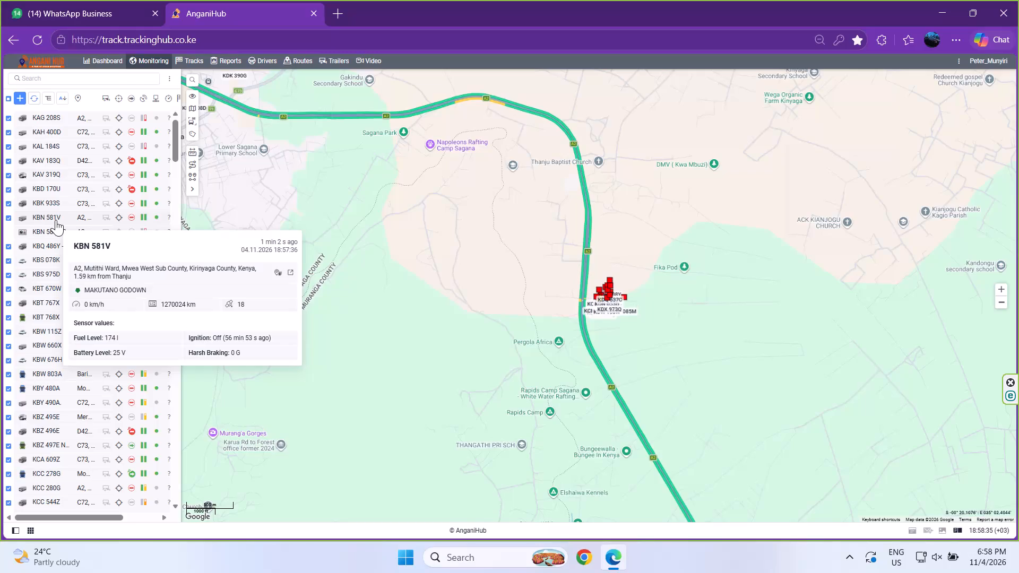
pyautogui.click(56, 220)
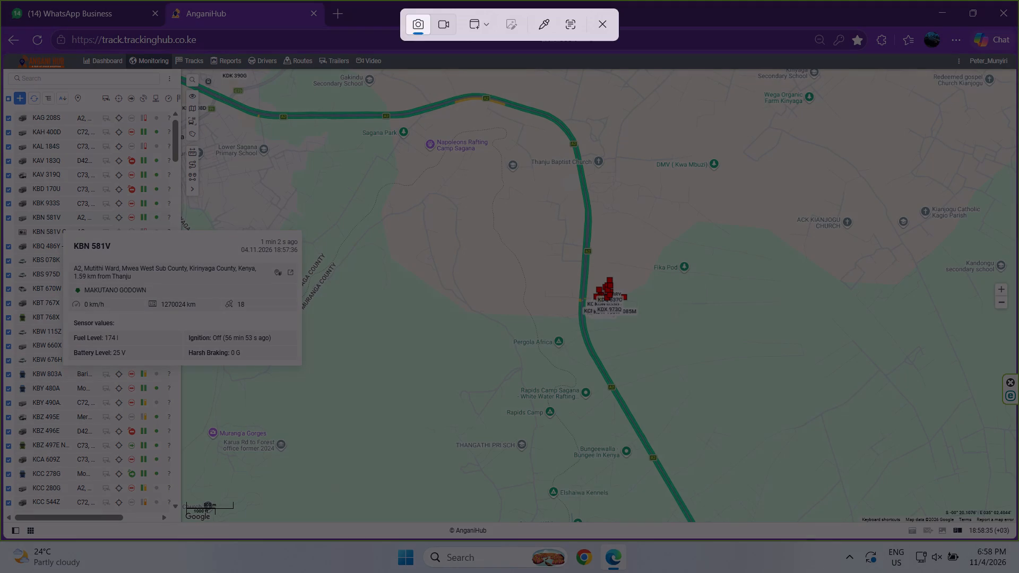
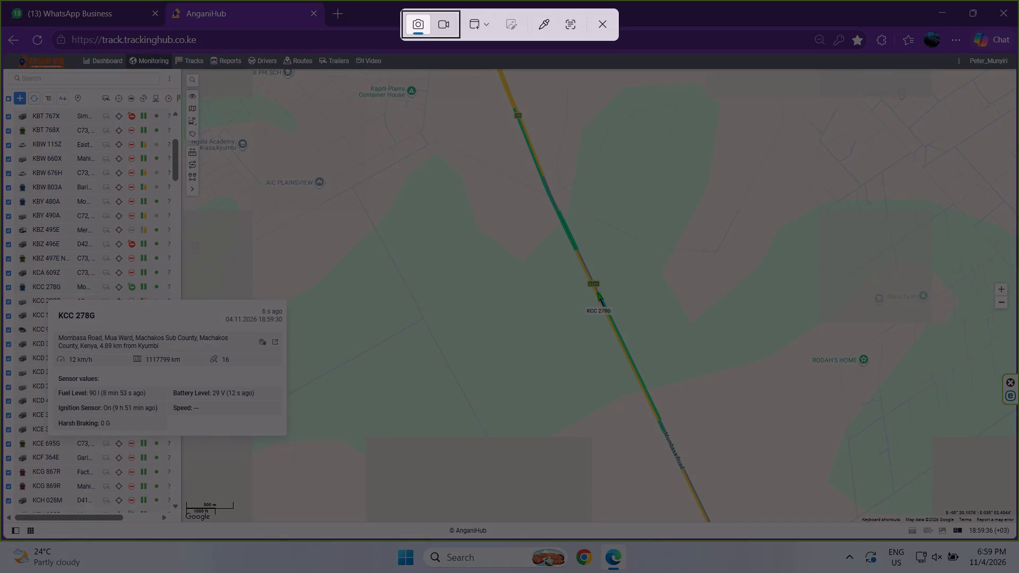
pyautogui.keyDown('ctrl'); pyautogui.scroll(-1, 442, 219); pyautogui.keyUp('ctrl')
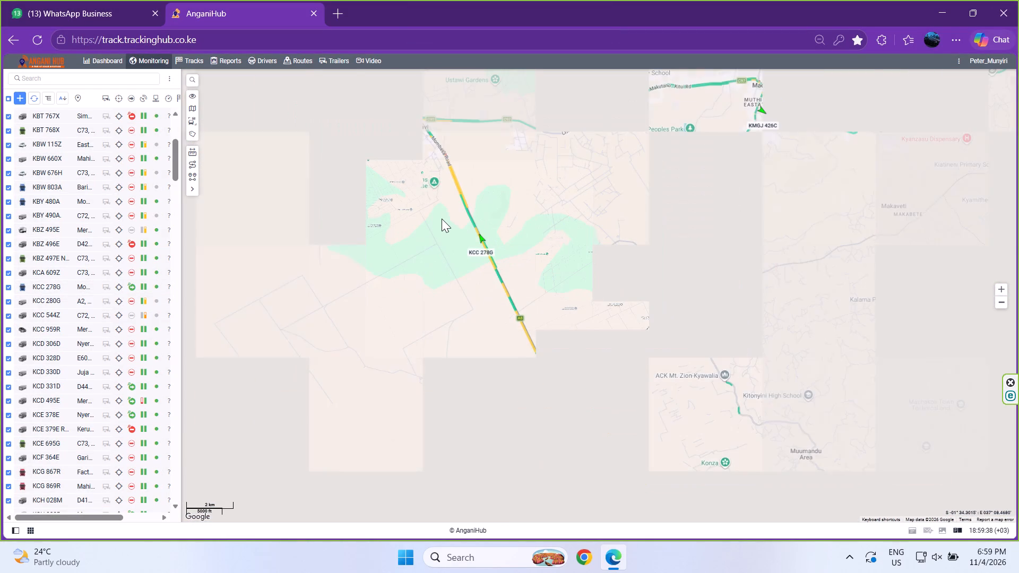
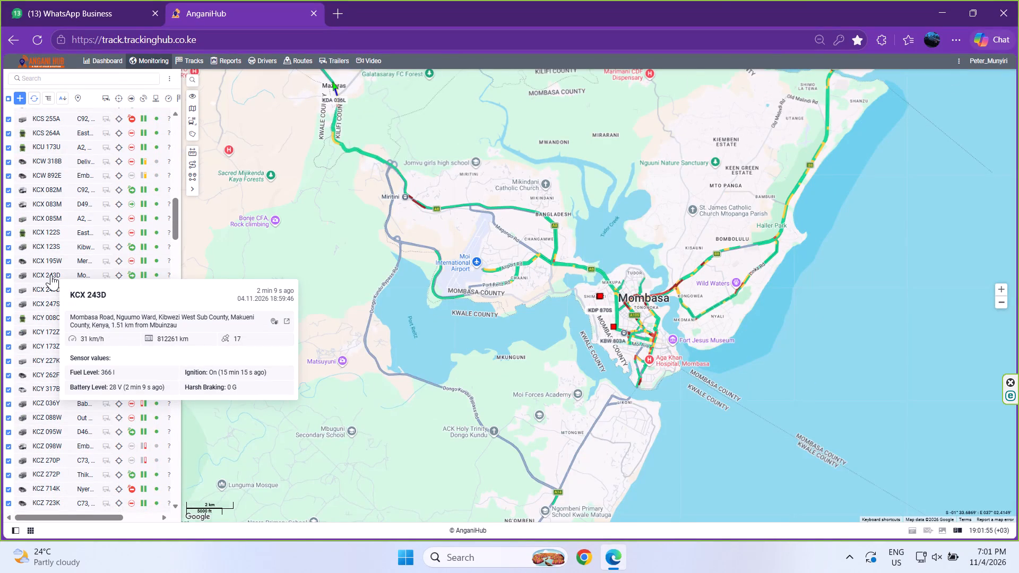
pyautogui.press('Print')
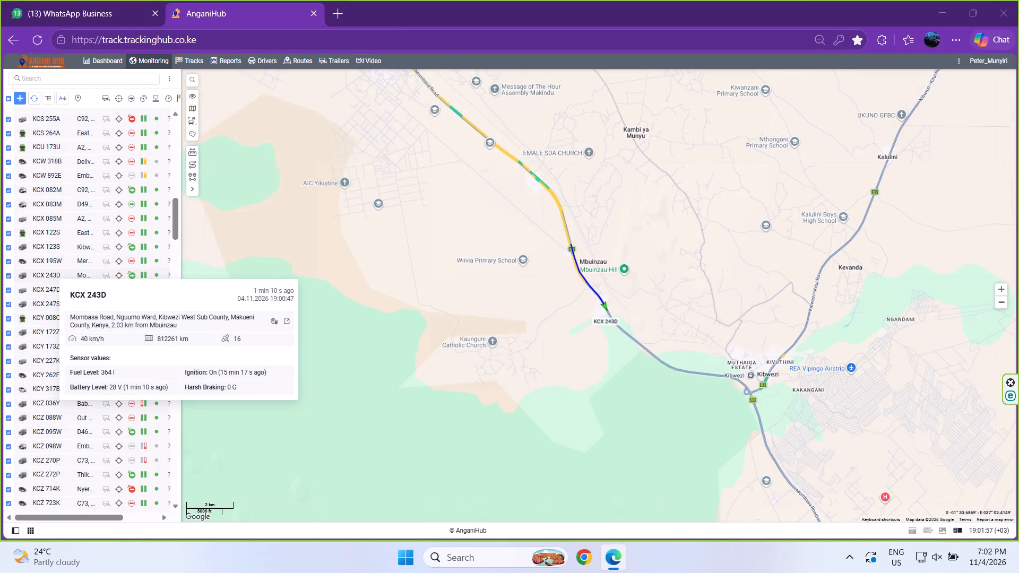
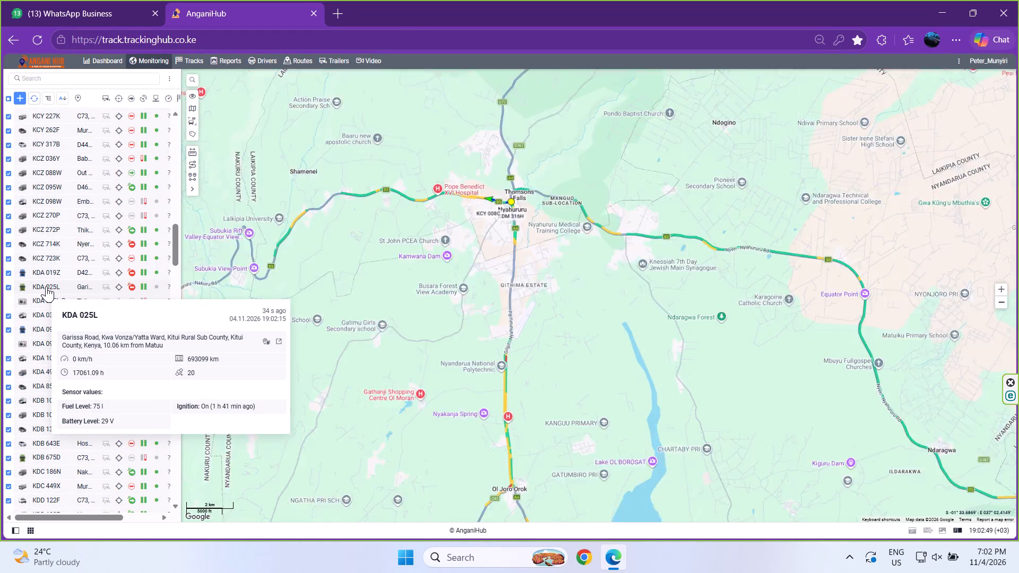
pyautogui.press('Print')
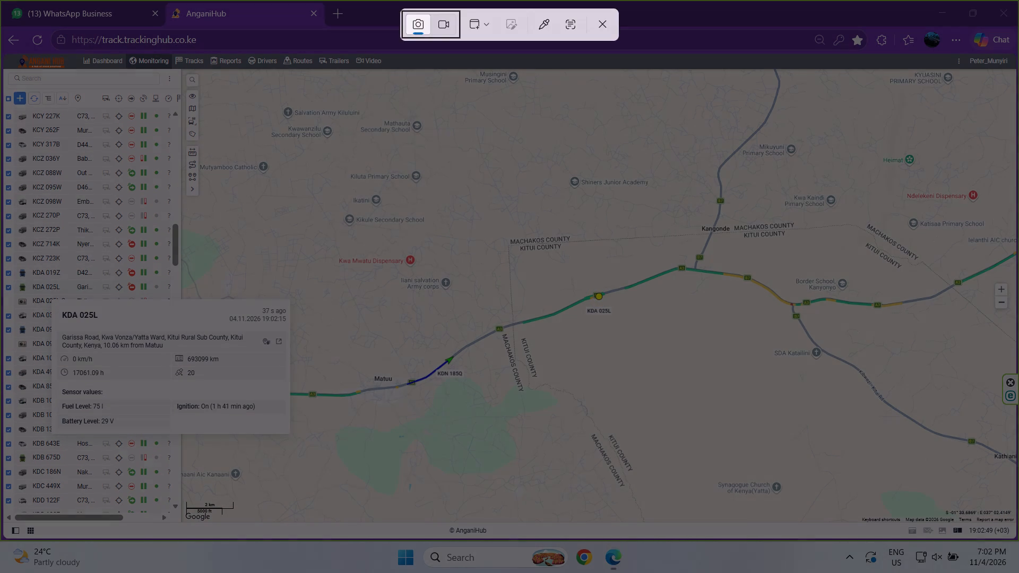
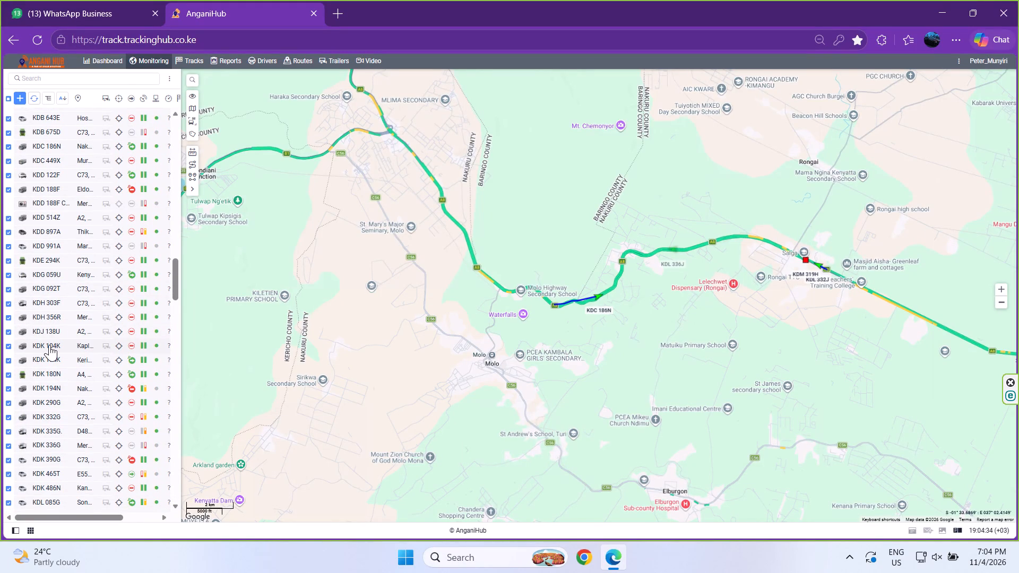
pyautogui.keyDown('ctrl'); pyautogui.scroll(-1, 49, 345); pyautogui.keyUp('ctrl')
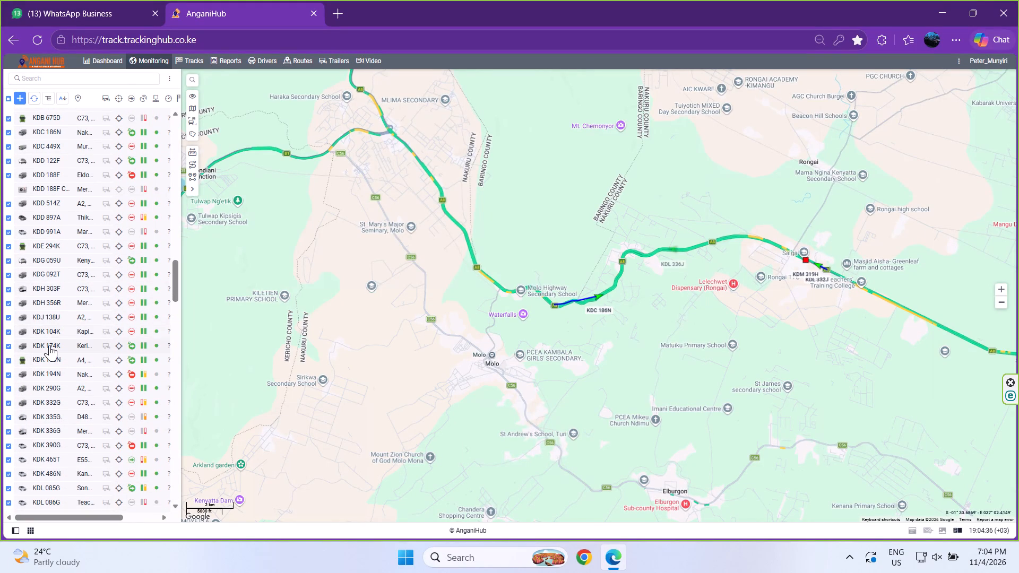
pyautogui.keyDown('ctrl'); pyautogui.scroll(-3, 49, 345); pyautogui.keyUp('ctrl')
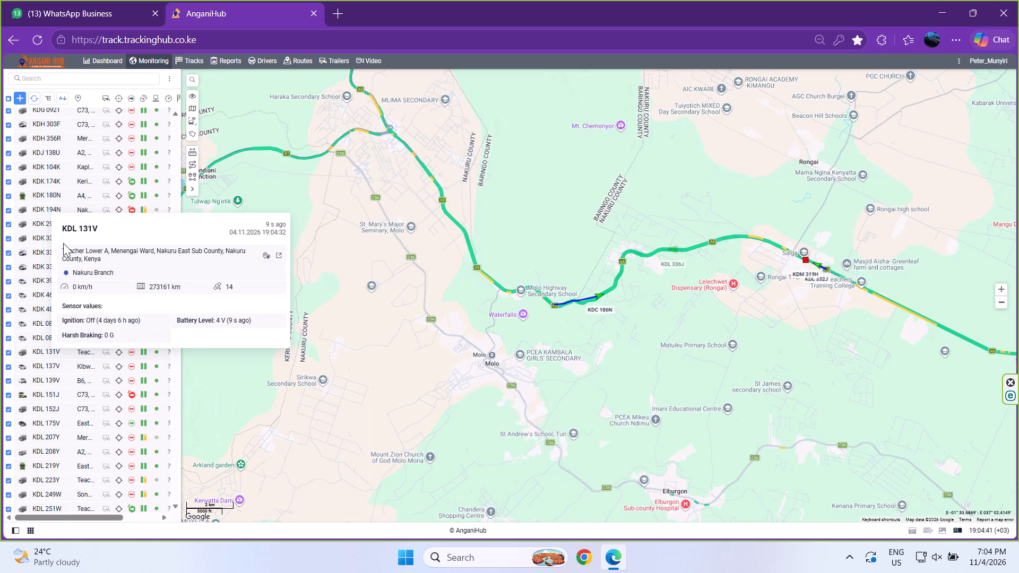
pyautogui.keyDown('ctrl'); pyautogui.click(41, 396); pyautogui.keyUp('ctrl')
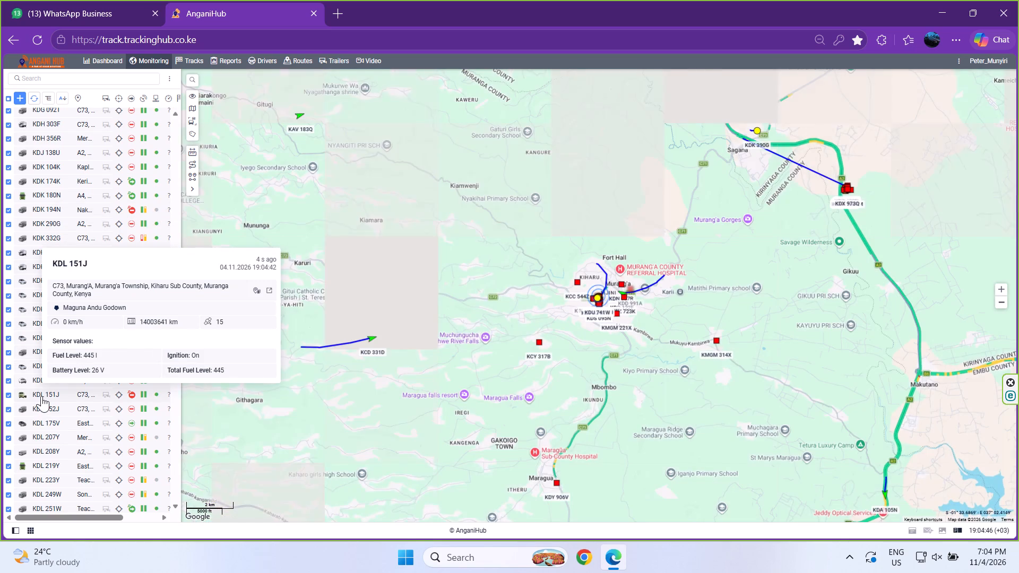
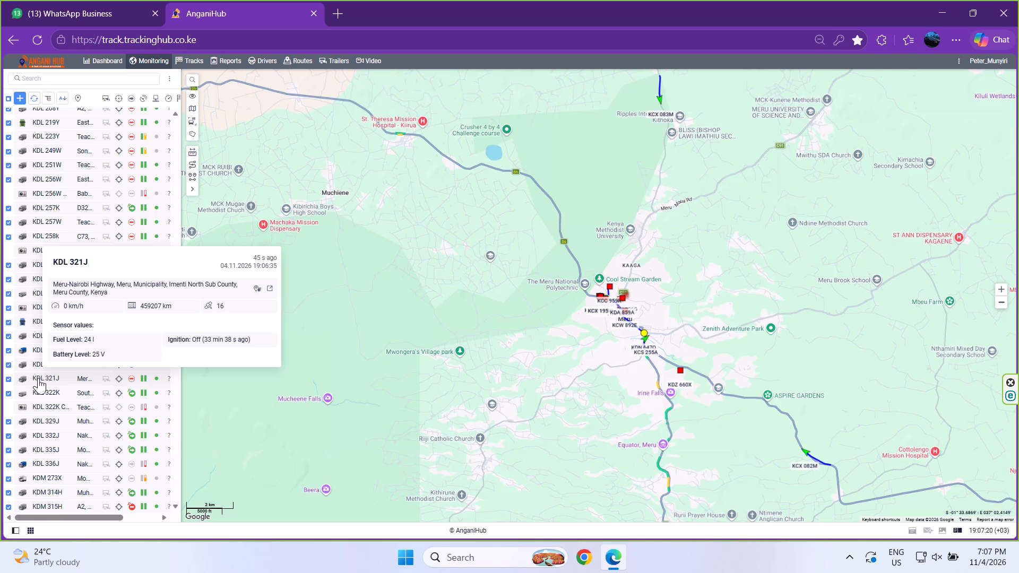
pyautogui.press('Print')
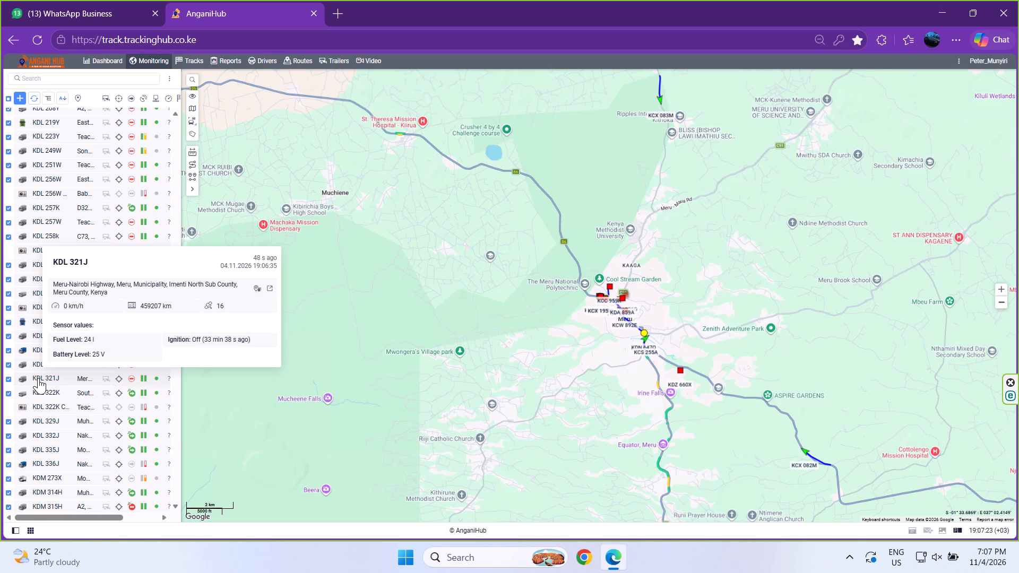
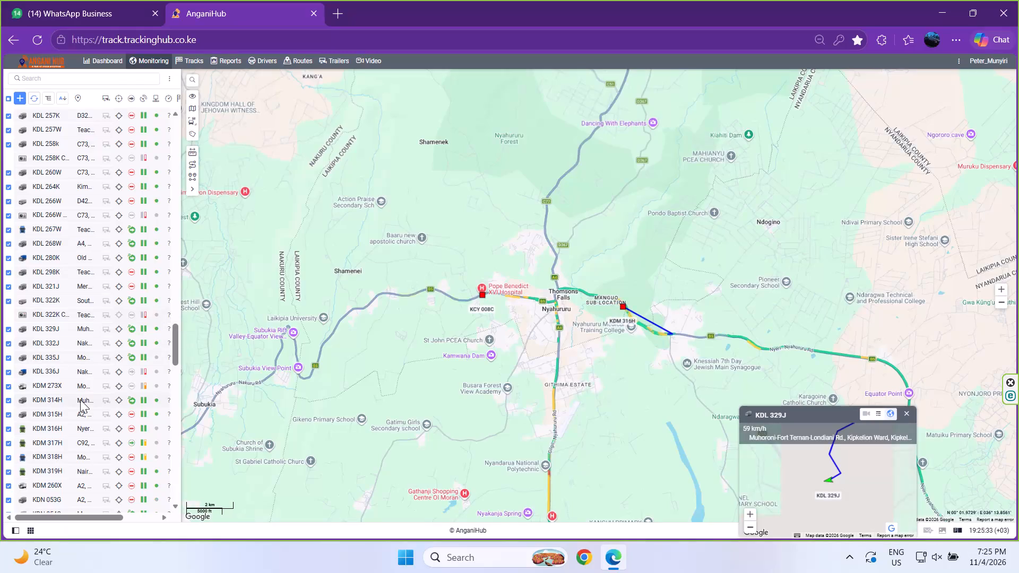
pyautogui.keyDown('ctrl'); pyautogui.scroll(-1, 80, 400); pyautogui.keyUp('ctrl')
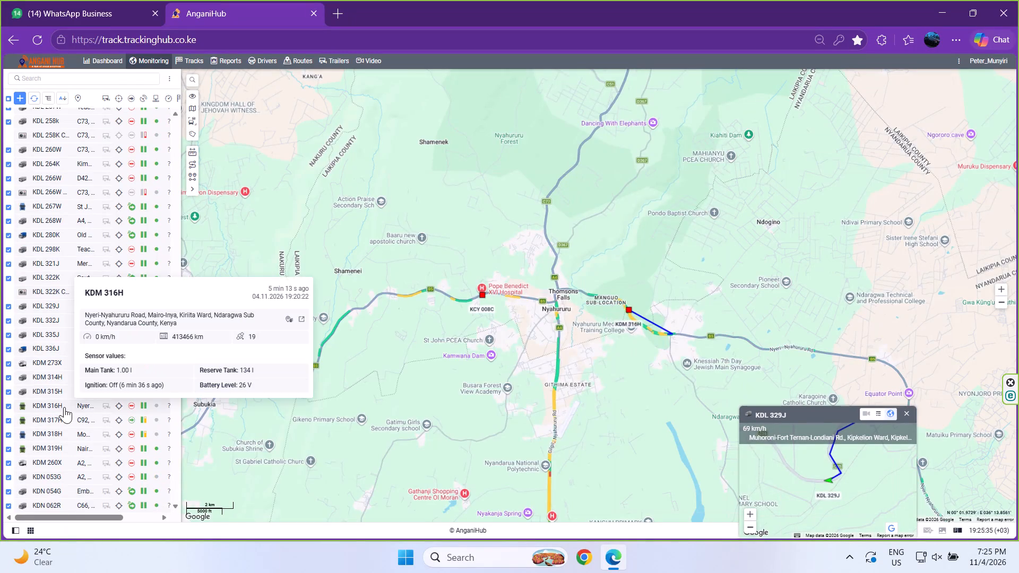
pyautogui.keyDown('ctrl'); pyautogui.click(53, 422); pyautogui.keyUp('ctrl')
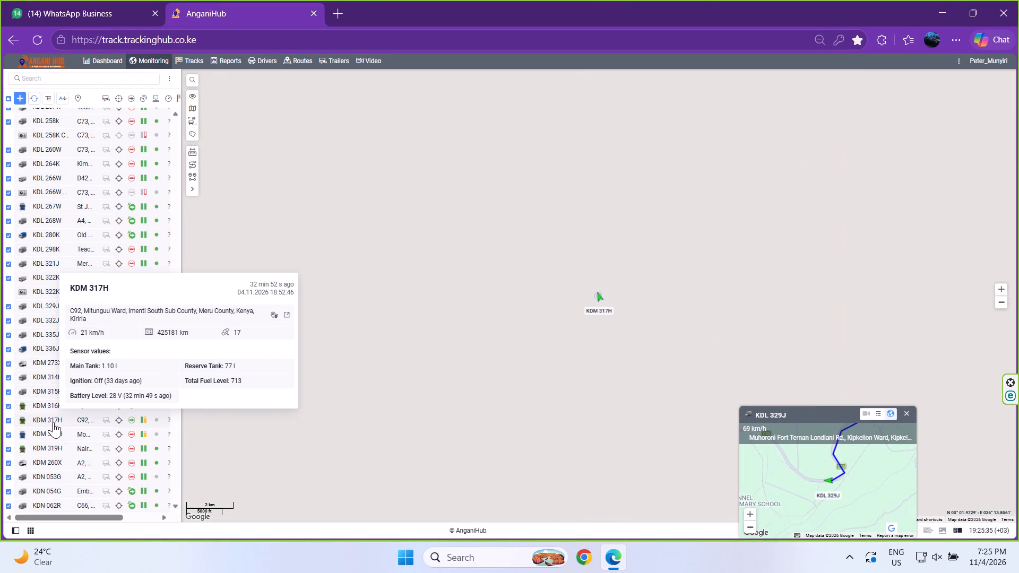
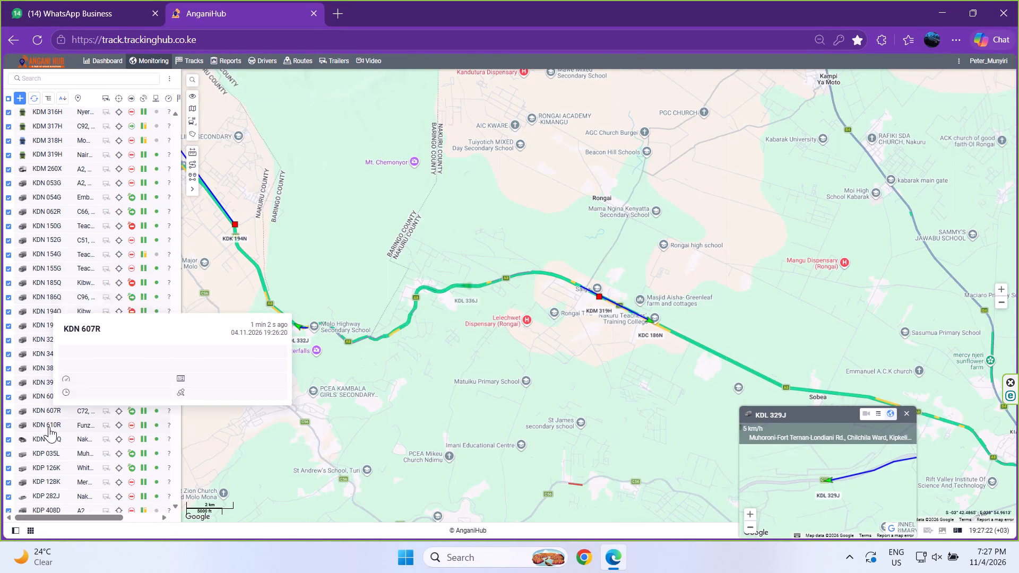
pyautogui.keyDown('ctrl'); pyautogui.click(46, 449); pyautogui.keyUp('ctrl')
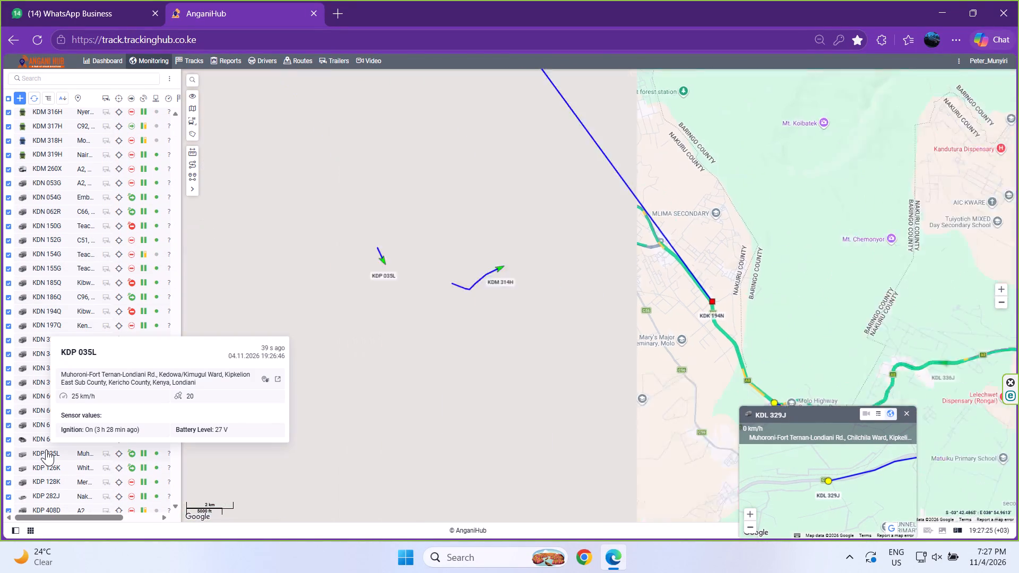
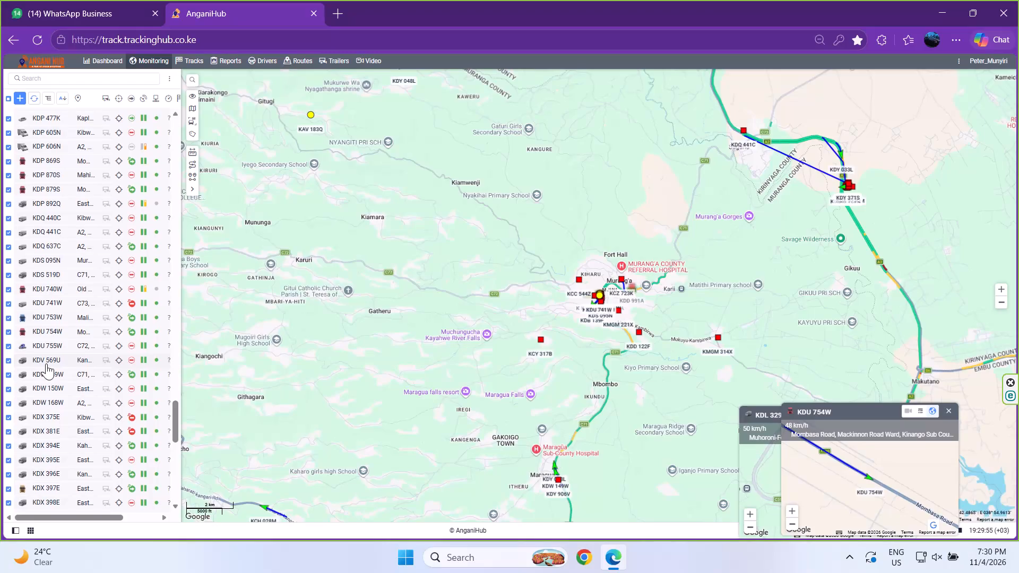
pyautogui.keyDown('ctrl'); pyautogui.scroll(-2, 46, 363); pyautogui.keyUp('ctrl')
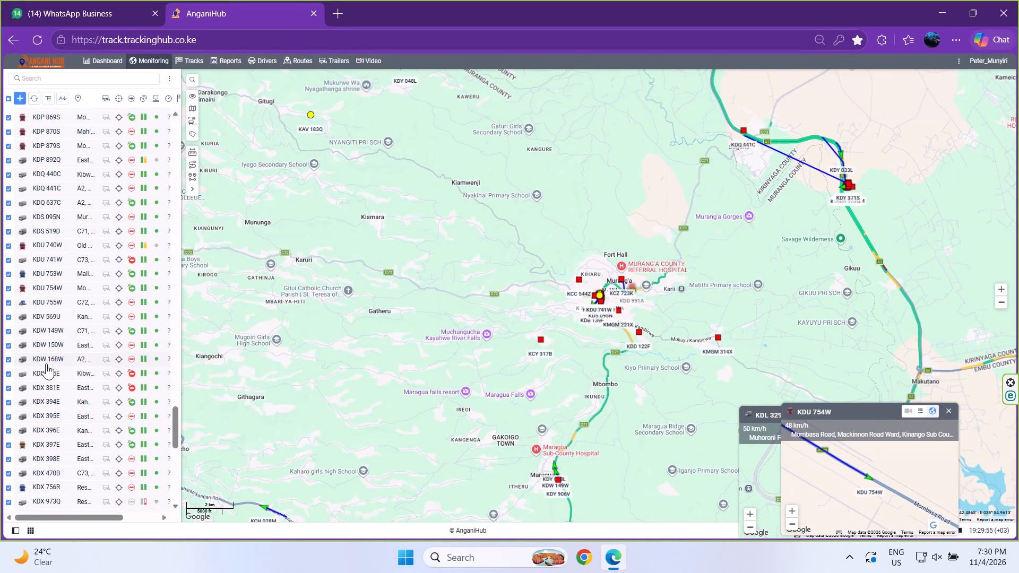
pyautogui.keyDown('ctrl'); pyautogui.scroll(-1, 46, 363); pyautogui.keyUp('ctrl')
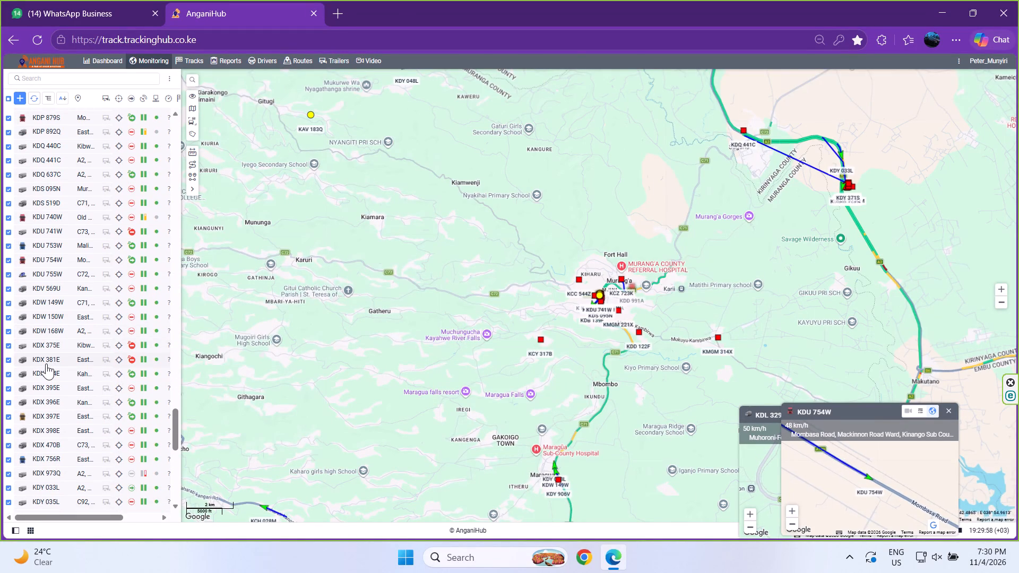
pyautogui.keyDown('ctrl'); pyautogui.moveTo(433, 344); pyautogui.dragTo(768, 201); pyautogui.keyUp('ctrl')
pyautogui.keyDown('ctrl'); pyautogui.scroll(-1, 768, 201); pyautogui.keyUp('ctrl')
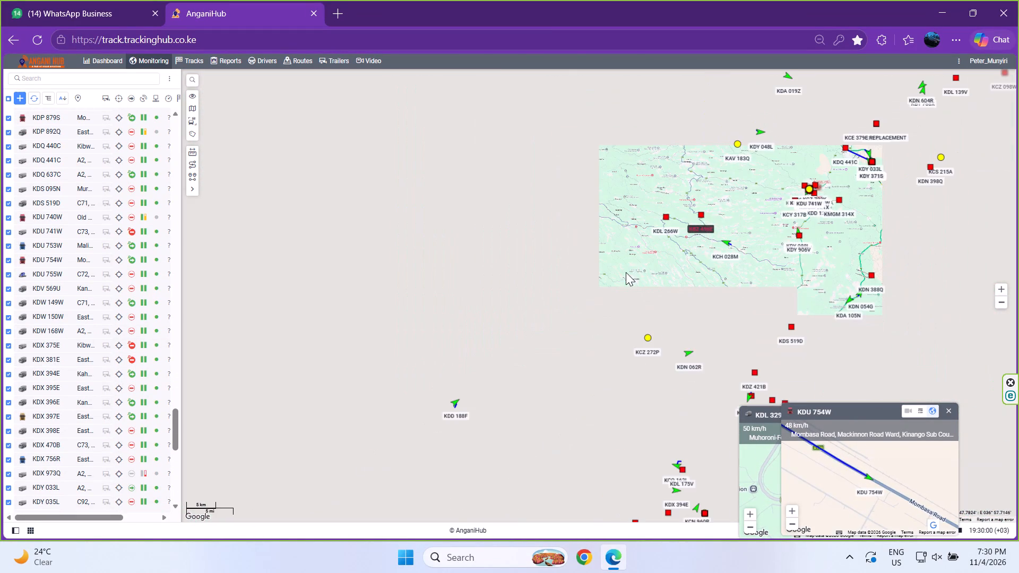
pyautogui.keyDown('ctrl'); pyautogui.moveTo(626, 272); pyautogui.dragTo(909, 114); pyautogui.keyUp('ctrl')
pyautogui.keyDown('ctrl'); pyautogui.moveTo(552, 317); pyautogui.dragTo(543, 316); pyautogui.keyUp('ctrl')
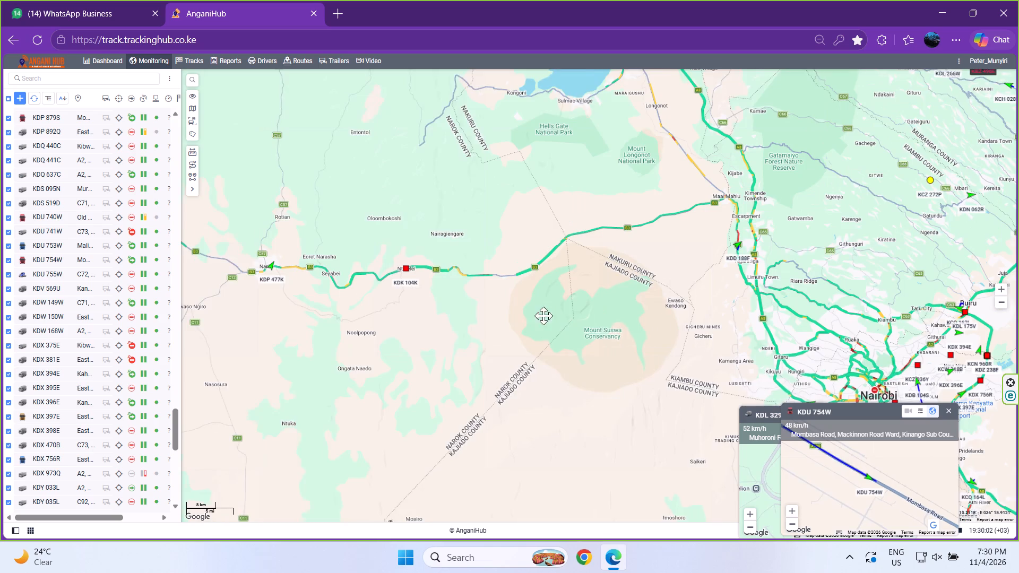
pyautogui.keyDown('ctrl'); pyautogui.moveTo(543, 316); pyautogui.dragTo(368, 285); pyautogui.keyUp('ctrl')
pyautogui.keyDown('ctrl'); pyautogui.scroll(5, 548, 221); pyautogui.keyUp('ctrl')
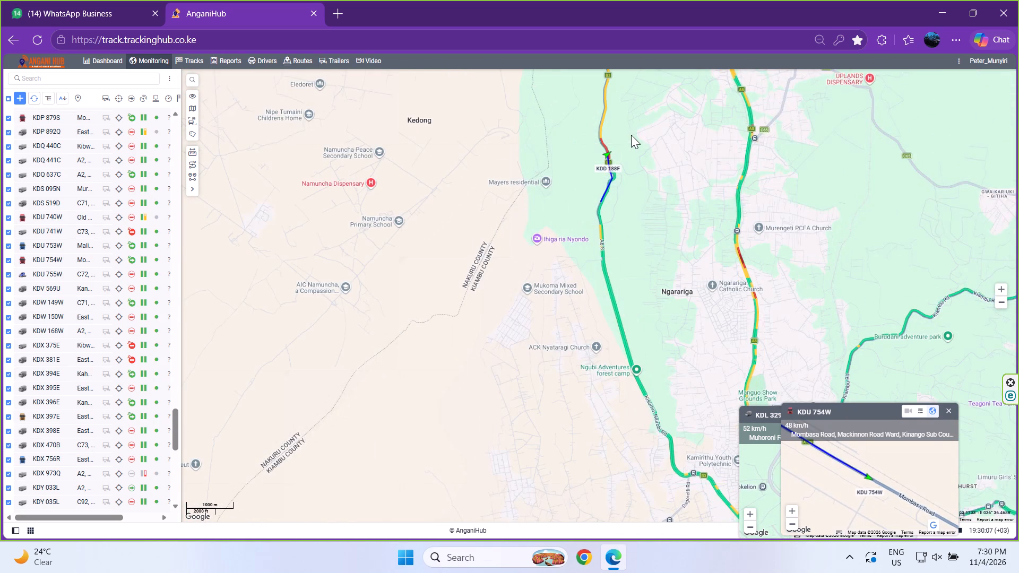
pyautogui.keyDown('ctrl'); pyautogui.moveTo(631, 135); pyautogui.dragTo(609, 350); pyautogui.keyUp('ctrl')
pyautogui.keyDown('ctrl'); pyautogui.moveTo(609, 350); pyautogui.dragTo(547, 323); pyautogui.keyUp('ctrl')
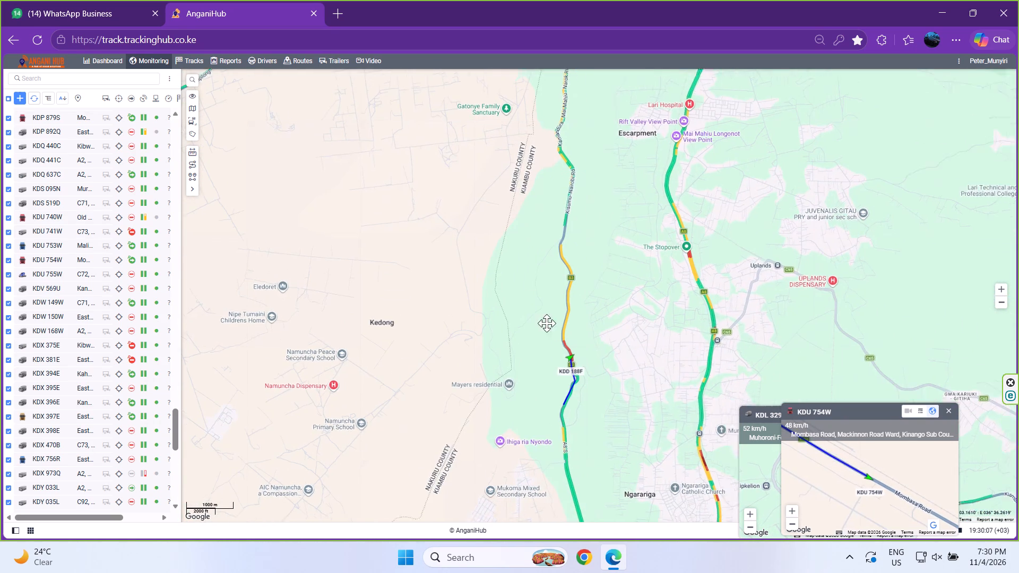
pyautogui.keyDown('ctrl'); pyautogui.moveTo(547, 323); pyautogui.dragTo(480, 281); pyautogui.keyUp('ctrl')
pyautogui.keyDown('ctrl'); pyautogui.scroll(1, 480, 281); pyautogui.keyUp('ctrl')
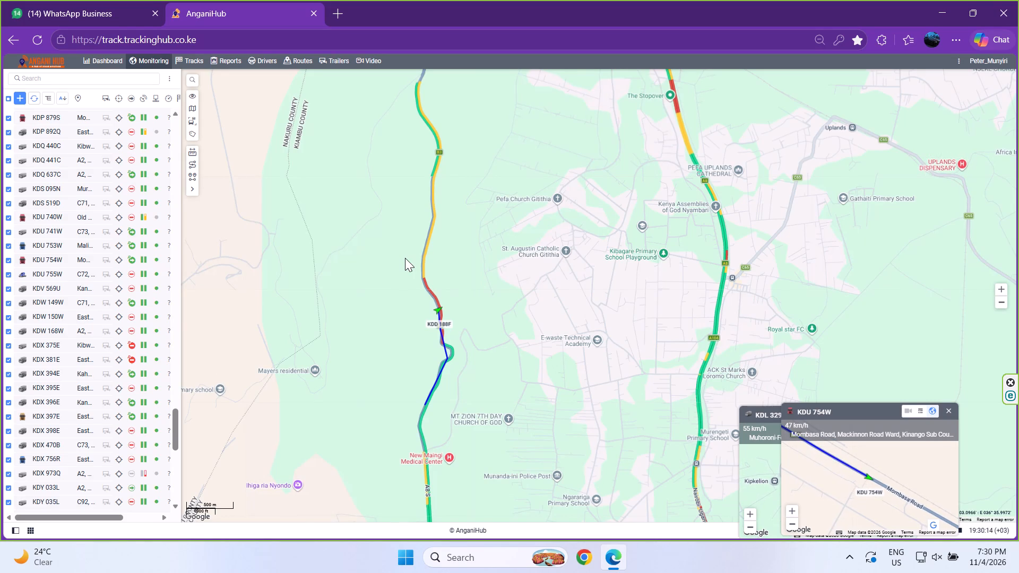
pyautogui.keyDown('ctrl'); pyautogui.scroll(-1, 405, 258); pyautogui.keyUp('ctrl')
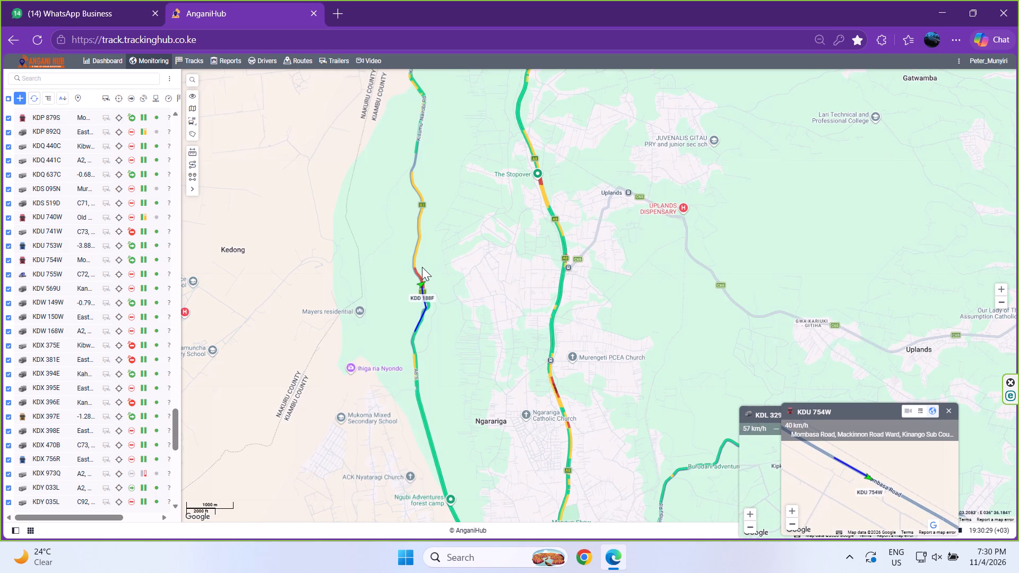
pyautogui.keyDown('ctrl'); pyautogui.scroll(-1, 422, 267); pyautogui.keyUp('ctrl')
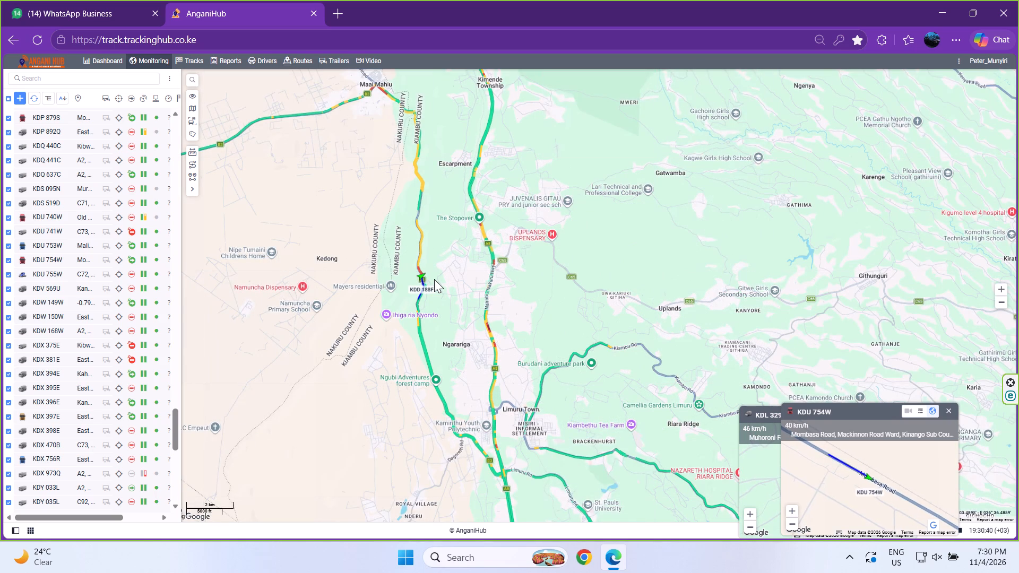
pyautogui.keyDown('ctrl'); pyautogui.scroll(1, 427, 267); pyautogui.keyUp('ctrl')
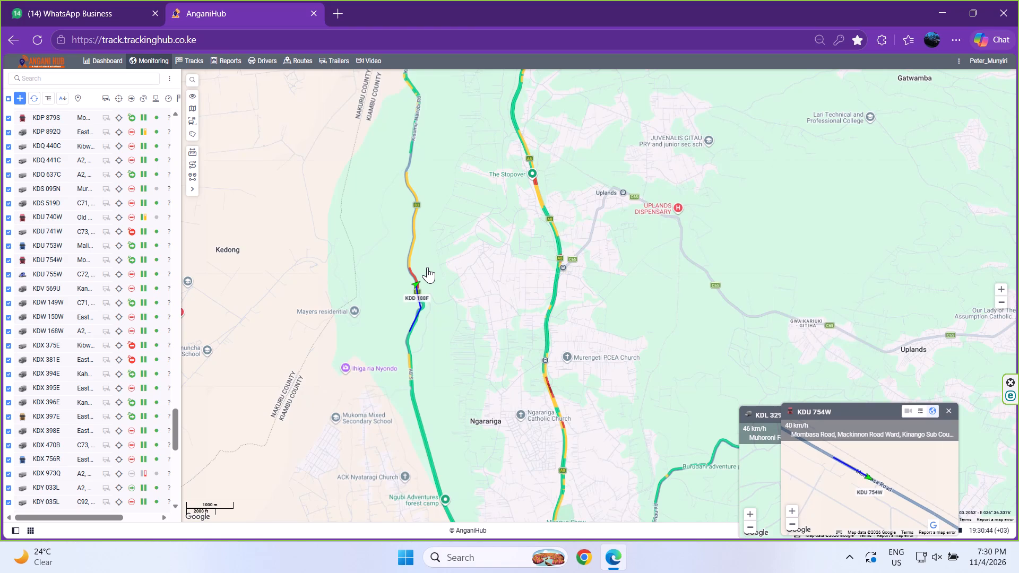
pyautogui.keyDown('ctrl'); pyautogui.scroll(-1, 427, 267); pyautogui.keyUp('ctrl')
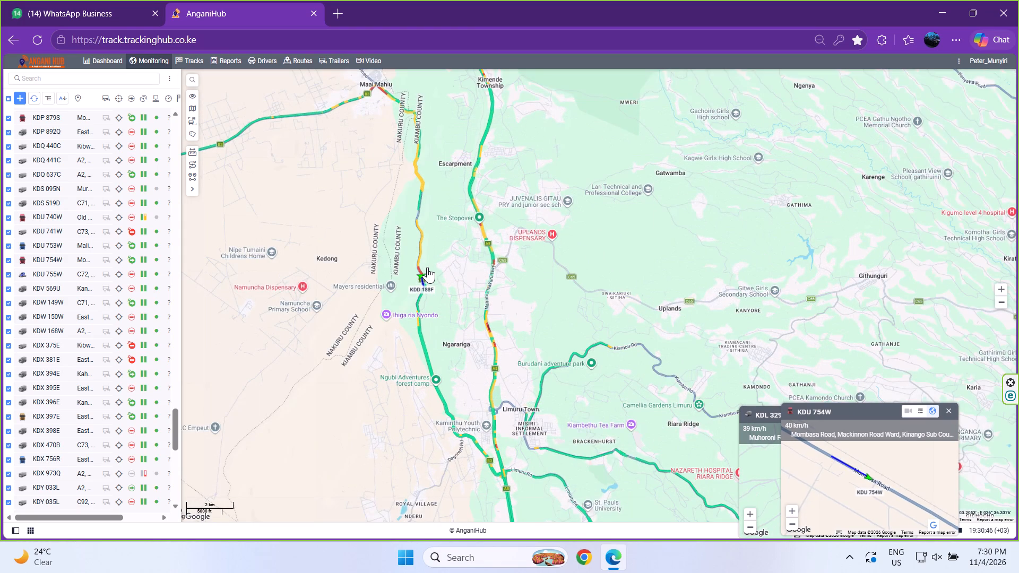
pyautogui.keyDown('ctrl'); pyautogui.moveTo(403, 179); pyautogui.dragTo(400, 285); pyautogui.keyUp('ctrl')
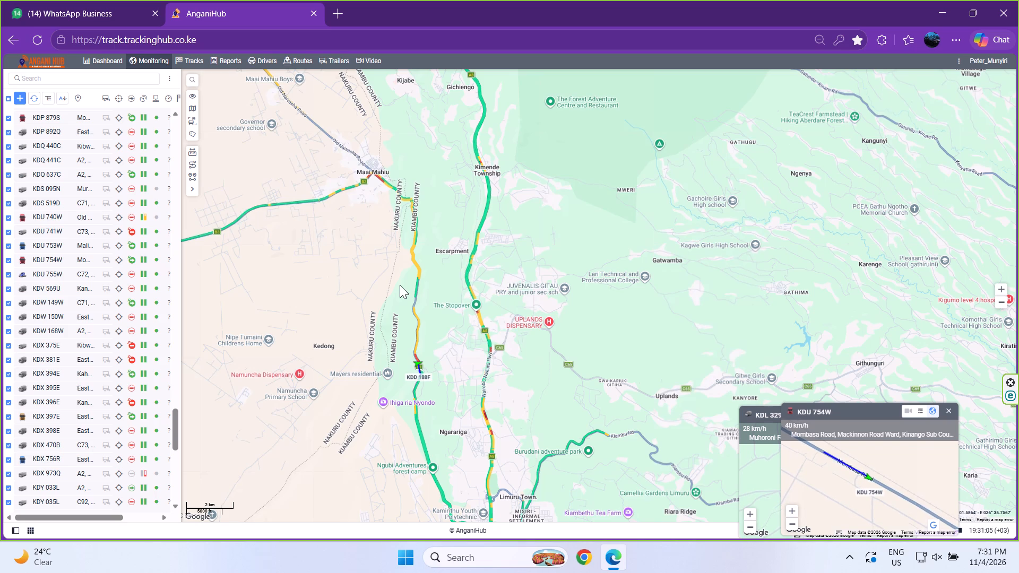
pyautogui.keyDown('ctrl'); pyautogui.scroll(-1, 362, 305); pyautogui.keyUp('ctrl')
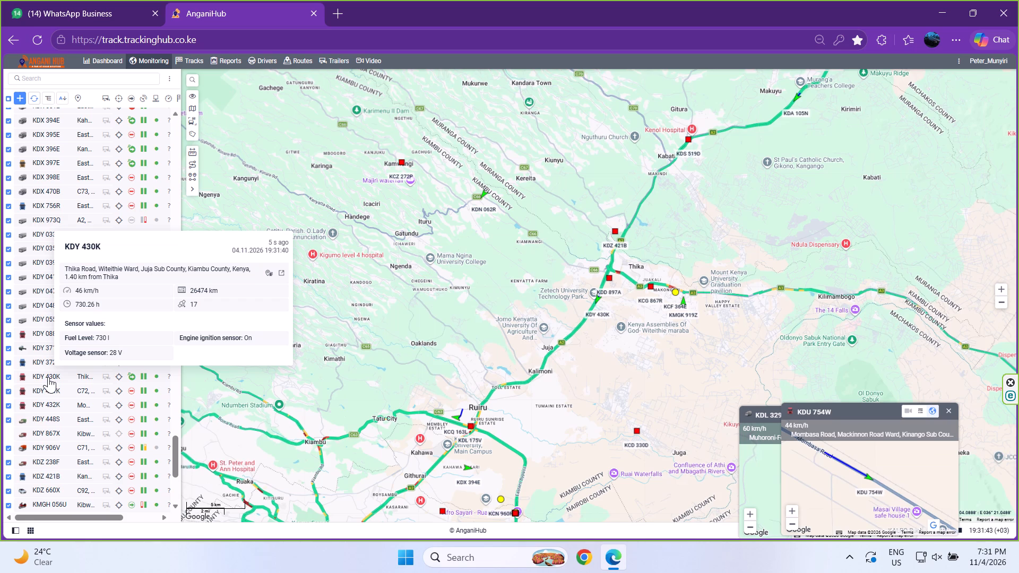
pyautogui.press('Print')
pyautogui.keyDown('ctrl'); pyautogui.click(48, 377); pyautogui.keyUp('ctrl')
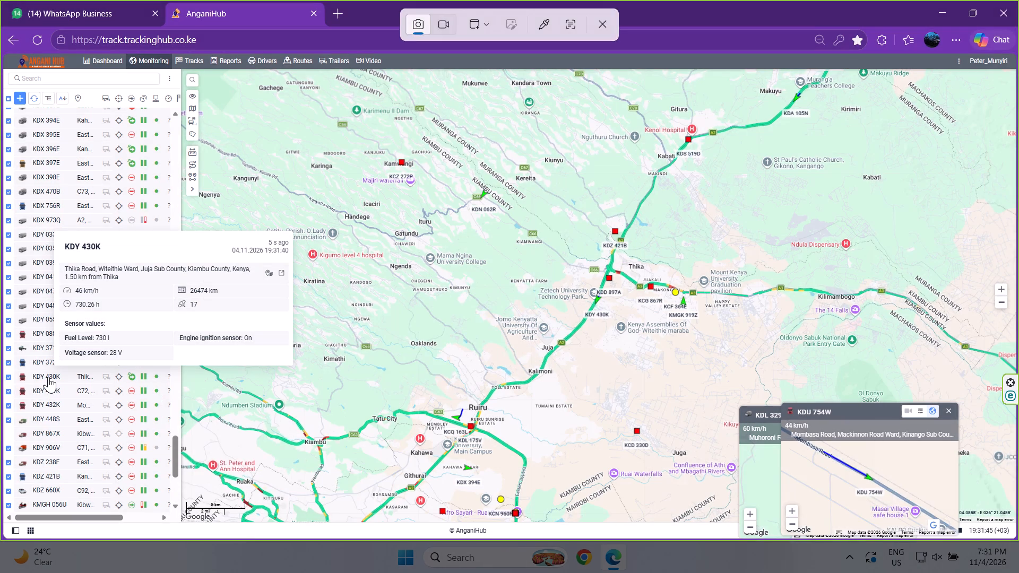
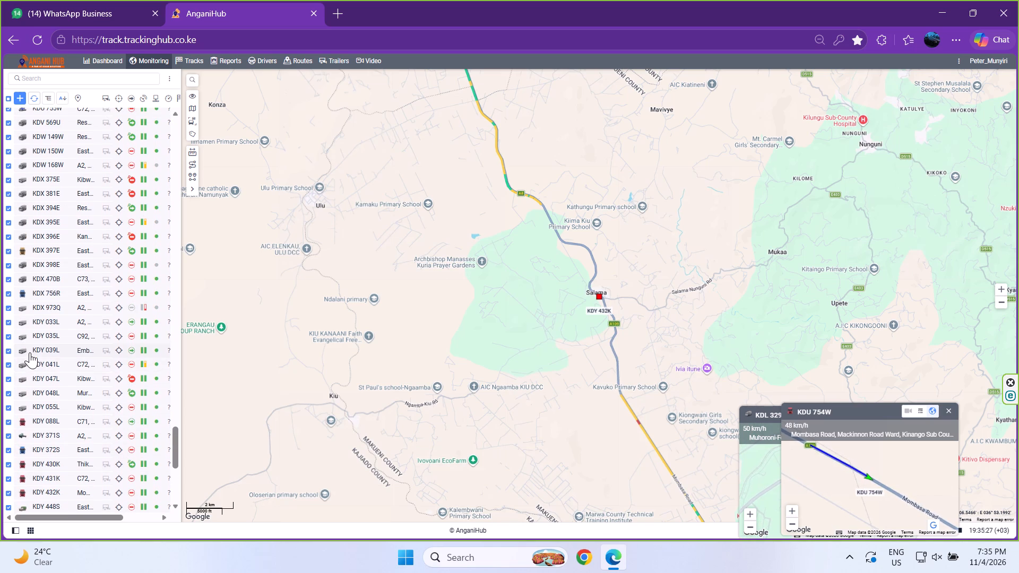
pyautogui.keyDown('ctrl'); pyautogui.click(57, 197); pyautogui.keyUp('ctrl')
pyautogui.keyDown('ctrl'); pyautogui.scroll(1, 57, 197); pyautogui.keyUp('ctrl')
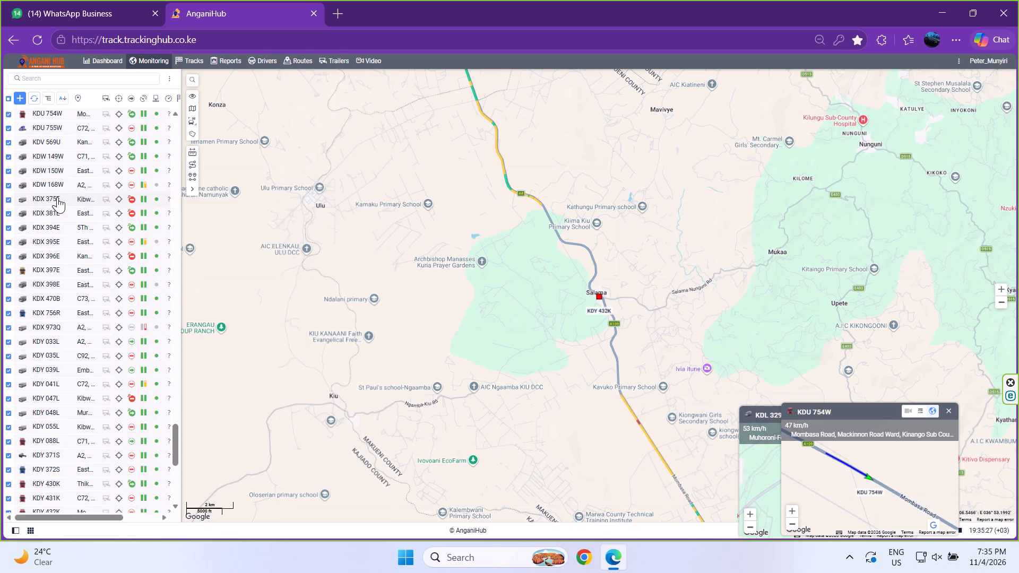
pyautogui.keyDown('ctrl'); pyautogui.scroll(1, 57, 197); pyautogui.keyUp('ctrl')
pyautogui.keyDown('ctrl'); pyautogui.click(56, 185); pyautogui.keyUp('ctrl')
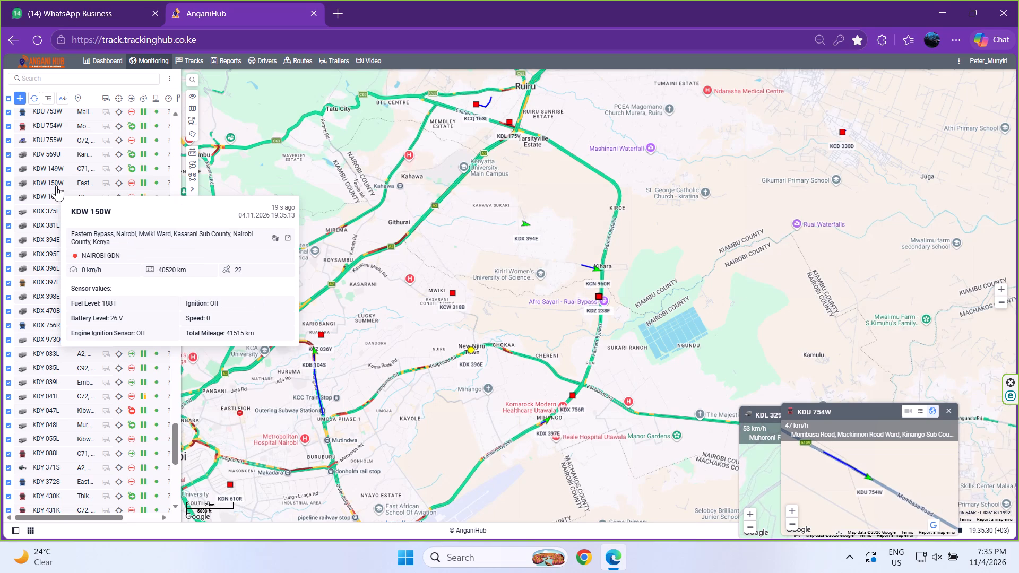
pyautogui.press('Print')
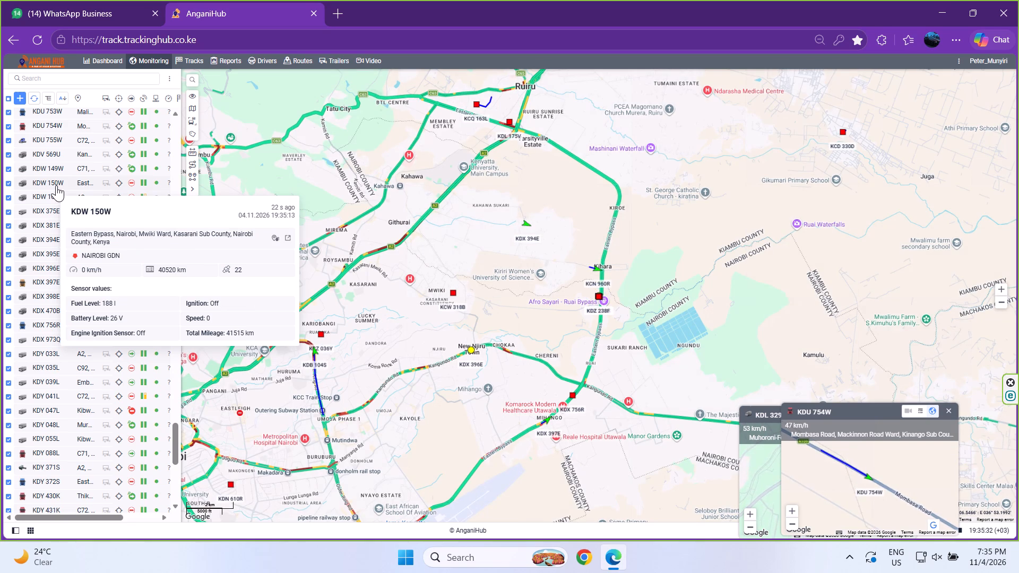
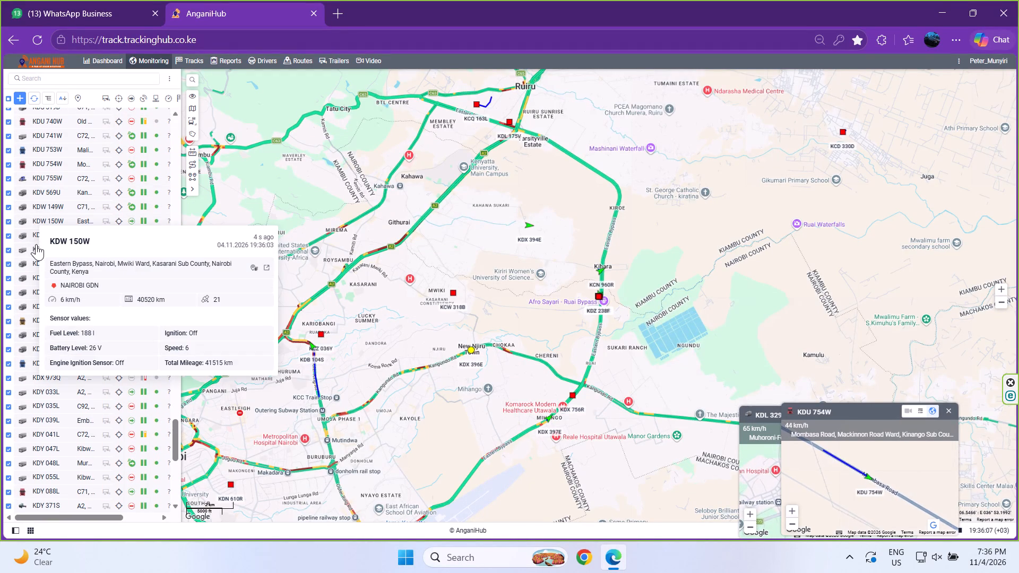
pyautogui.keyDown('ctrl'); pyautogui.click(44, 233); pyautogui.keyUp('ctrl')
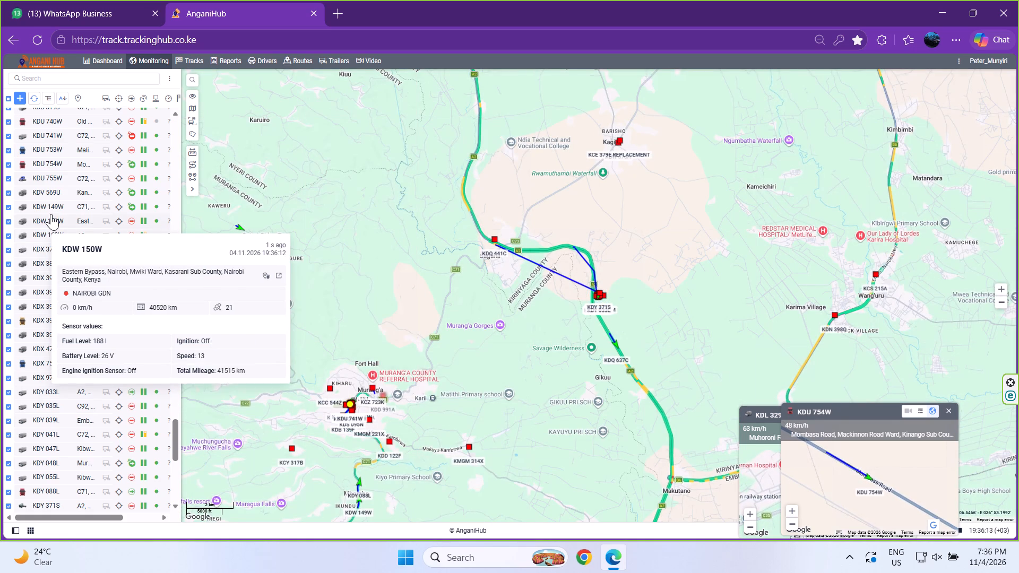
pyautogui.keyDown('ctrl'); pyautogui.click(53, 210); pyautogui.keyUp('ctrl')
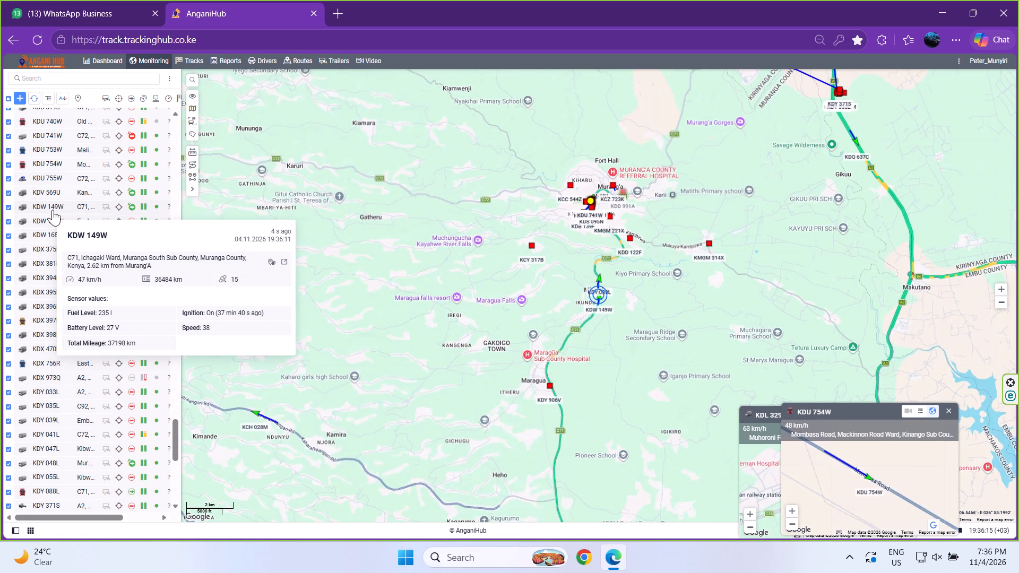
pyautogui.press('Print')
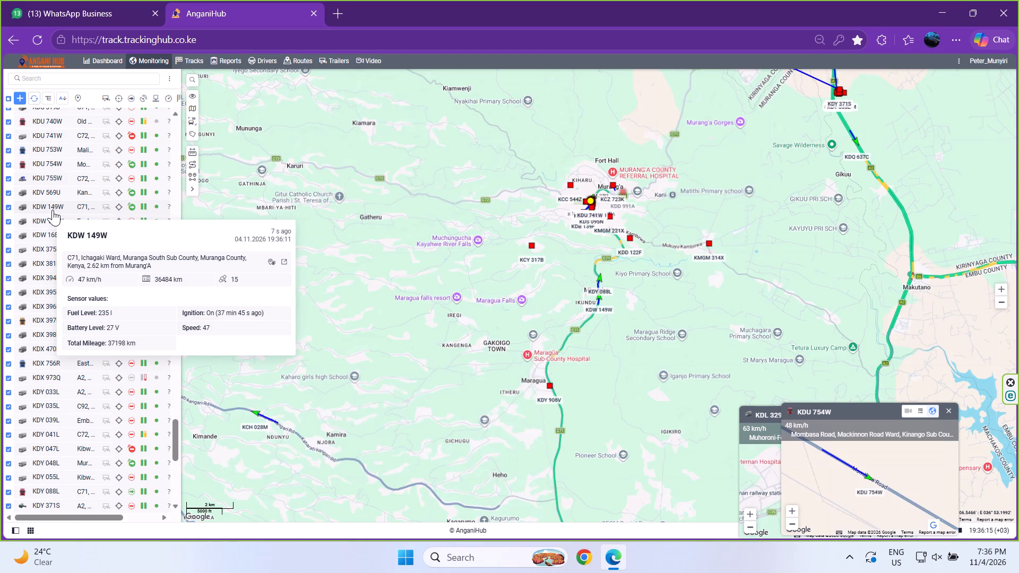
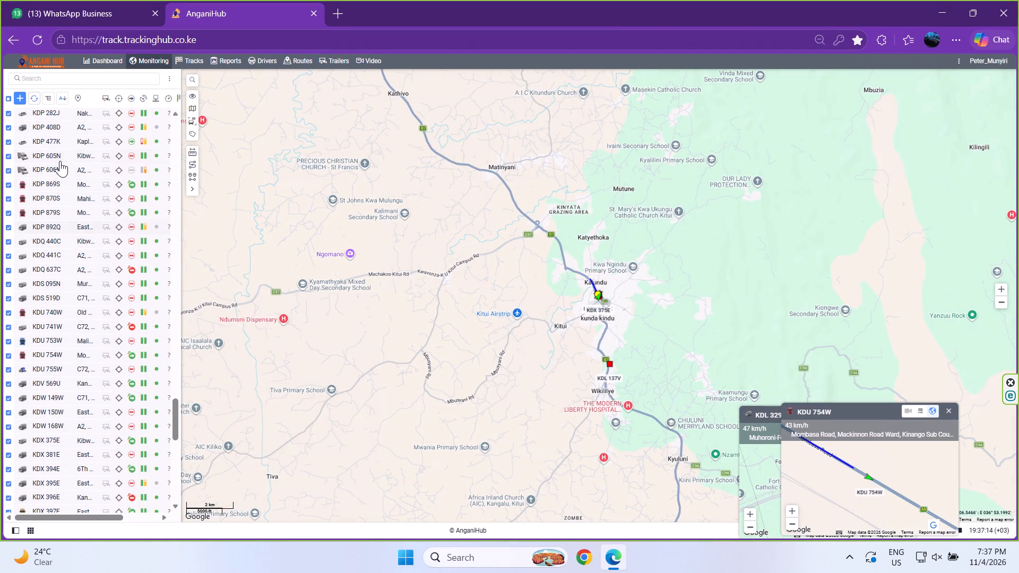
pyautogui.keyDown('ctrl'); pyautogui.scroll(3, 60, 161); pyautogui.keyUp('ctrl')
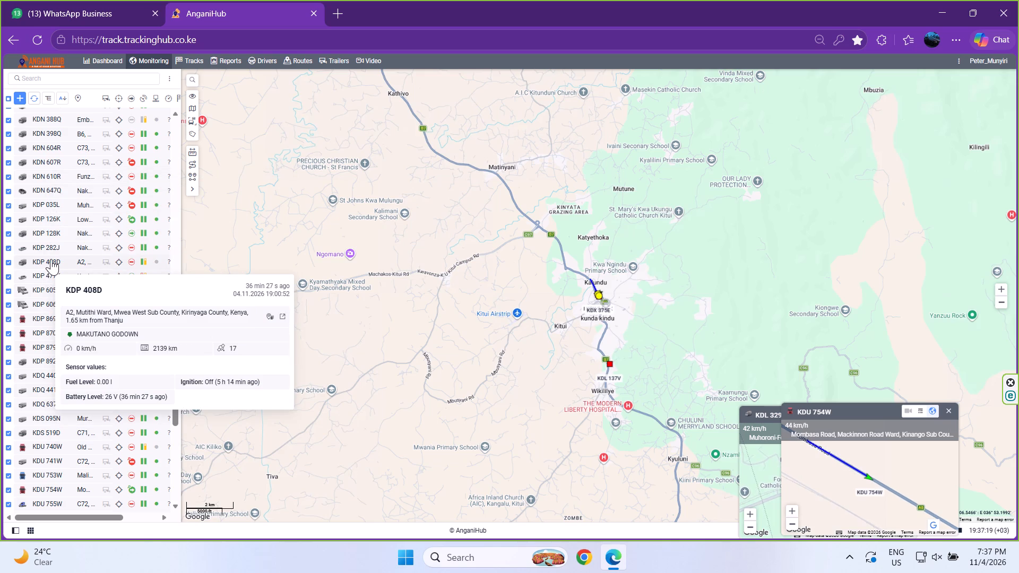
pyautogui.keyDown('ctrl'); pyautogui.click(51, 259); pyautogui.keyUp('ctrl')
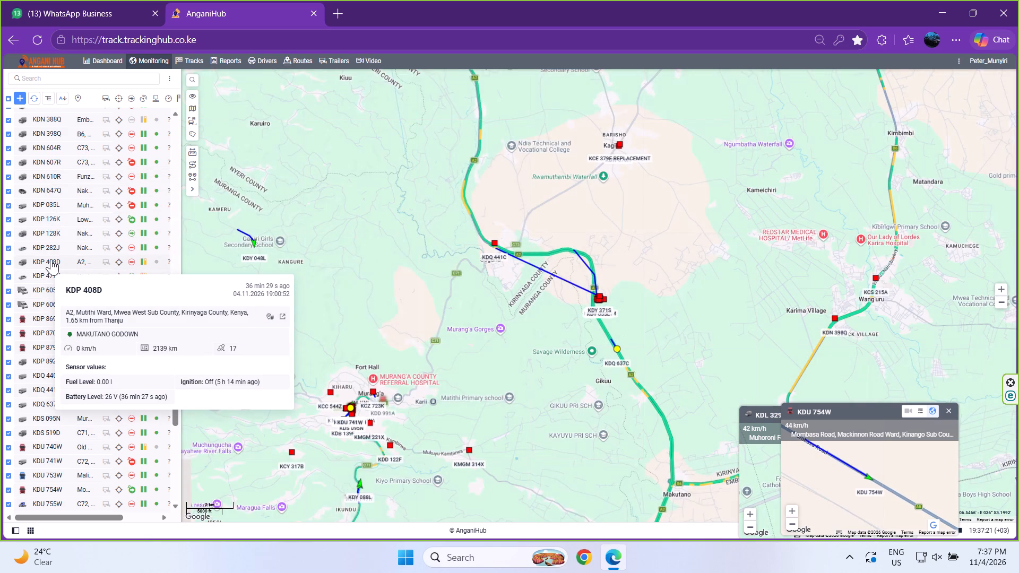
pyautogui.keyDown('ctrl'); pyautogui.scroll(2, 51, 259); pyautogui.keyUp('ctrl')
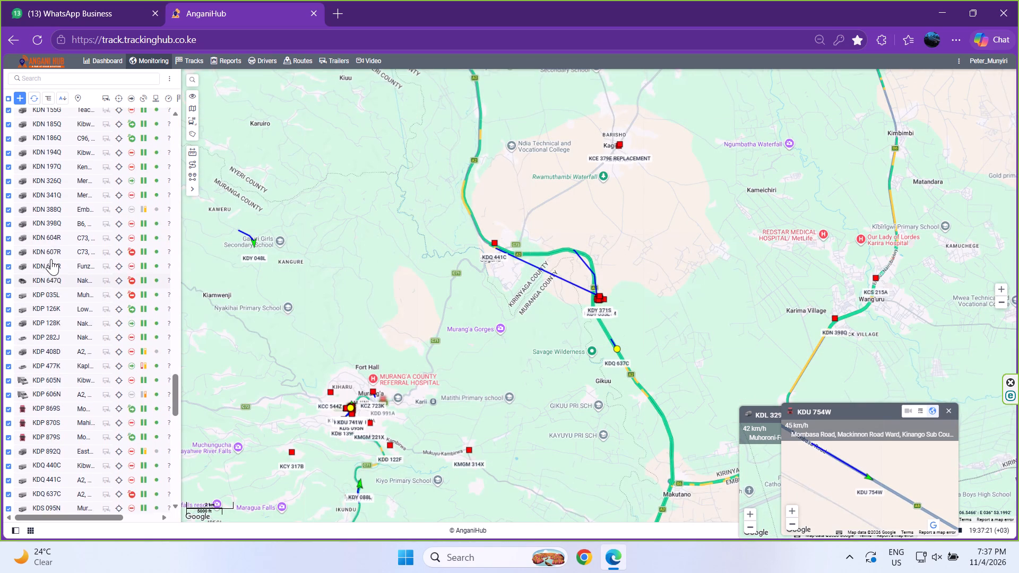
pyautogui.keyDown('ctrl'); pyautogui.scroll(4, 51, 259); pyautogui.keyUp('ctrl')
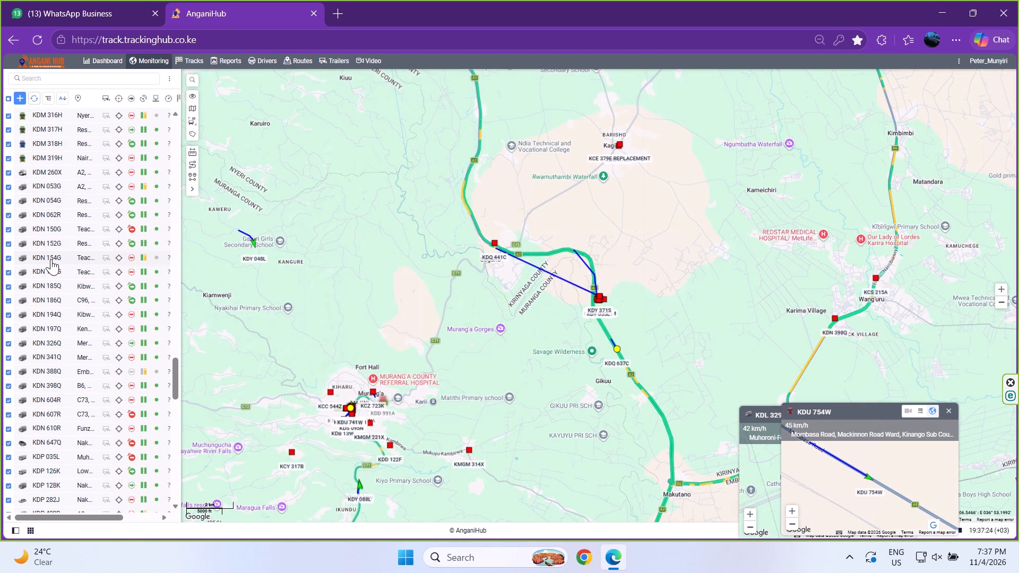
pyautogui.keyDown('ctrl'); pyautogui.scroll(1, 51, 259); pyautogui.keyUp('ctrl')
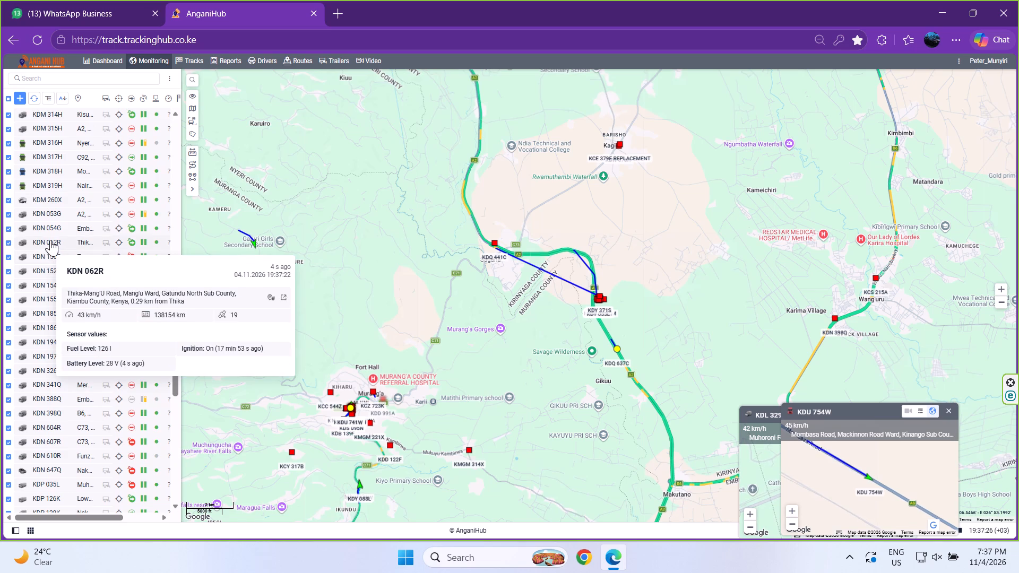
pyautogui.keyDown('ctrl'); pyautogui.click(49, 230); pyautogui.keyUp('ctrl')
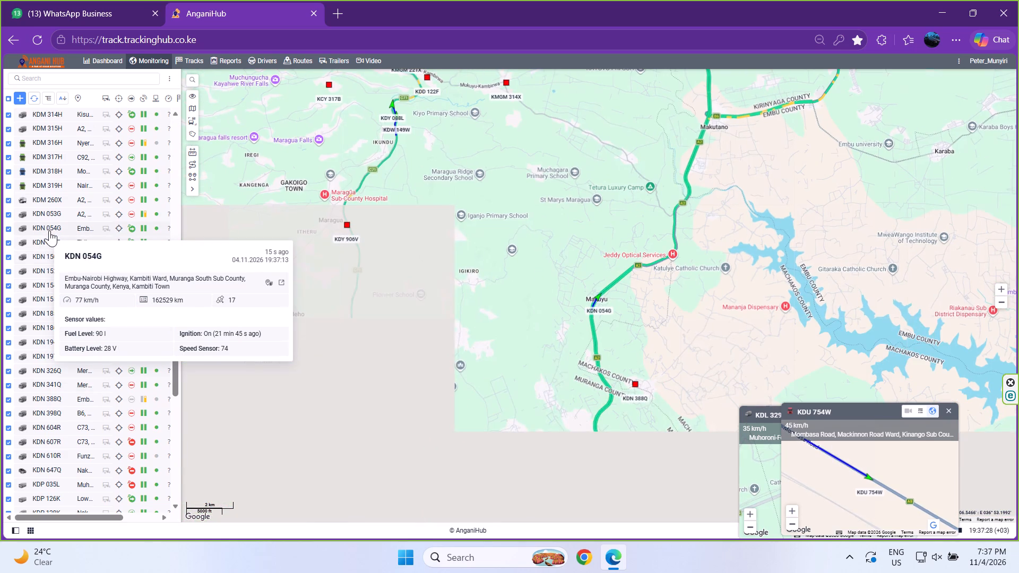
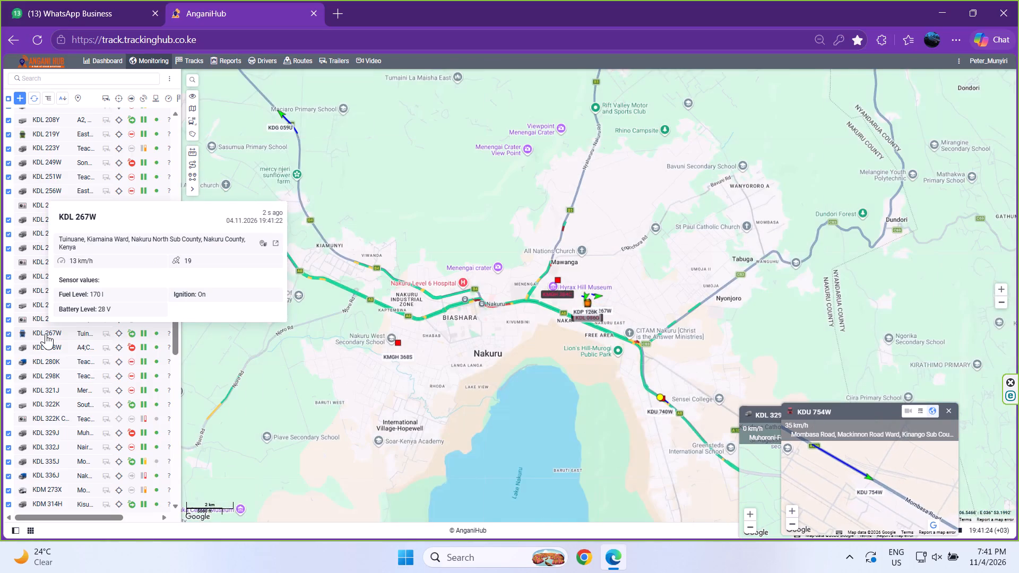
pyautogui.keyDown('ctrl'); pyautogui.scroll(2, 46, 333); pyautogui.keyUp('ctrl')
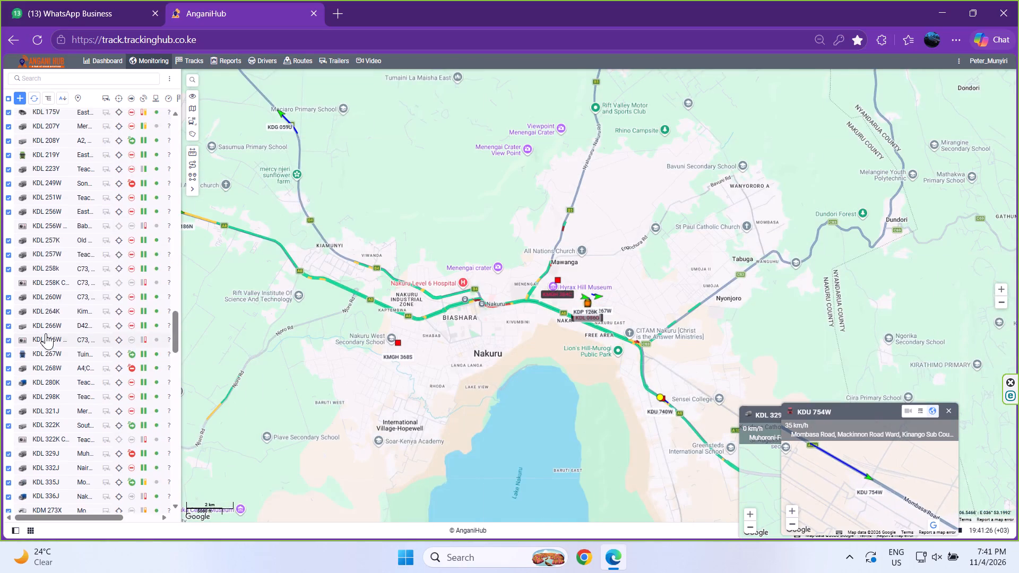
pyautogui.keyDown('ctrl'); pyautogui.scroll(1, 46, 333); pyautogui.keyUp('ctrl')
pyautogui.keyDown('ctrl'); pyautogui.click(46, 315); pyautogui.keyUp('ctrl')
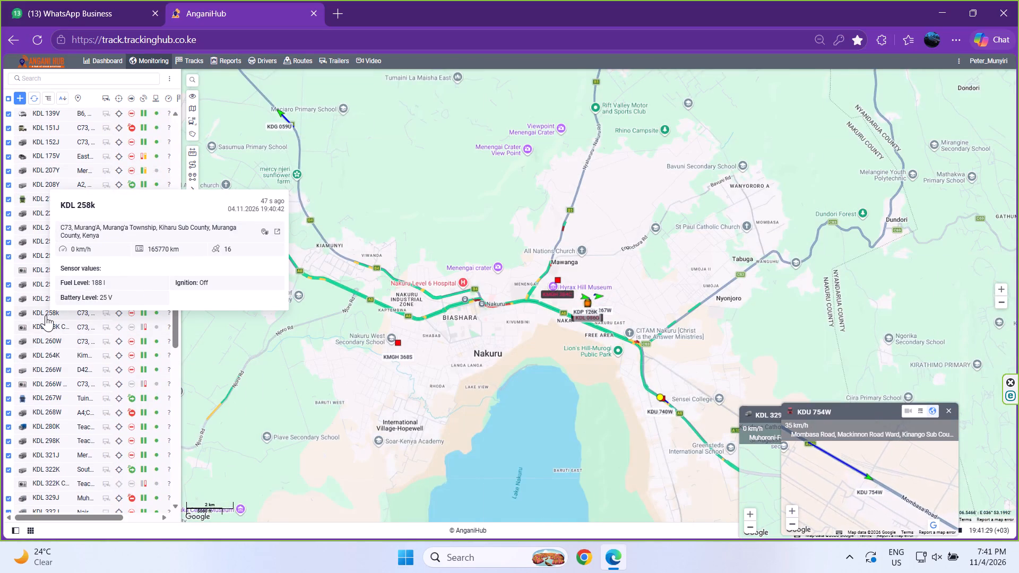
pyautogui.keyDown('ctrl'); pyautogui.scroll(3, 46, 315); pyautogui.keyUp('ctrl')
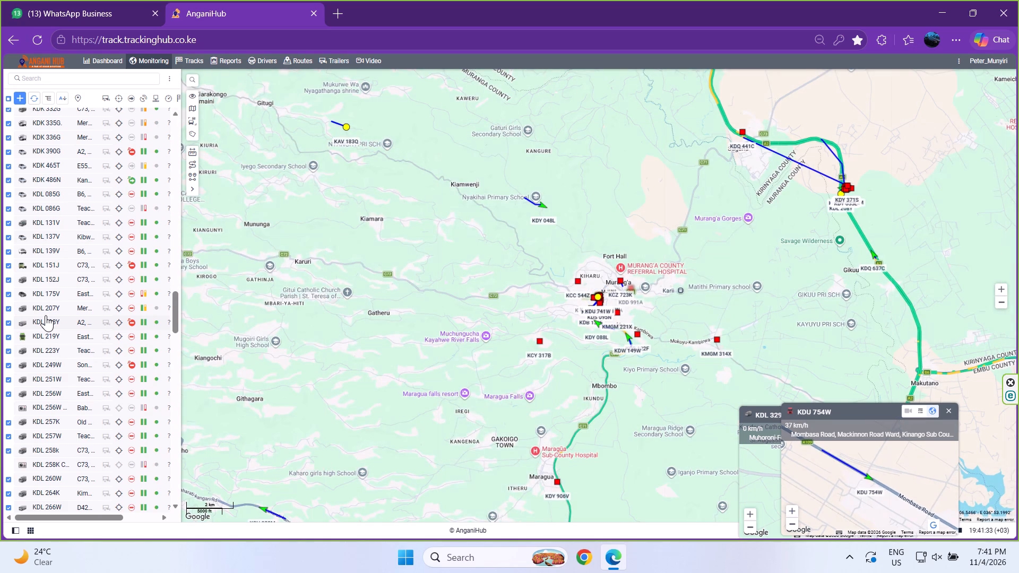
pyautogui.keyDown('ctrl'); pyautogui.scroll(2, 46, 315); pyautogui.keyUp('ctrl')
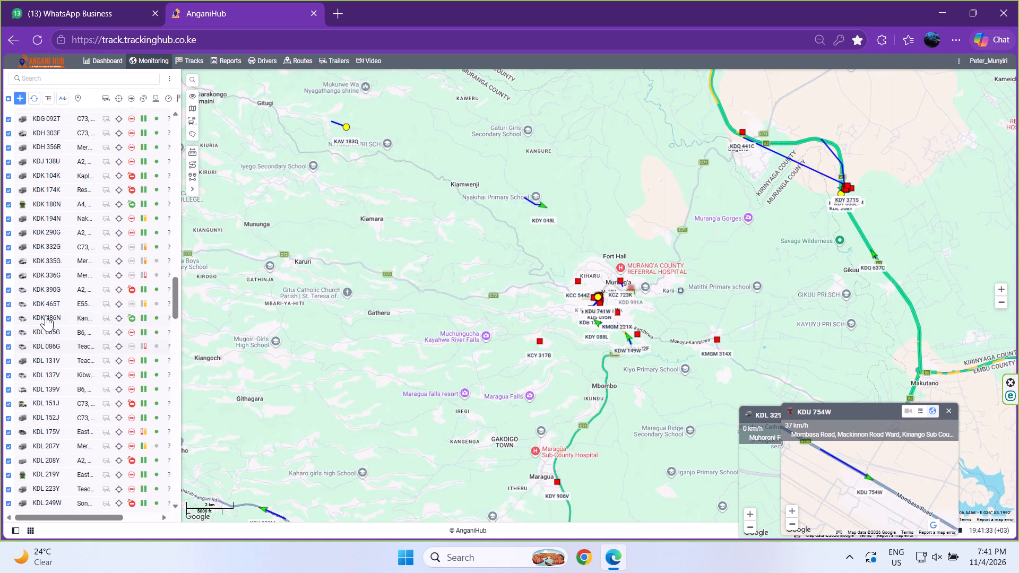
pyautogui.keyDown('ctrl'); pyautogui.scroll(1, 46, 315); pyautogui.keyUp('ctrl')
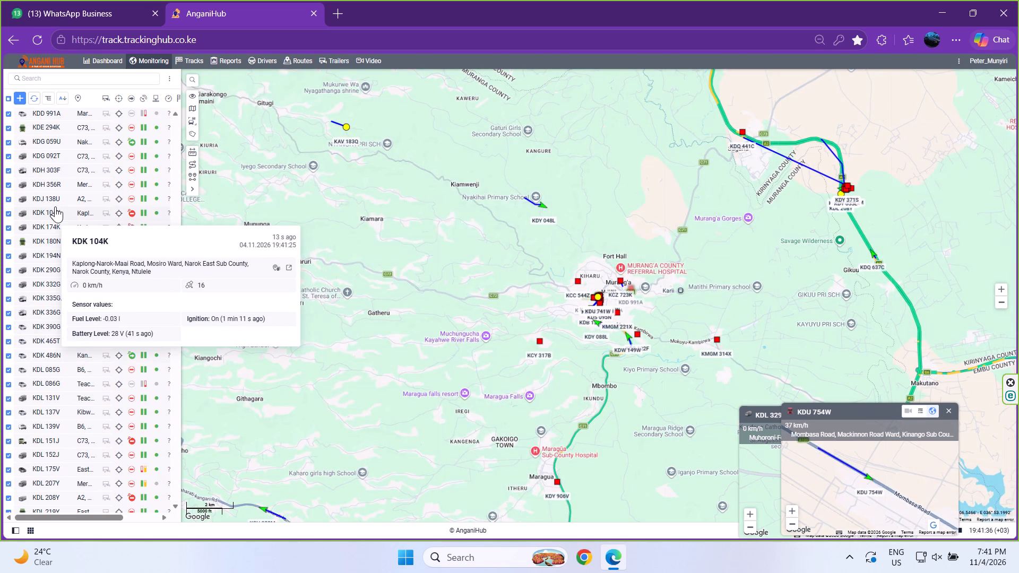
pyautogui.keyDown('ctrl'); pyautogui.click(55, 204); pyautogui.keyUp('ctrl')
pyautogui.keyDown('ctrl'); pyautogui.click(48, 201); pyautogui.keyUp('ctrl')
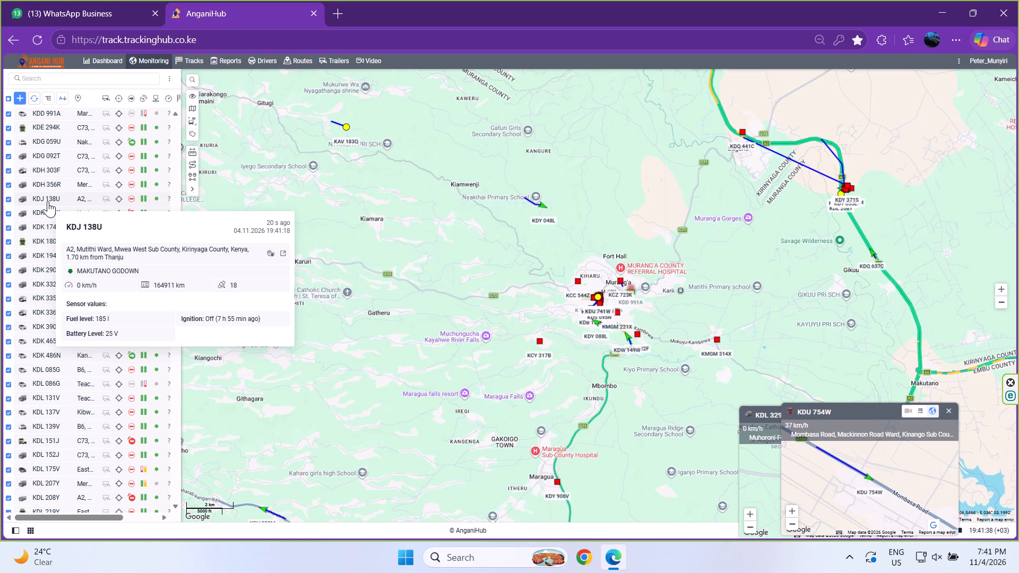
pyautogui.keyDown('ctrl'); pyautogui.scroll(2, 48, 201); pyautogui.keyUp('ctrl')
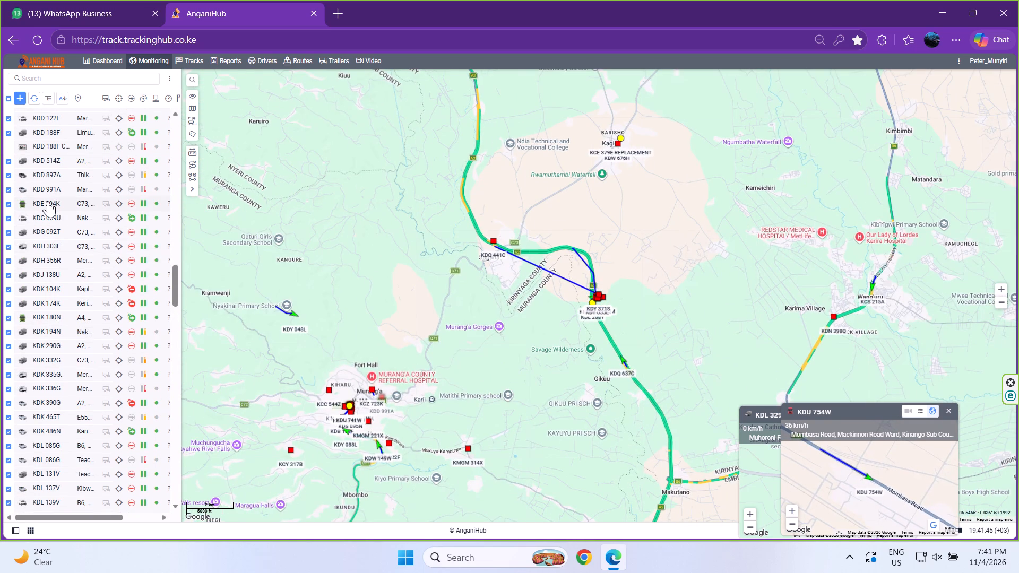
pyautogui.keyDown('ctrl'); pyautogui.scroll(1, 48, 201); pyautogui.keyUp('ctrl')
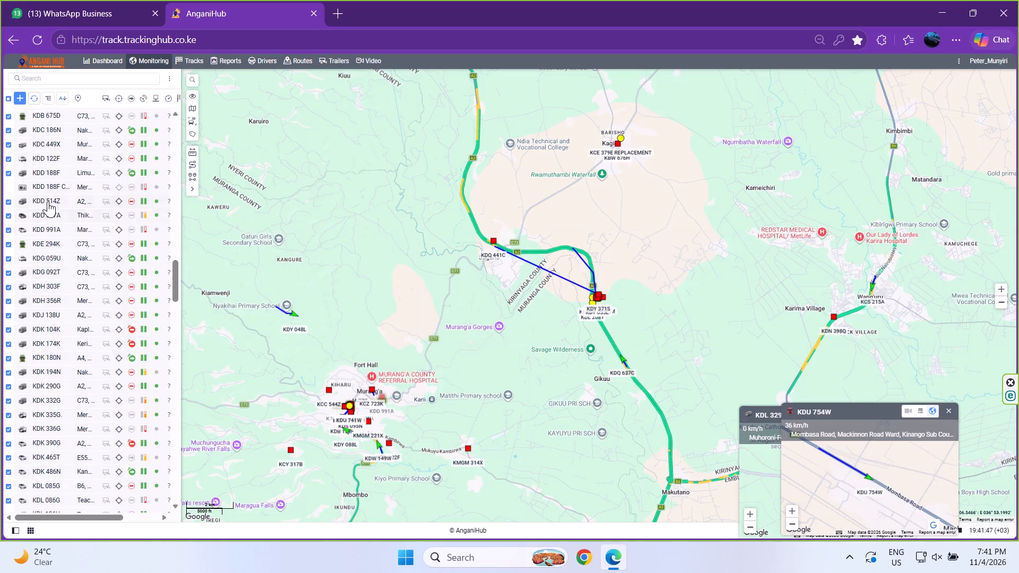
pyautogui.keyDown('ctrl'); pyautogui.click(49, 205); pyautogui.keyUp('ctrl')
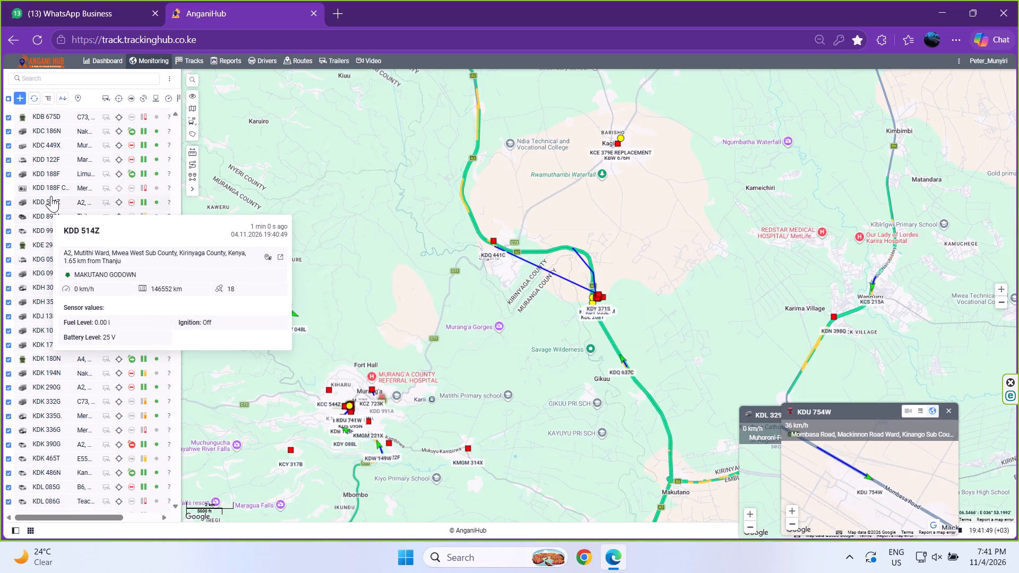
pyautogui.keyDown('ctrl'); pyautogui.click(56, 175); pyautogui.keyUp('ctrl')
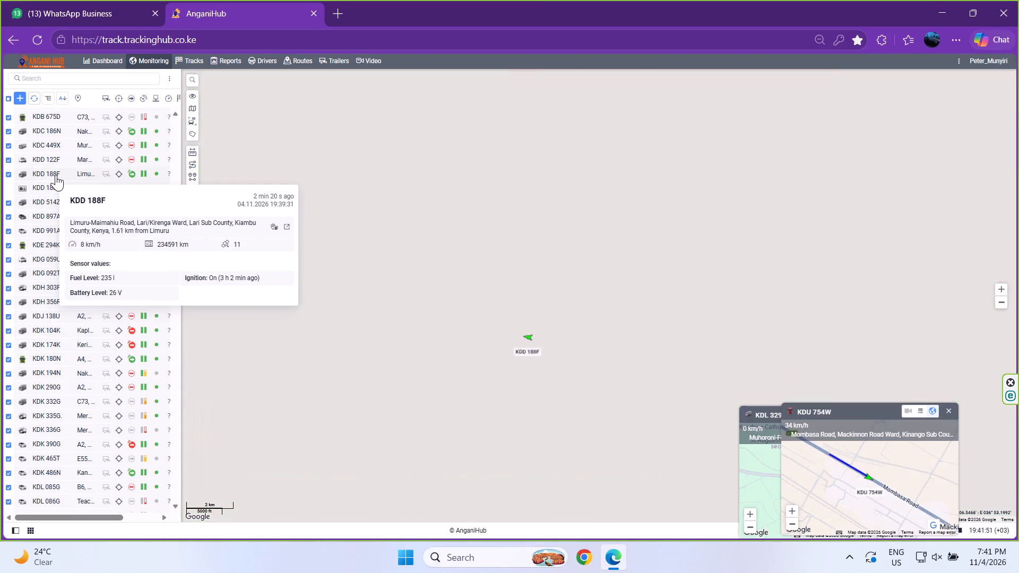
pyautogui.press('Print')
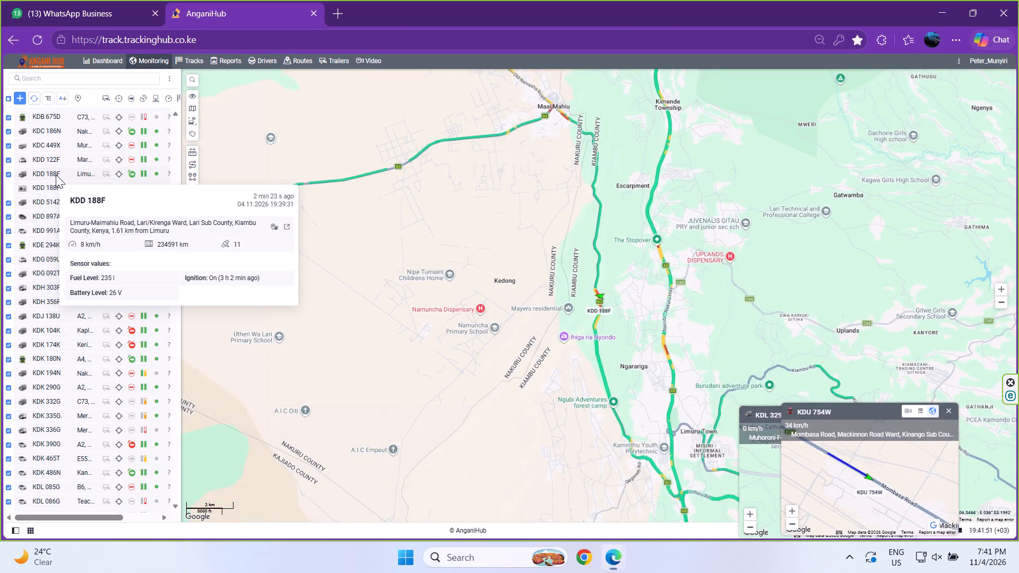
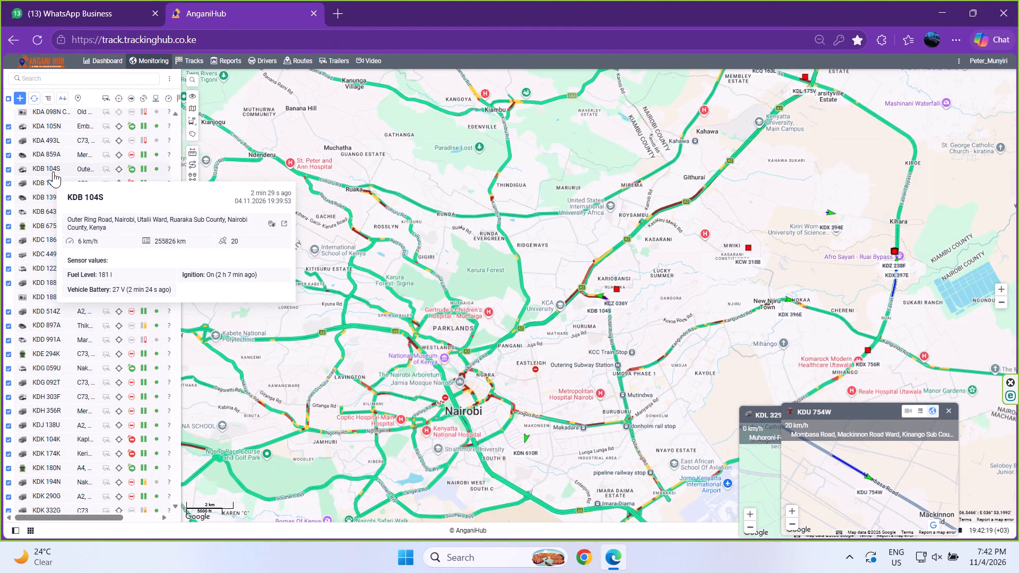
pyautogui.press('Print')
pyautogui.keyDown('ctrl'); pyautogui.click(53, 171); pyautogui.keyUp('ctrl')
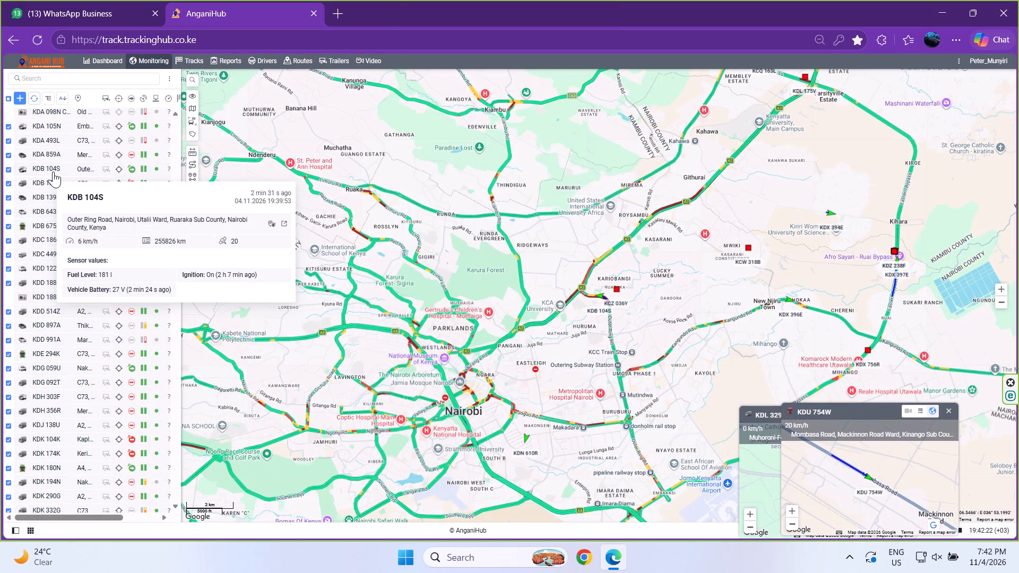
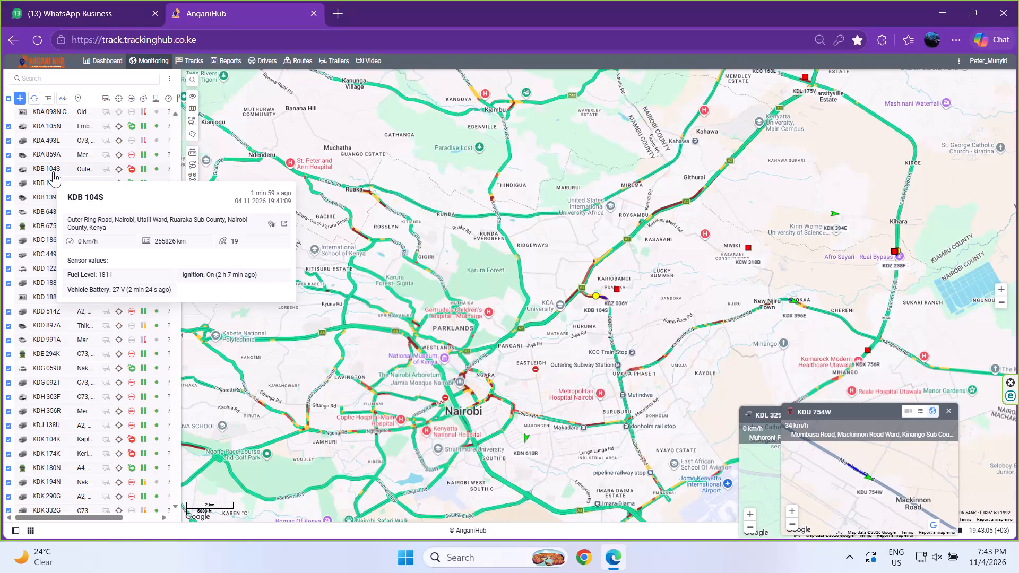
pyautogui.press('Print')
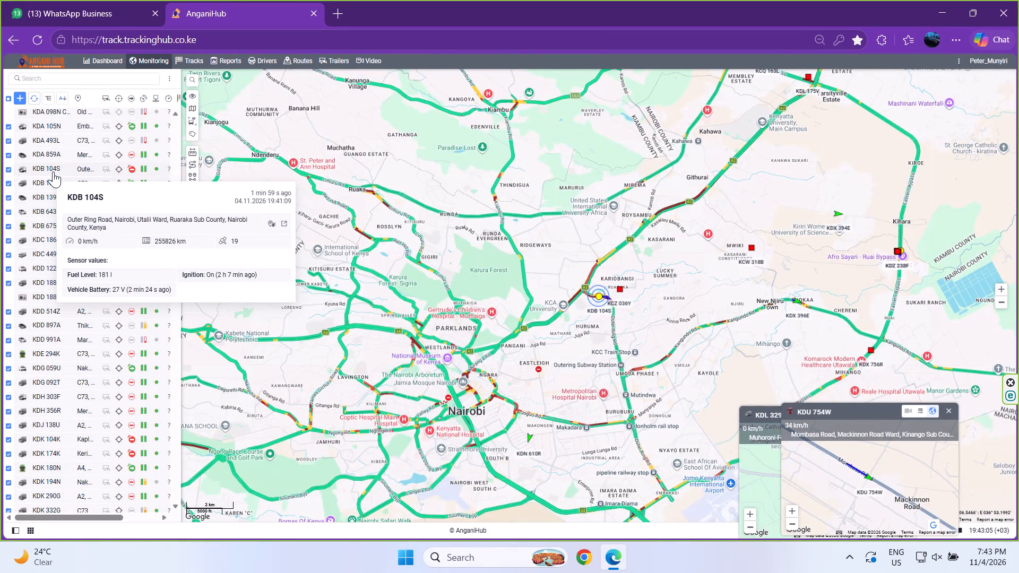
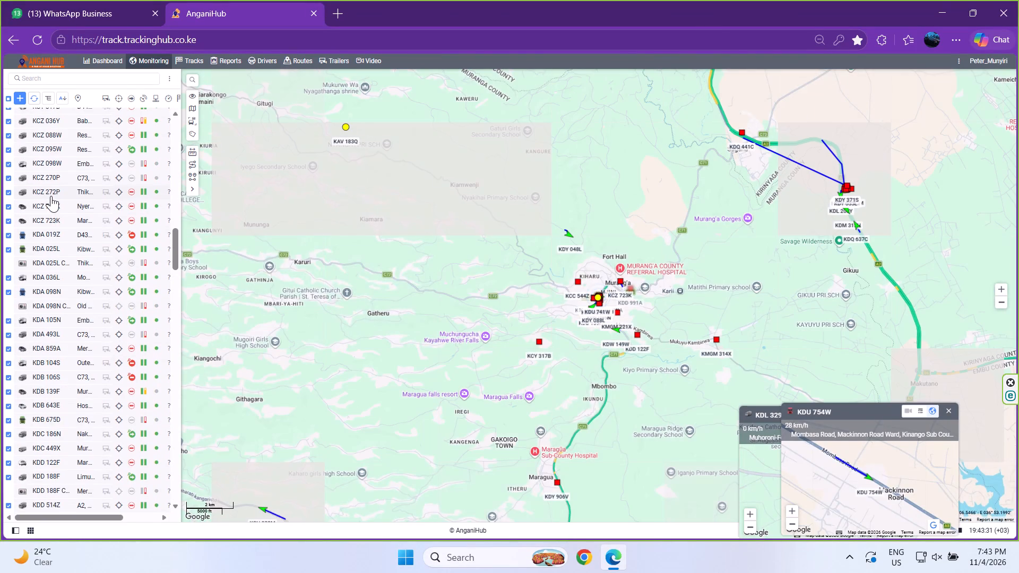
pyautogui.keyDown('ctrl'); pyautogui.scroll(2, 51, 196); pyautogui.keyUp('ctrl')
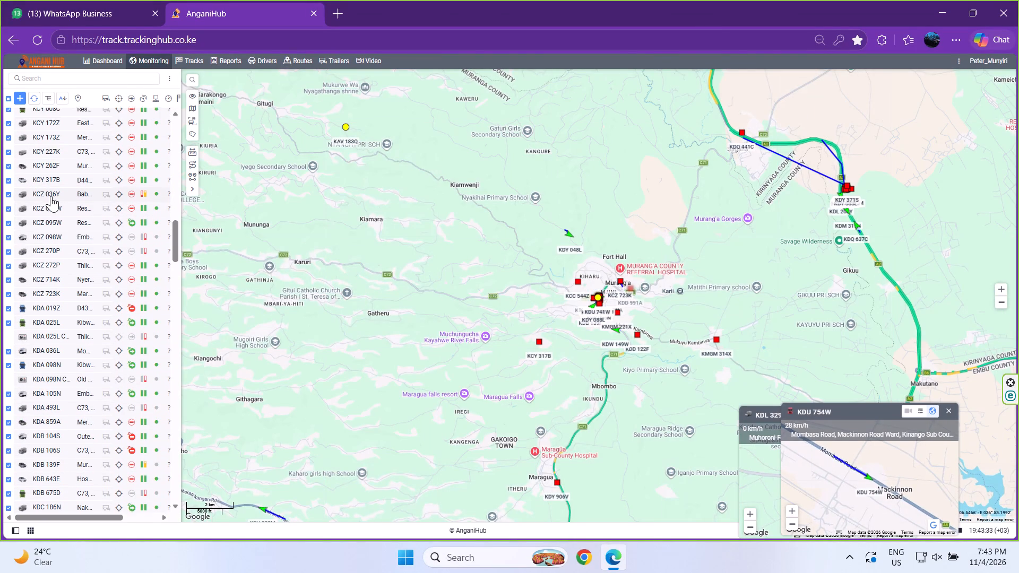
pyautogui.keyDown('ctrl'); pyautogui.scroll(2, 51, 196); pyautogui.keyUp('ctrl')
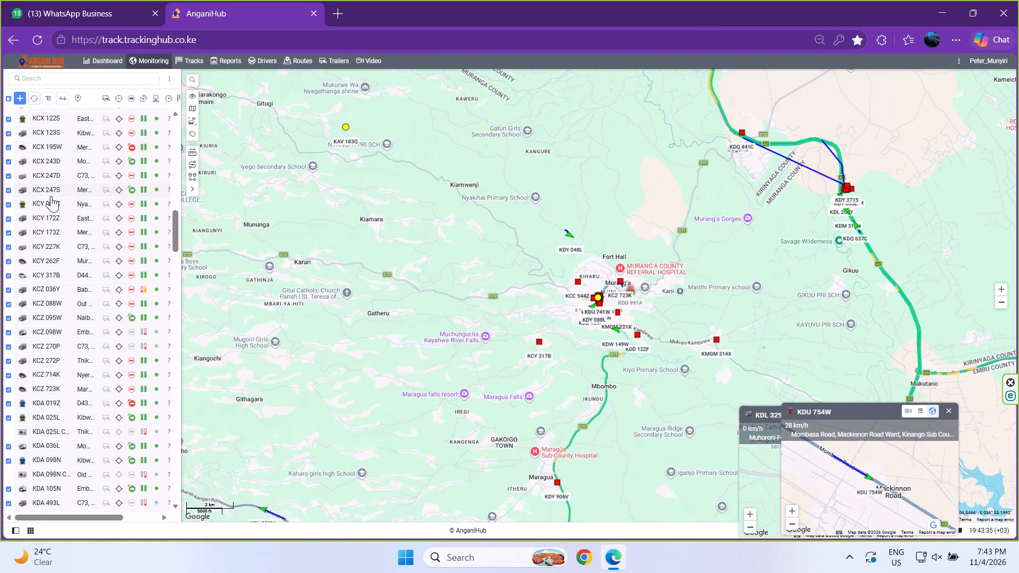
pyautogui.keyDown('ctrl'); pyautogui.scroll(1, 51, 196); pyautogui.keyUp('ctrl')
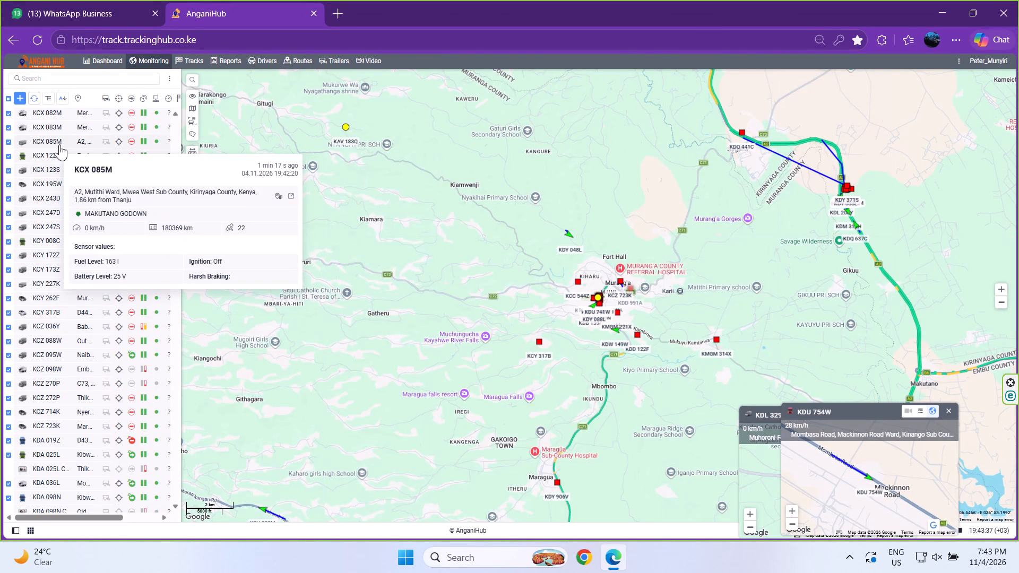
pyautogui.keyDown('ctrl'); pyautogui.click(59, 144); pyautogui.keyUp('ctrl')
pyautogui.keyDown('ctrl'); pyautogui.scroll(2, 59, 144); pyautogui.keyUp('ctrl')
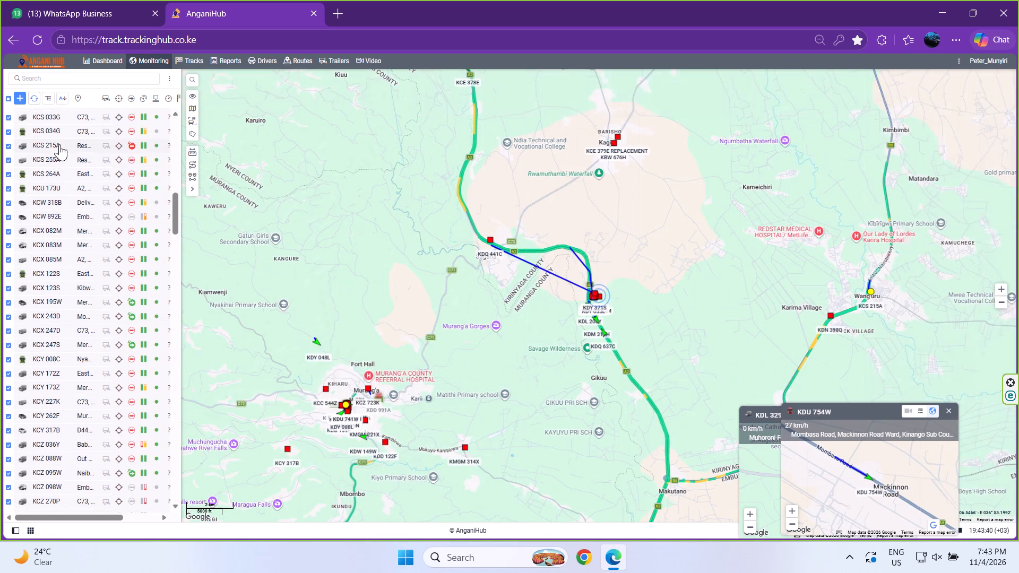
pyautogui.keyDown('ctrl'); pyautogui.scroll(2, 59, 144); pyautogui.keyUp('ctrl')
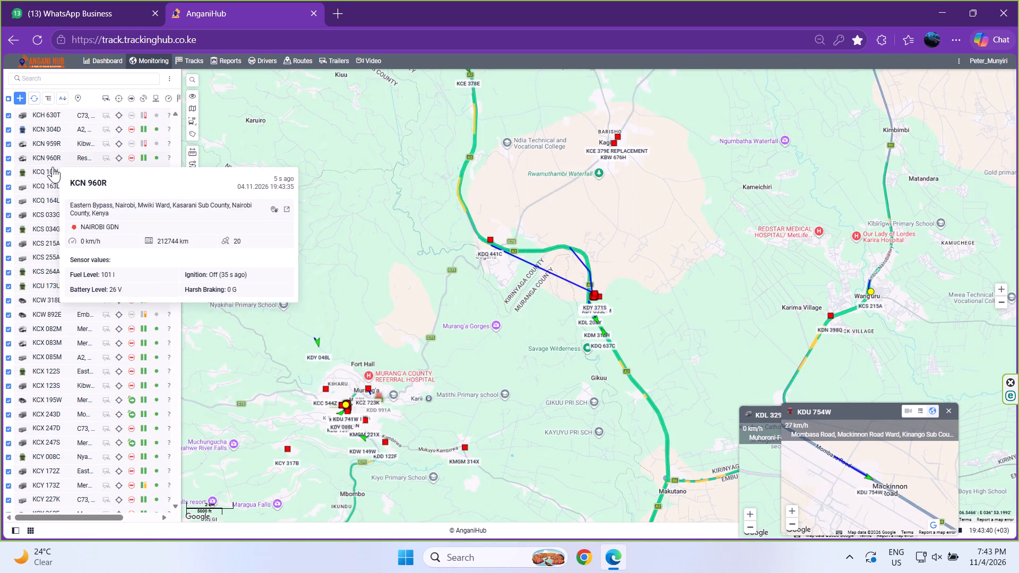
pyautogui.keyDown('ctrl'); pyautogui.click(52, 173); pyautogui.keyUp('ctrl')
pyautogui.press('Print')
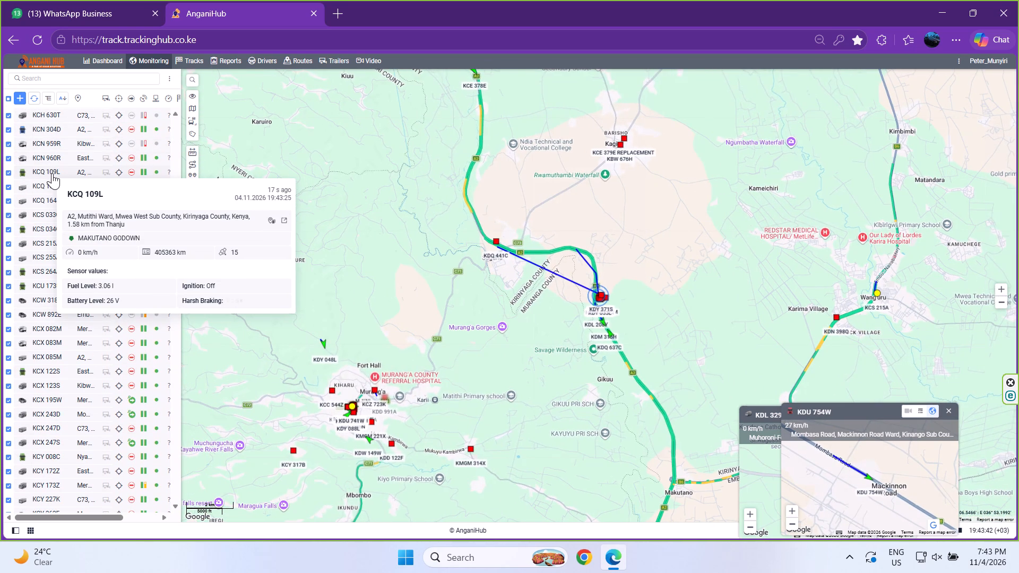
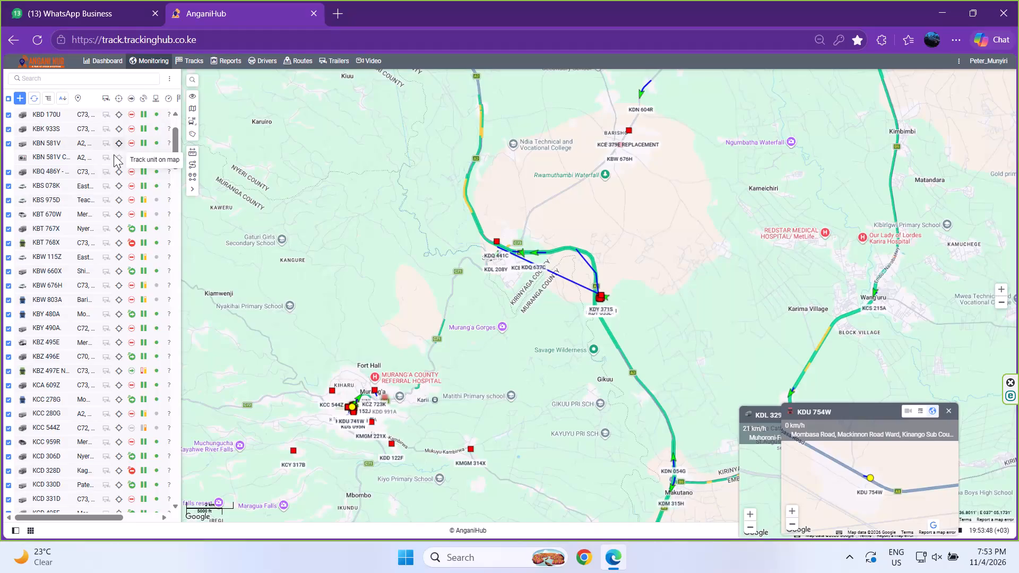
pyautogui.keyDown('ctrl'); pyautogui.scroll(1, 464, 225); pyautogui.keyUp('ctrl')
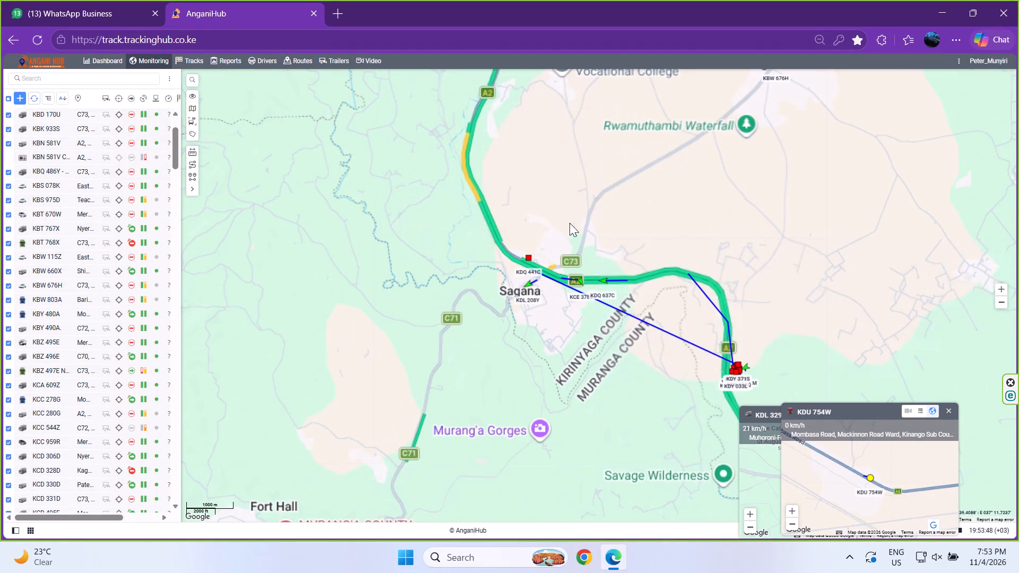
pyautogui.keyDown('ctrl'); pyautogui.moveTo(593, 229); pyautogui.dragTo(456, 446); pyautogui.keyUp('ctrl')
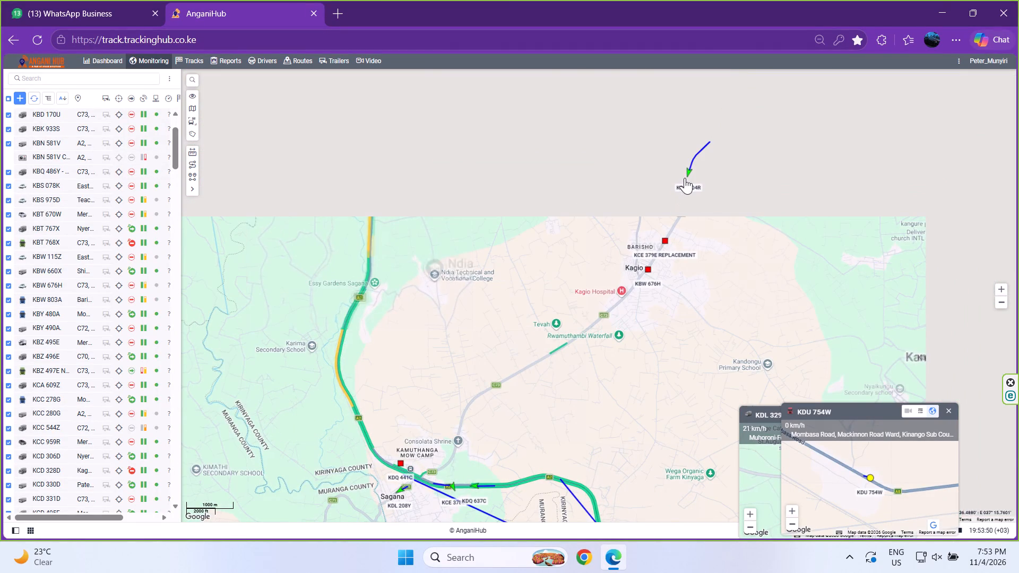
pyautogui.press('Print')
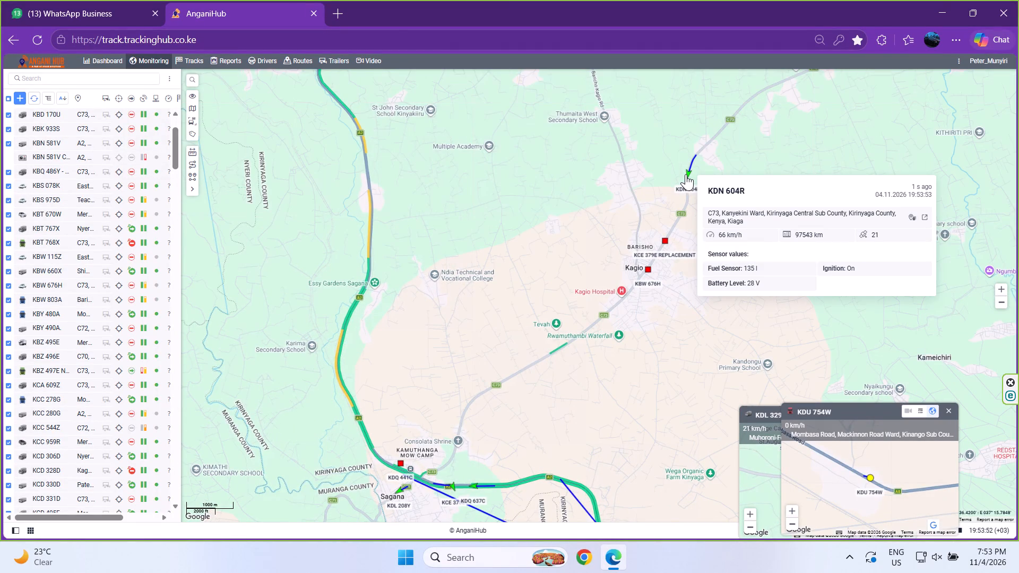
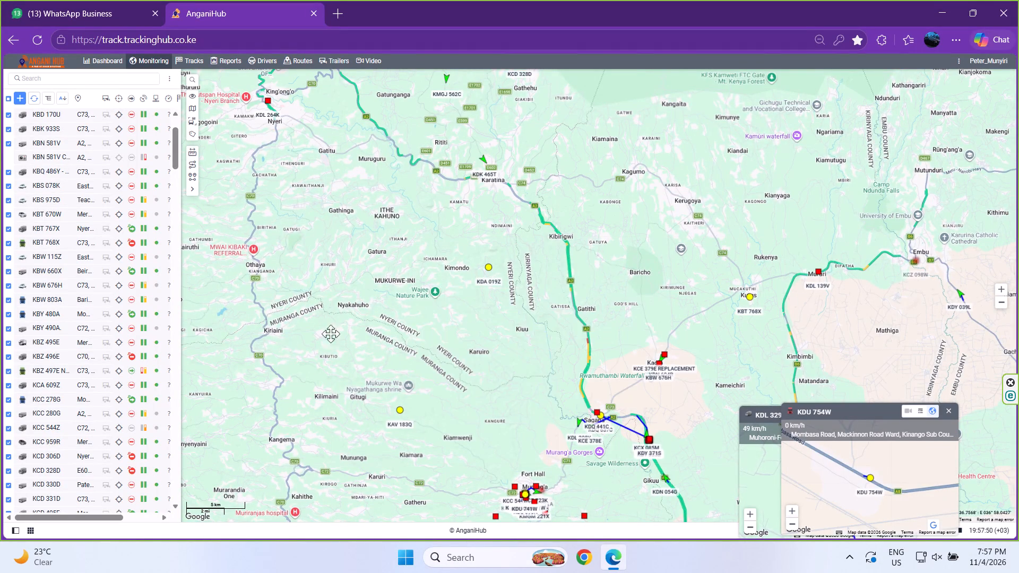
pyautogui.keyDown('ctrl'); pyautogui.moveTo(331, 334); pyautogui.dragTo(598, 281); pyautogui.keyUp('ctrl')
pyautogui.keyDown('ctrl'); pyautogui.scroll(-1, 598, 281); pyautogui.keyUp('ctrl')
pyautogui.keyDown('ctrl'); pyautogui.moveTo(459, 343); pyautogui.dragTo(638, 281); pyautogui.keyUp('ctrl')
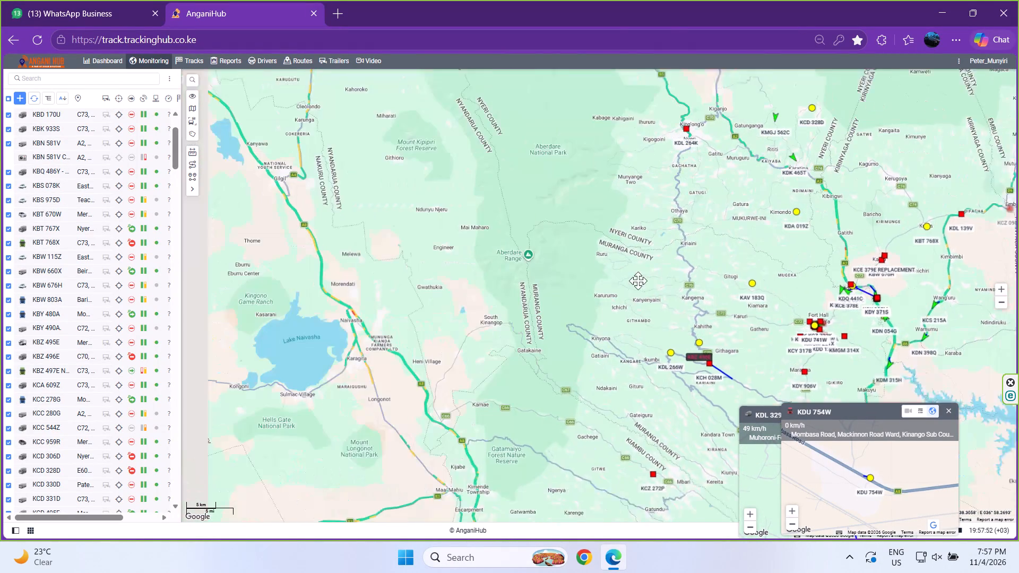
pyautogui.keyDown('ctrl'); pyautogui.moveTo(638, 281); pyautogui.dragTo(639, 280); pyautogui.keyUp('ctrl')
pyautogui.keyDown('ctrl'); pyautogui.moveTo(354, 290); pyautogui.dragTo(667, 458); pyautogui.keyUp('ctrl')
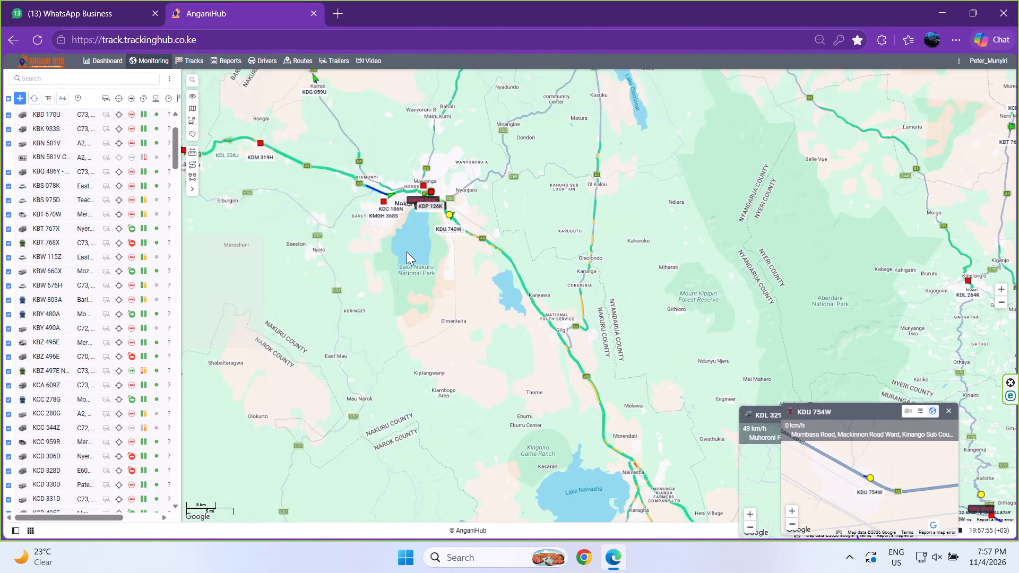
pyautogui.keyDown('ctrl'); pyautogui.moveTo(407, 251); pyautogui.dragTo(485, 331); pyautogui.keyUp('ctrl')
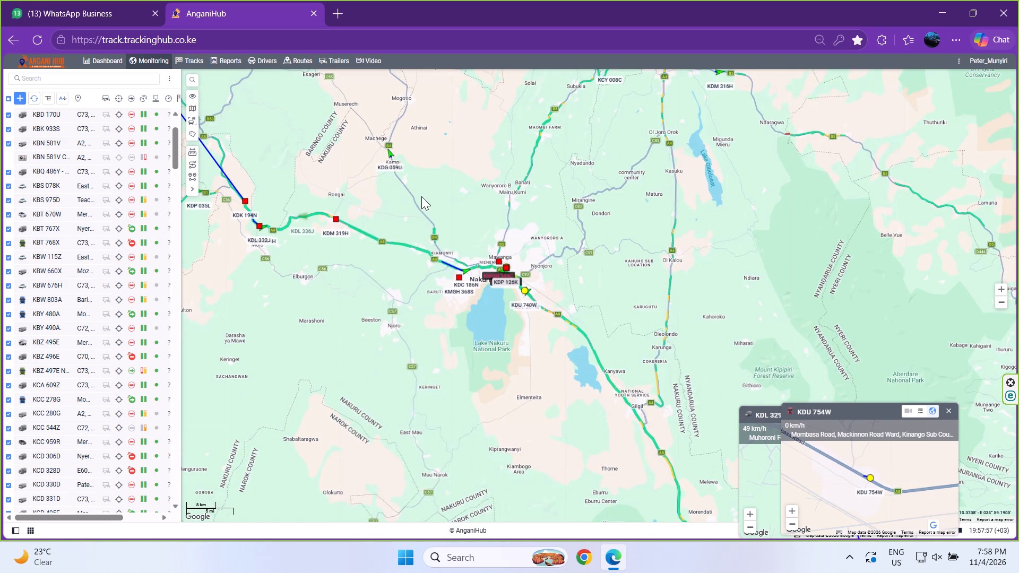
pyautogui.keyDown('ctrl'); pyautogui.moveTo(443, 92); pyautogui.dragTo(390, 289); pyautogui.keyUp('ctrl')
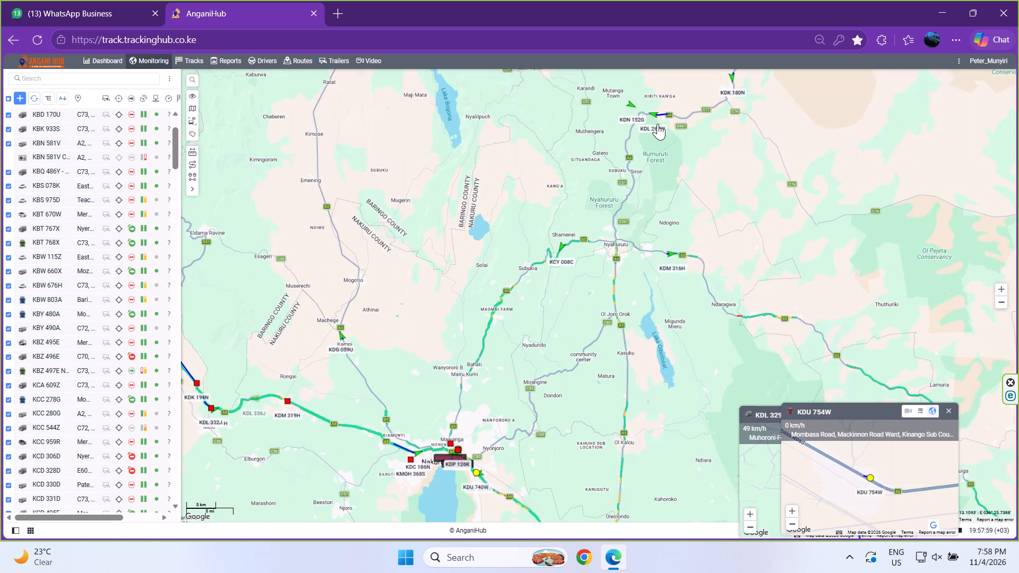
pyautogui.keyDown('ctrl'); pyautogui.scroll(1, 667, 109); pyautogui.keyUp('ctrl')
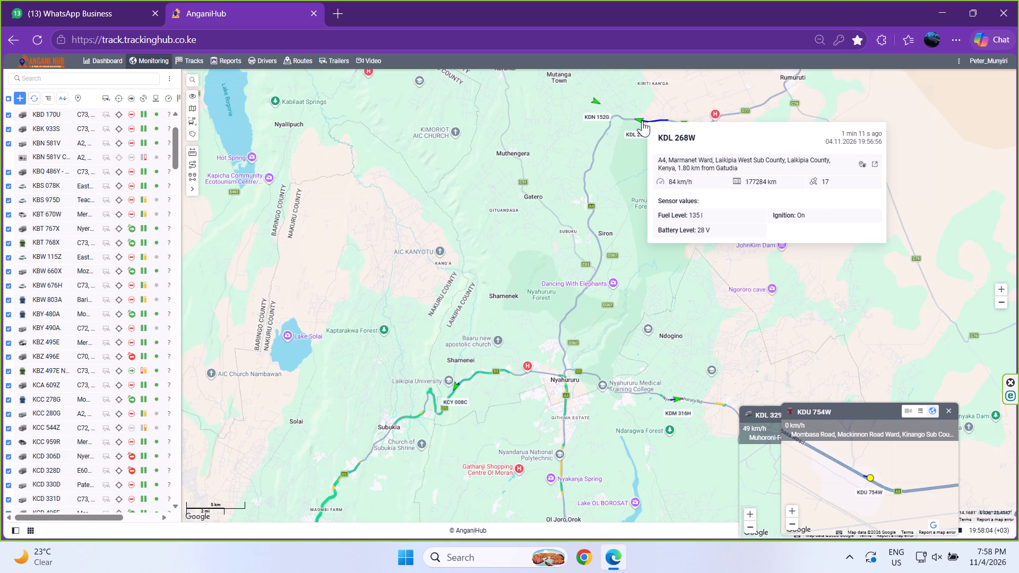
pyautogui.press('Print')
pyautogui.keyDown('ctrl'); pyautogui.click(574, 179); pyautogui.keyUp('ctrl')
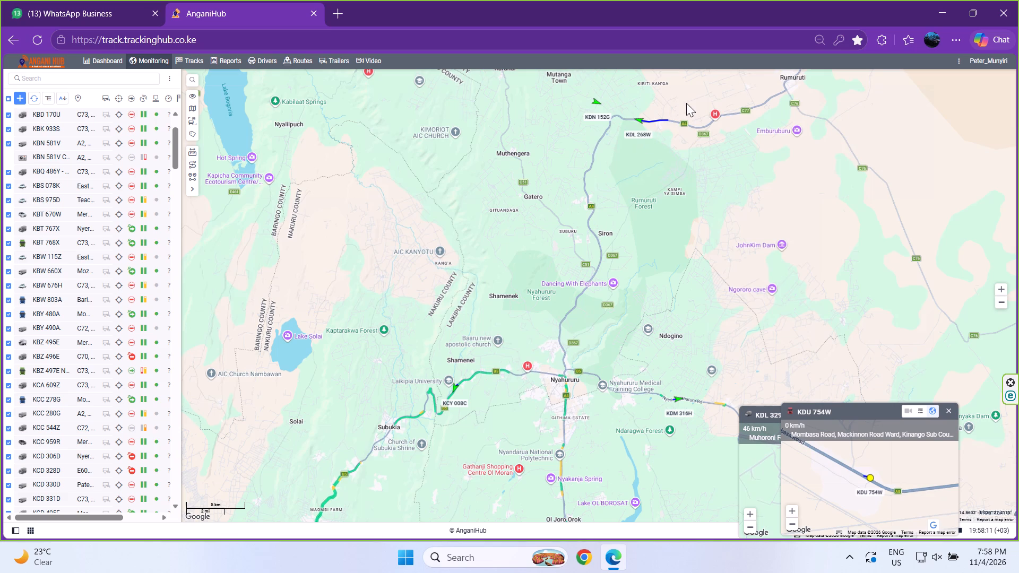
pyautogui.keyDown('ctrl'); pyautogui.doubleClick(609, 140); pyautogui.keyUp('ctrl')
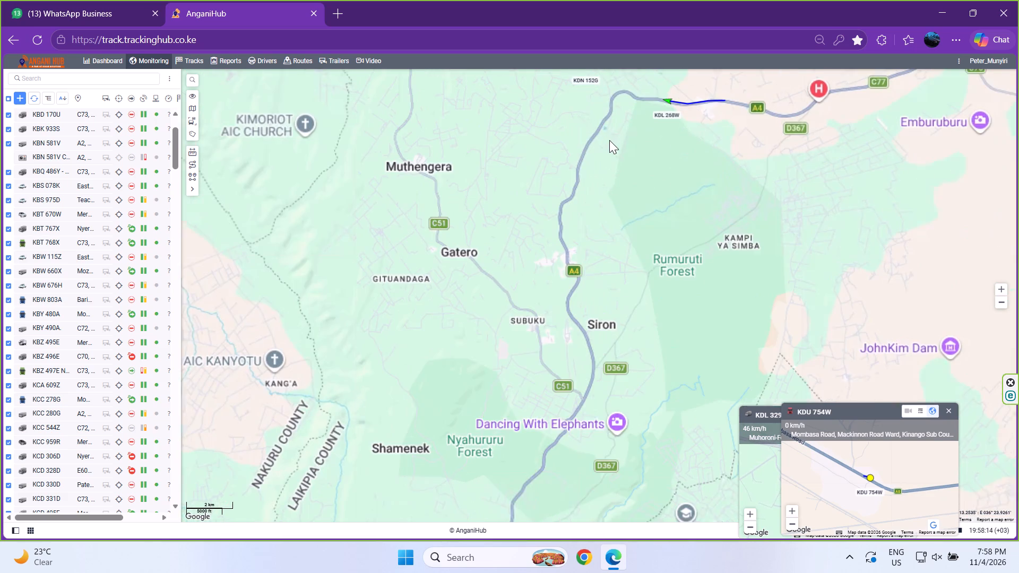
pyautogui.keyDown('ctrl'); pyautogui.moveTo(609, 140); pyautogui.dragTo(637, 221); pyautogui.keyUp('ctrl')
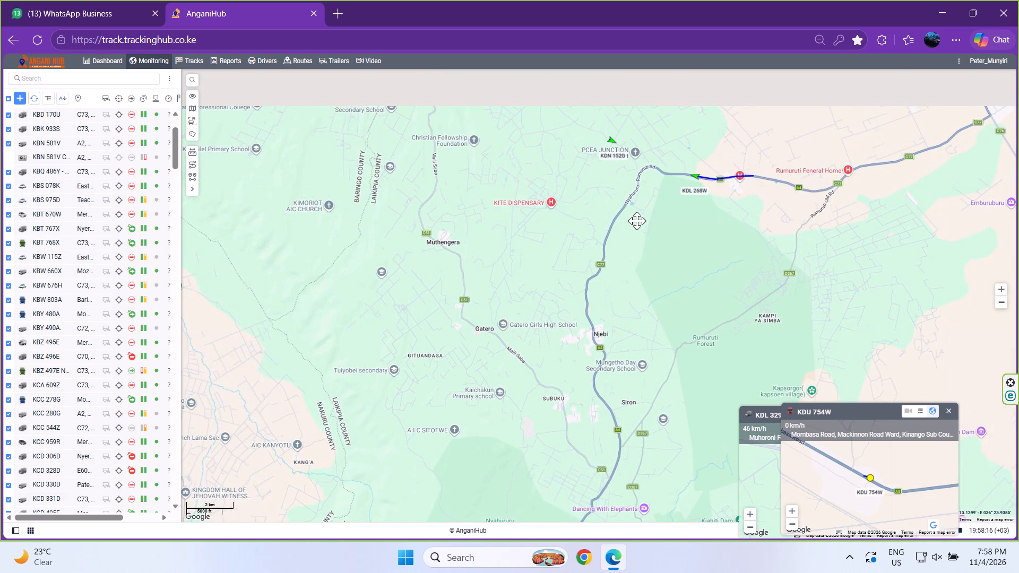
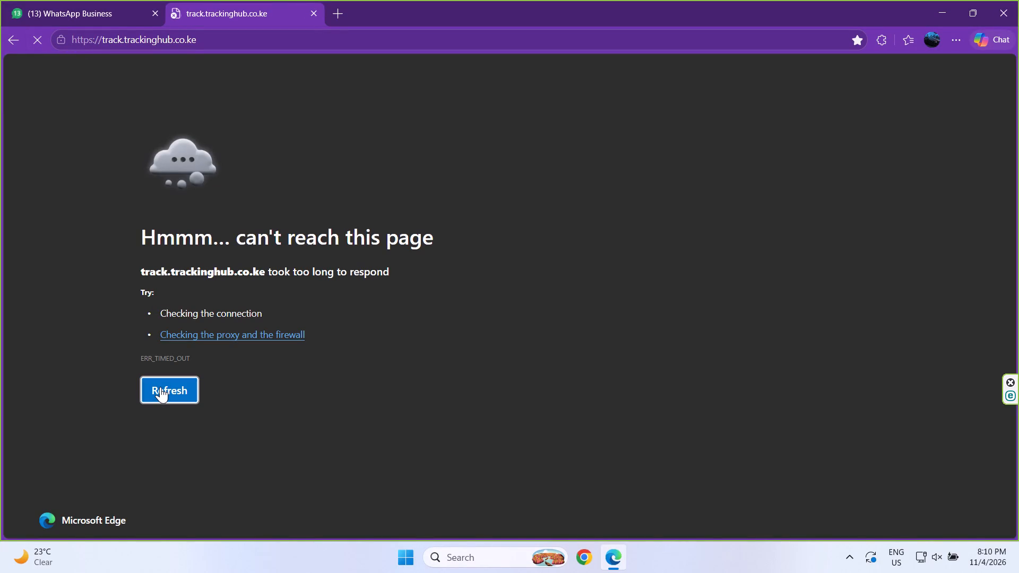
# Reload the tracking site at track.trackinghub.co.ke.
pyautogui.keyDown('ctrl'); pyautogui.click(160, 387); pyautogui.keyUp('ctrl')
pyautogui.keyDown('ctrl'); pyautogui.click(198, 38); pyautogui.keyUp('ctrl')
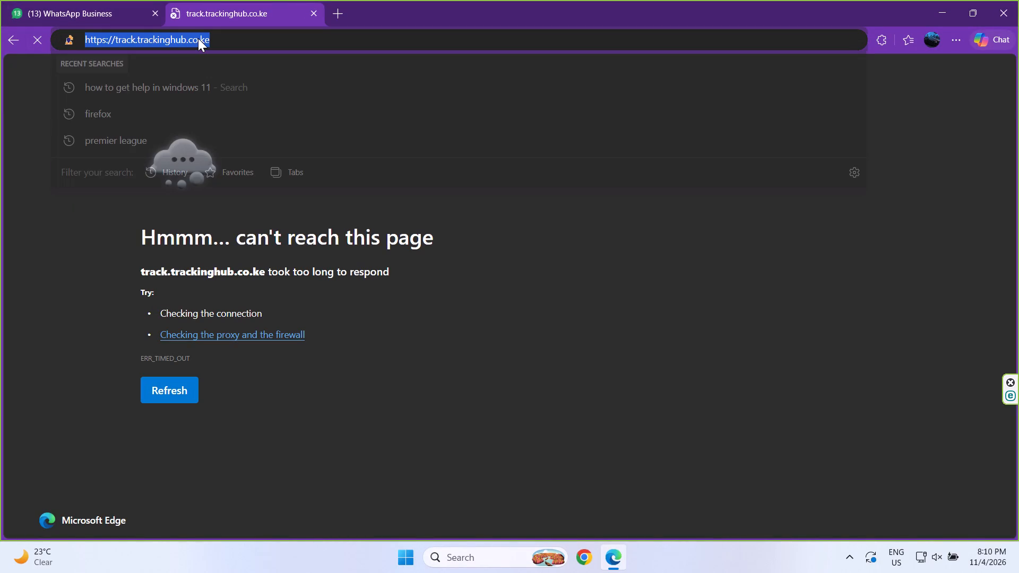
# Retry loading the tracking site at track.trackinghub.co.ke.
pyautogui.press('Return')
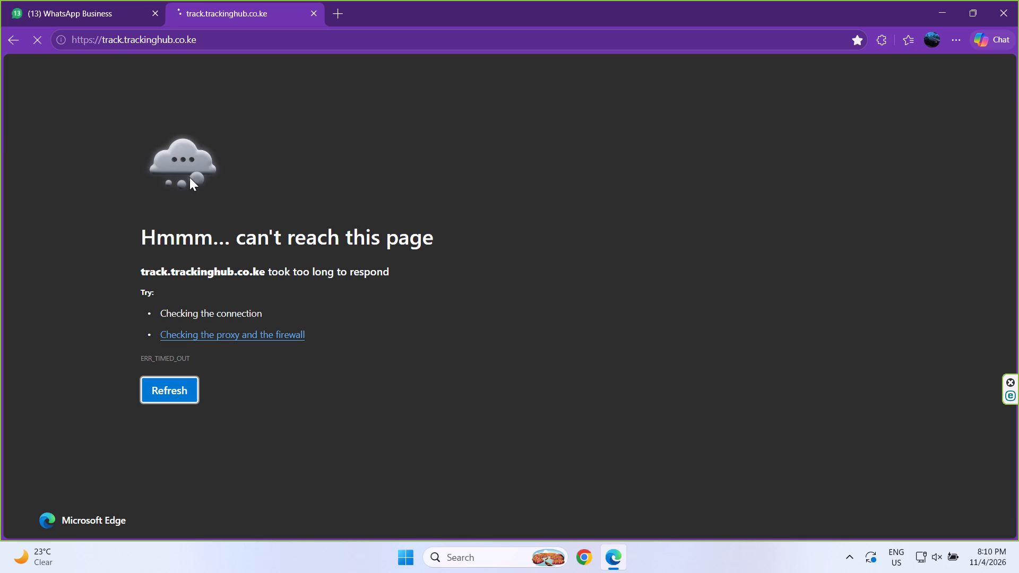
# Open the Trackinghub site in a new browser tab using its saved shortcut.
pyautogui.keyDown('ctrl'); pyautogui.click(341, 18); pyautogui.keyUp('ctrl')
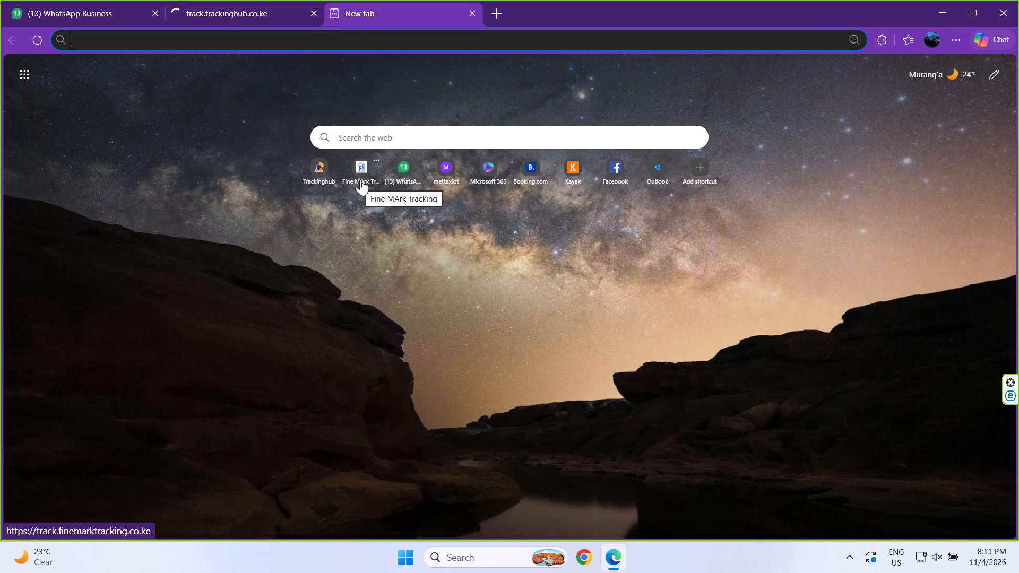
pyautogui.keyDown('ctrl'); pyautogui.click(330, 181); pyautogui.keyUp('ctrl')
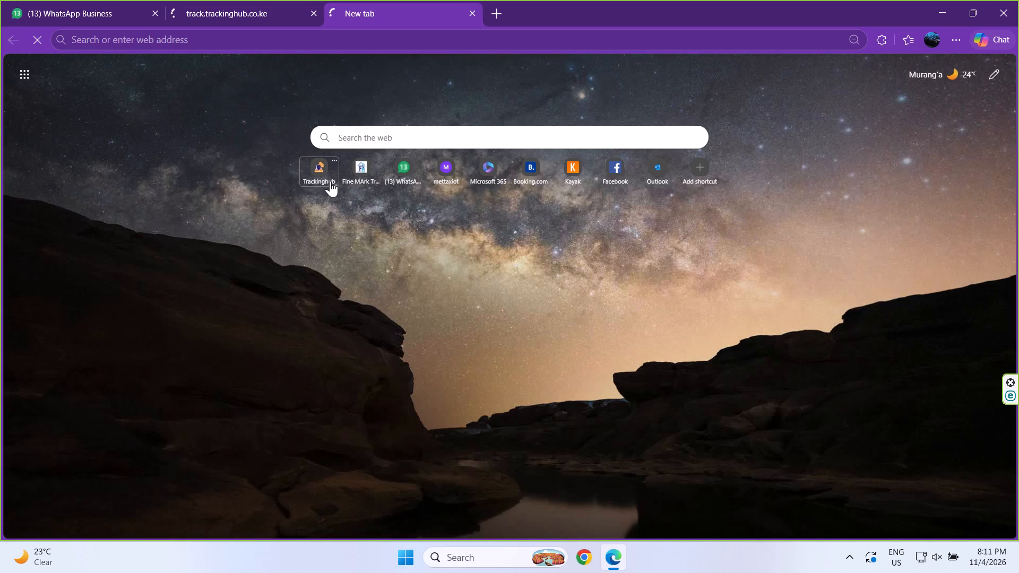
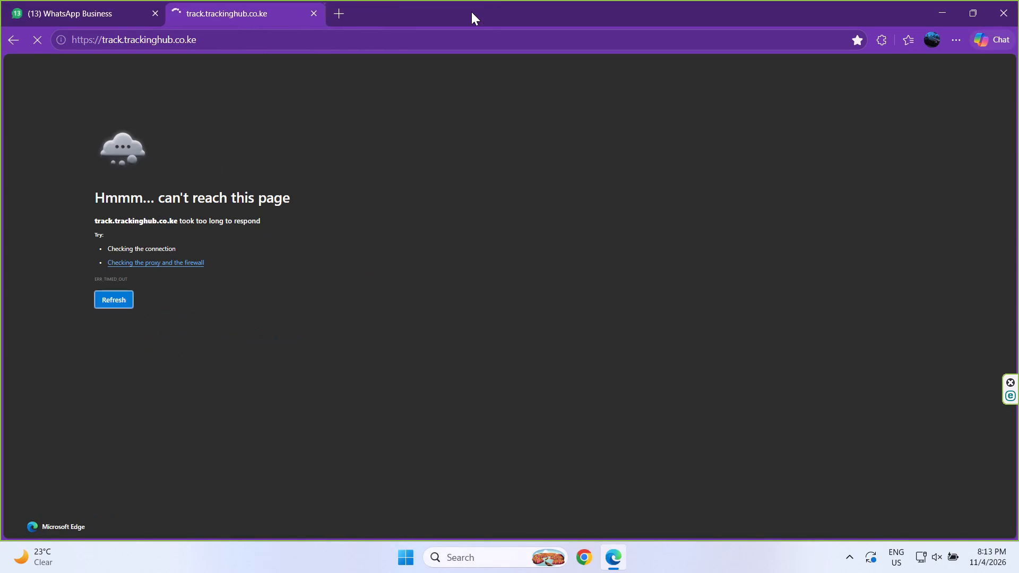
# Open a new browser tab alongside the tracking site.
pyautogui.keyDown('ctrl'); pyautogui.click(342, 18); pyautogui.keyUp('ctrl')
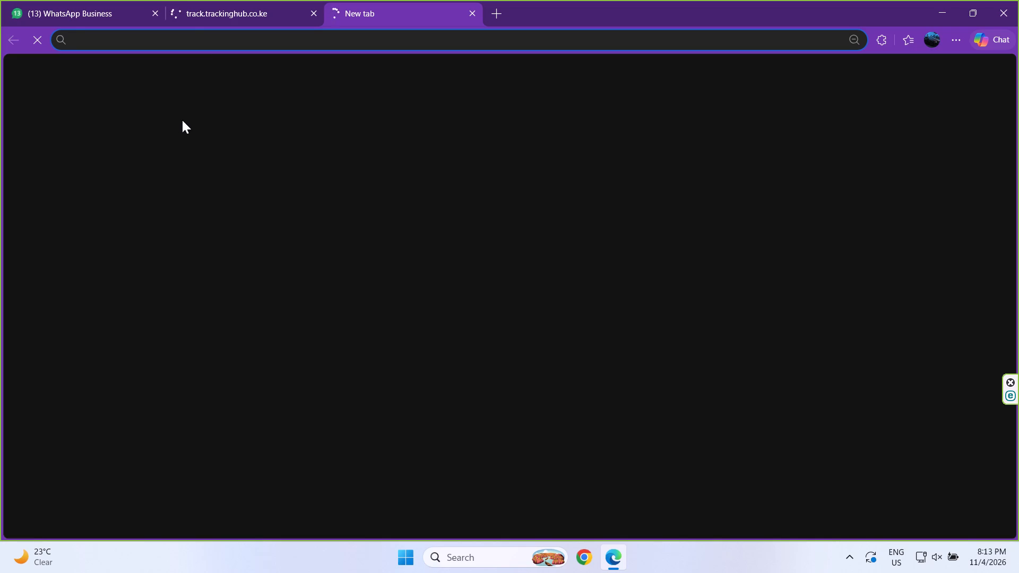
# Close the track.trackinghub.co.ke tab and try to reopen the Trackinghub site from its saved site shortcut.
pyautogui.keyDown('ctrl'); pyautogui.click(315, 13); pyautogui.keyUp('ctrl')
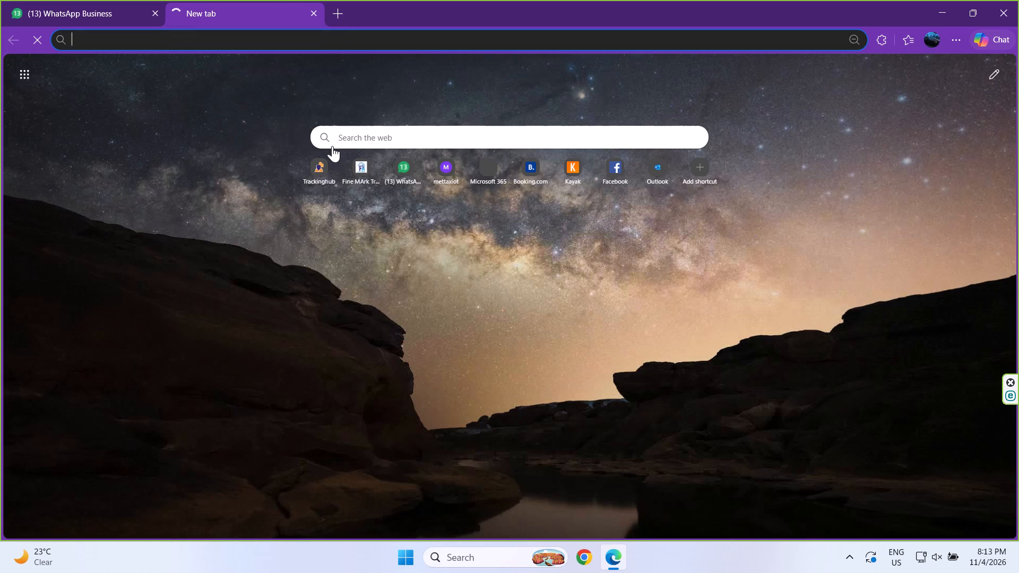
pyautogui.keyDown('ctrl'); pyautogui.click(321, 177); pyautogui.keyUp('ctrl')
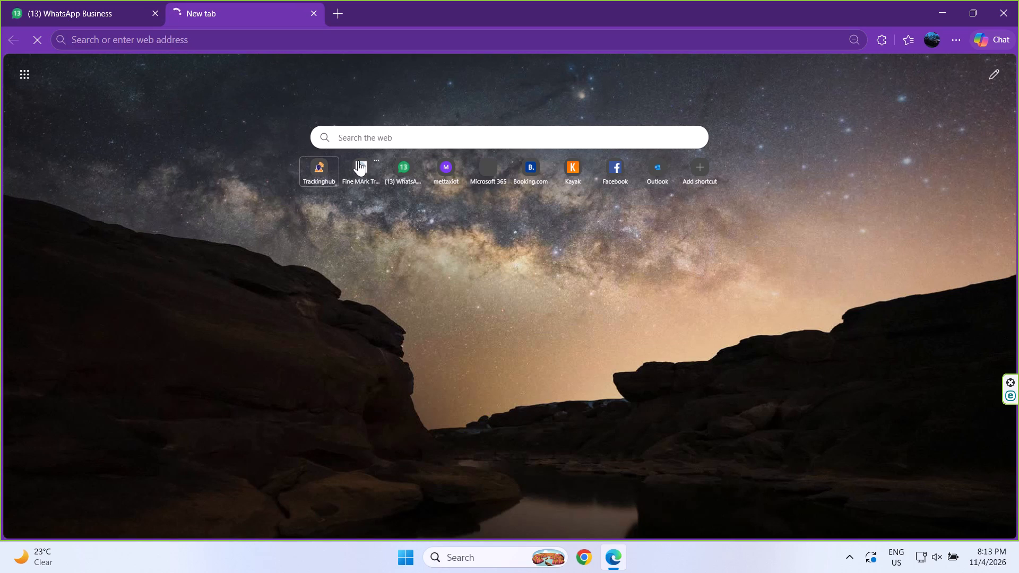
# Try to open the Fine MArk site from its shortcut in the same tab.
pyautogui.keyDown('ctrl'); pyautogui.click(361, 170); pyautogui.keyUp('ctrl')
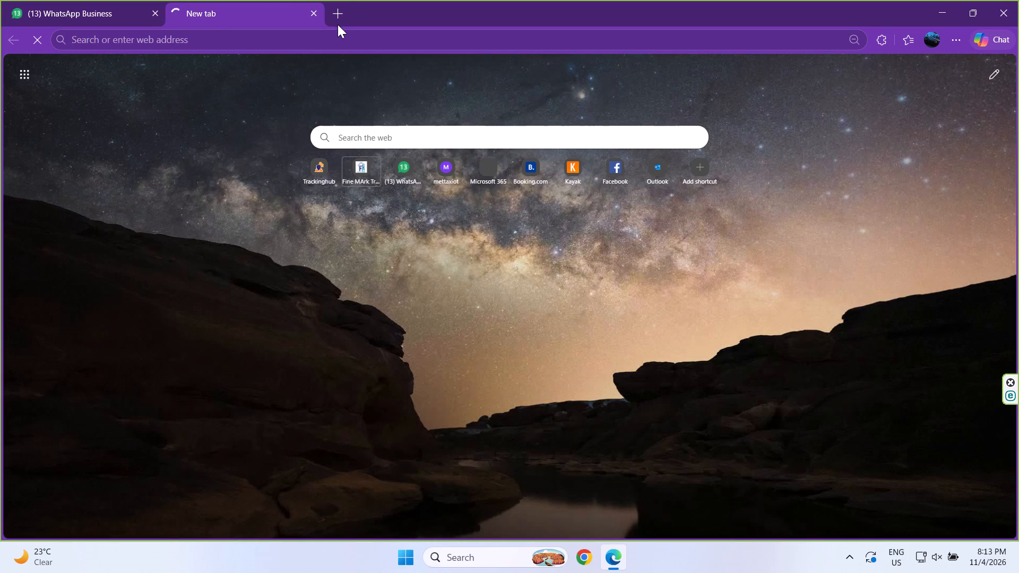
# Open another new browser tab.
pyautogui.keyDown('ctrl'); pyautogui.click(338, 20); pyautogui.keyUp('ctrl')
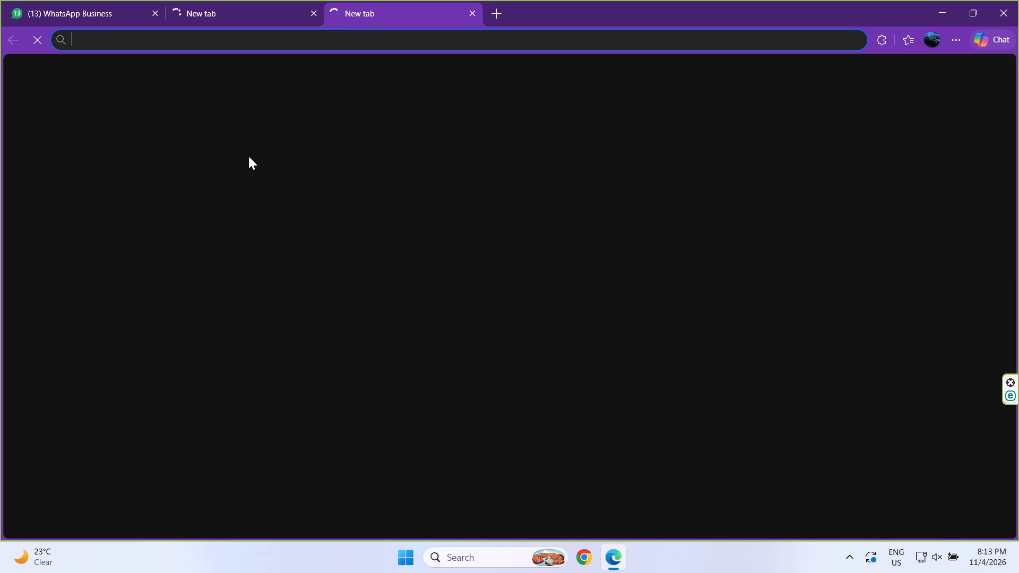
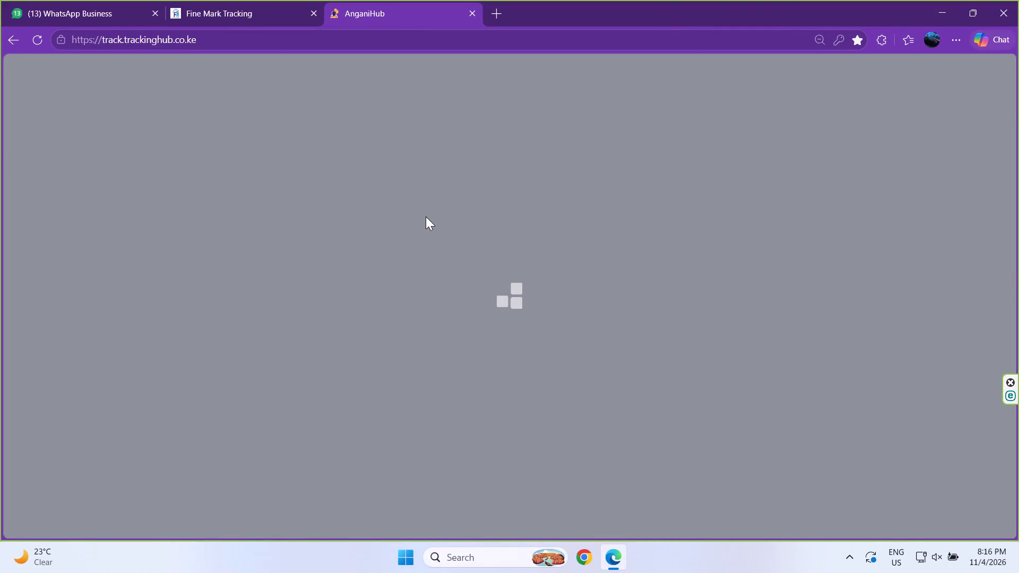
# Check the Fine Mark Tracking map against the loading AnganiHub page, and close the Fine Mark Tracking tab.
pyautogui.keyDown('ctrl'); pyautogui.click(242, 12); pyautogui.keyUp('ctrl')
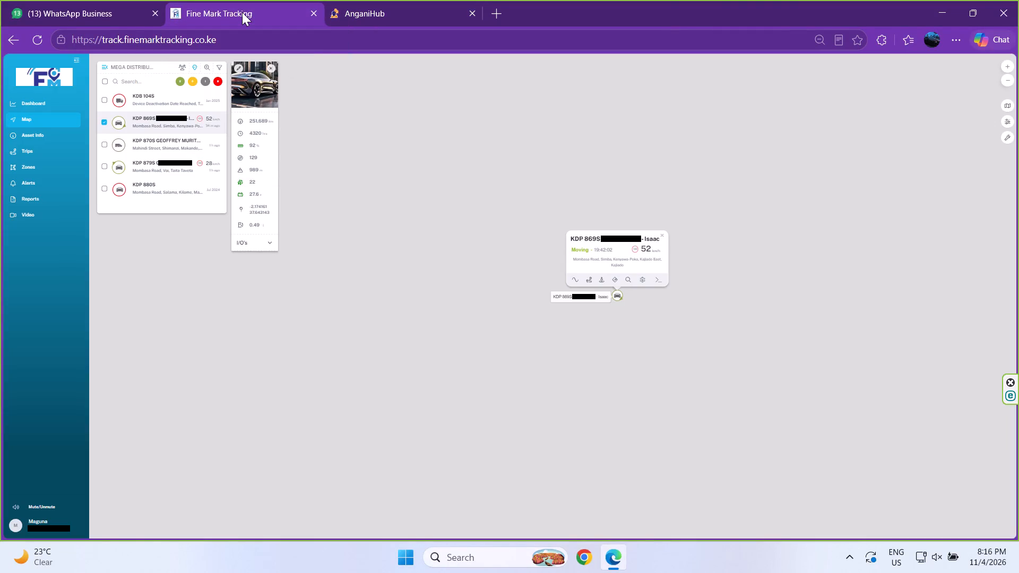
pyautogui.keyDown('ctrl'); pyautogui.click(427, 4); pyautogui.keyUp('ctrl')
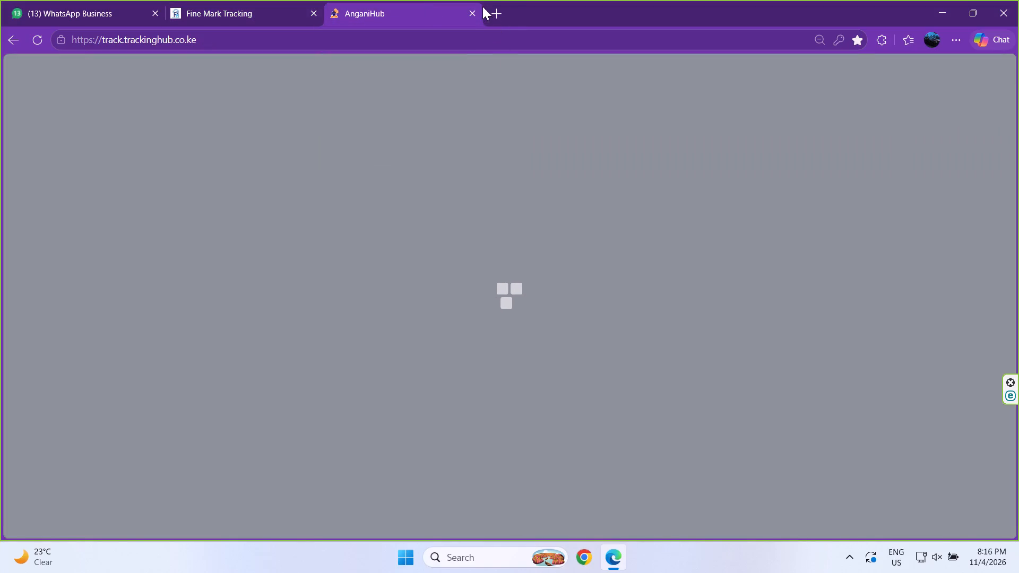
pyautogui.keyDown('ctrl'); pyautogui.click(314, 14); pyautogui.keyUp('ctrl')
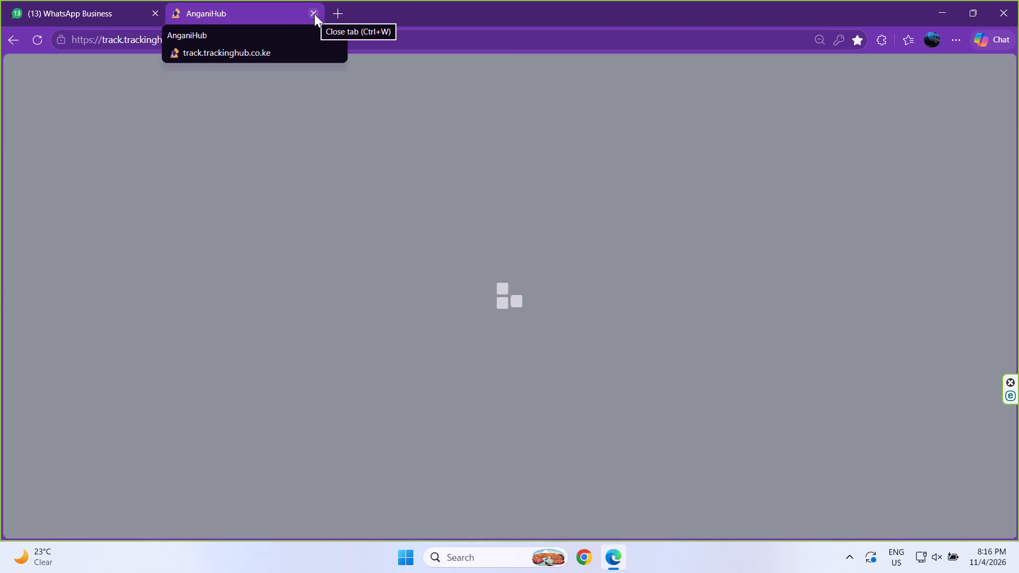
# Open the Trackinghub site from its saved shortcut in a new browser tab.
pyautogui.keyDown('ctrl'); pyautogui.click(333, 11); pyautogui.keyUp('ctrl')
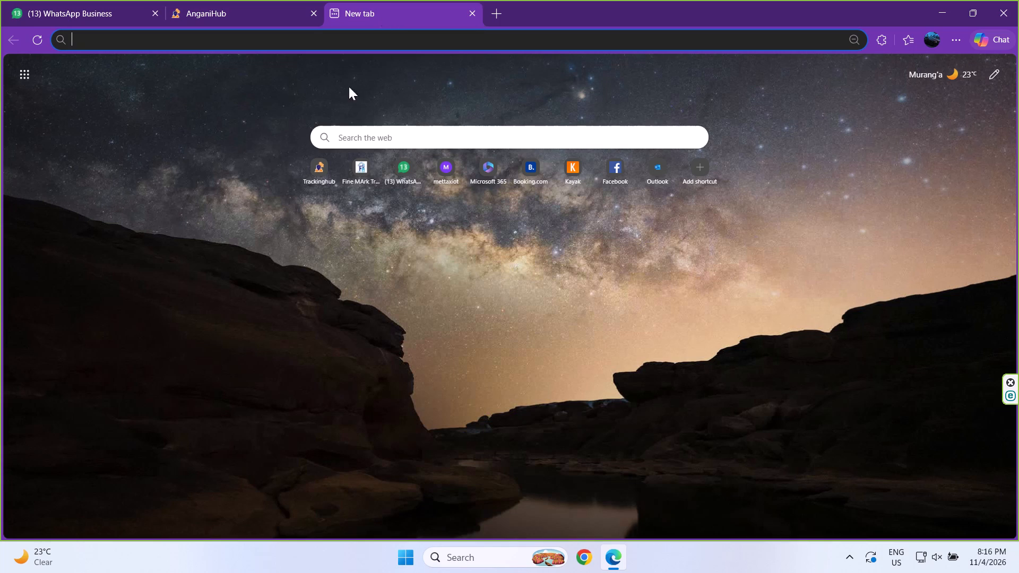
pyautogui.keyDown('ctrl'); pyautogui.click(316, 176); pyautogui.keyUp('ctrl')
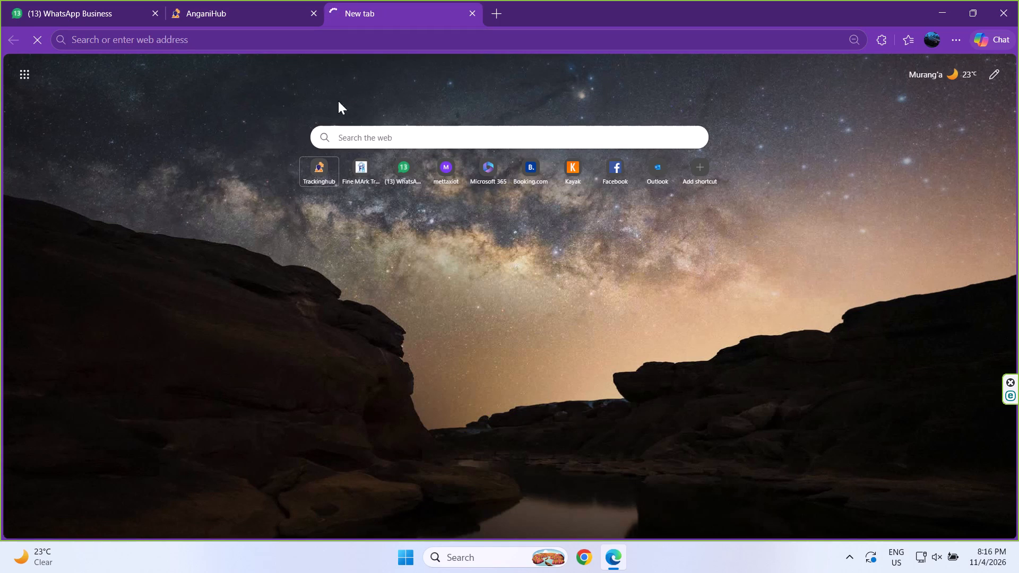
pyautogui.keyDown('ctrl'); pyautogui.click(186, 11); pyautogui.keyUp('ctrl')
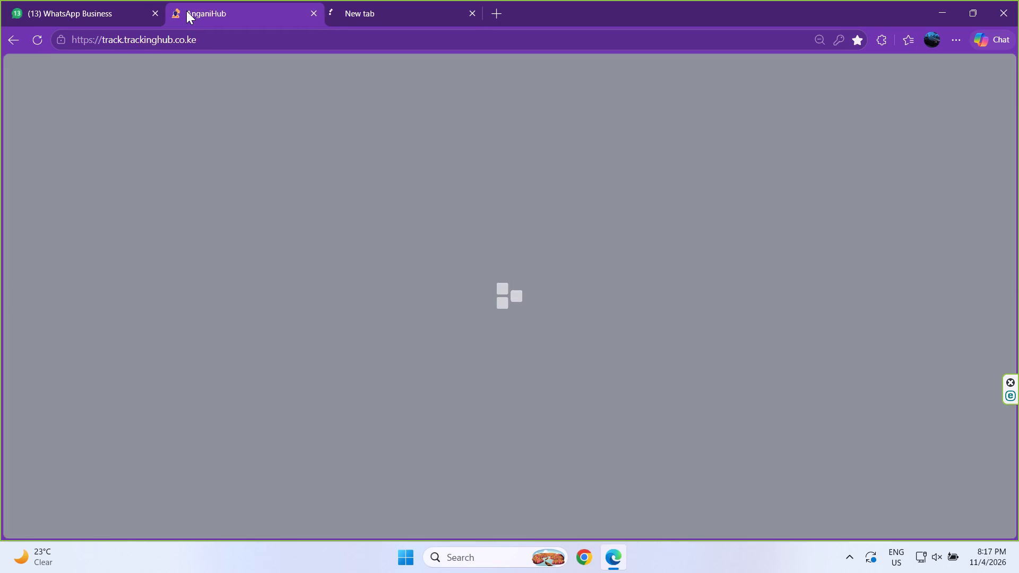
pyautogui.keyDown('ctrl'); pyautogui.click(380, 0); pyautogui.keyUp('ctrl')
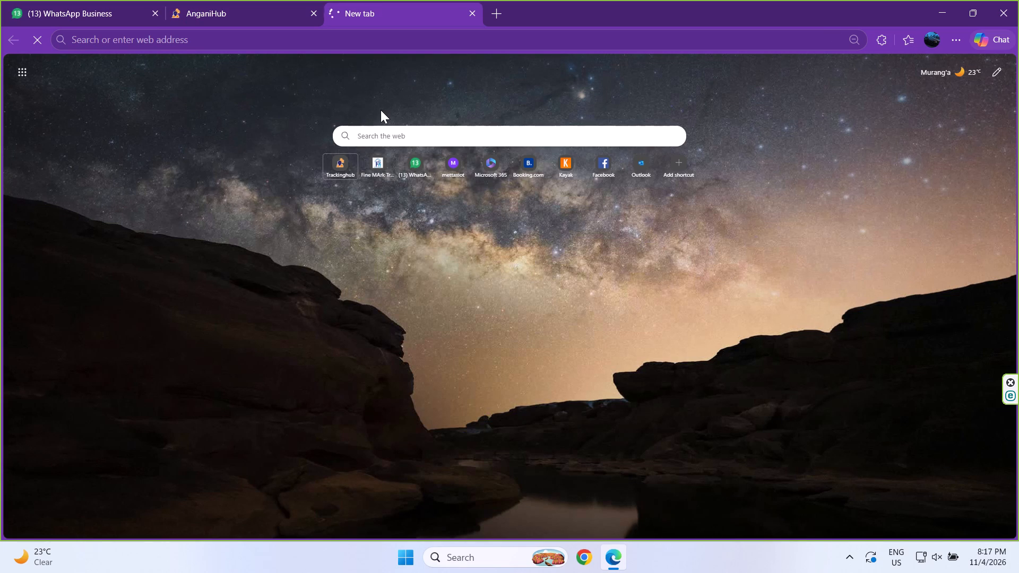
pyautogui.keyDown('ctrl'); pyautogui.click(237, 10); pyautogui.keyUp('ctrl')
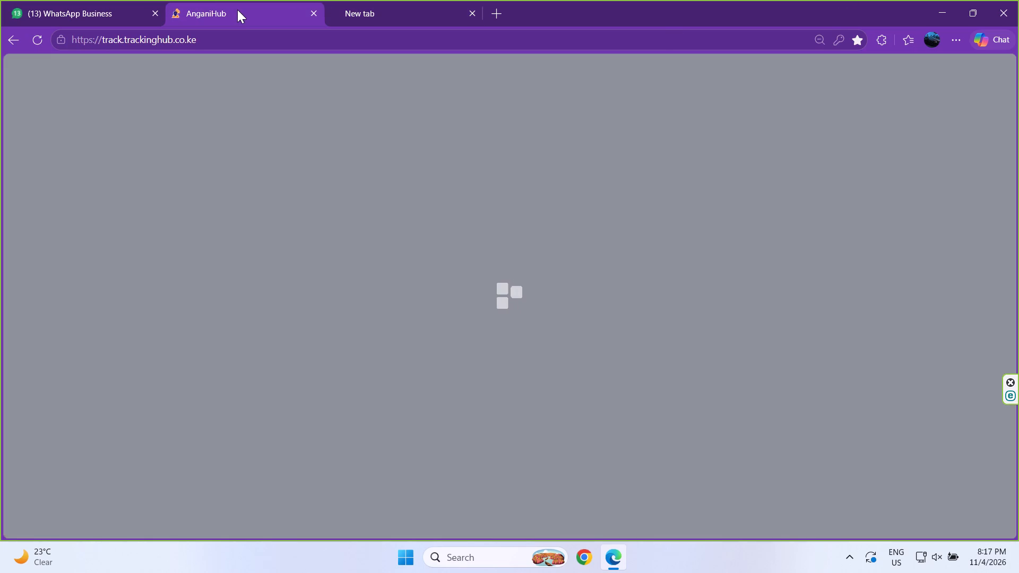
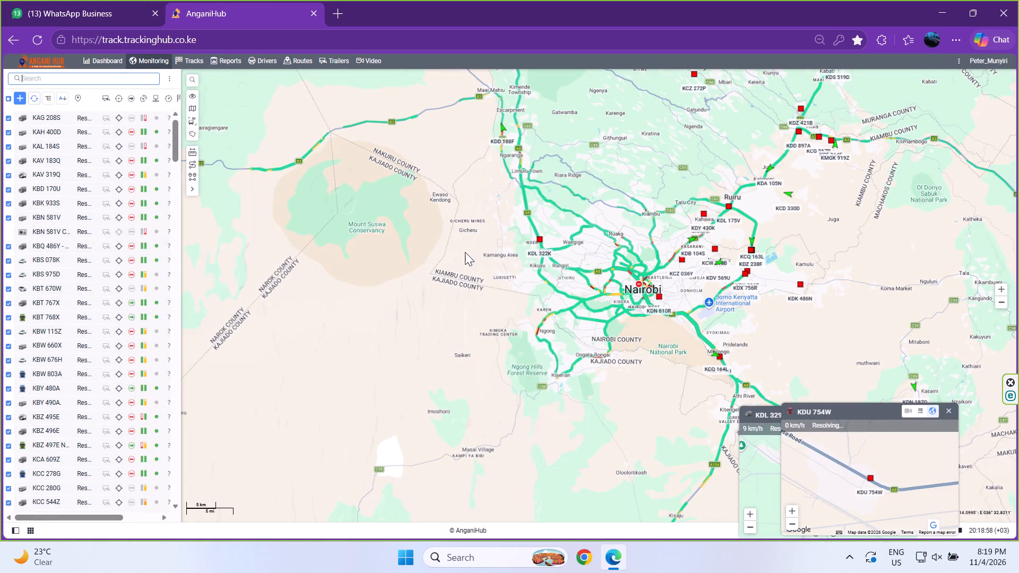
# Examine the fleet vehicles northwest of Nairobi on the monitoring map, past Naivasha to the Nakuru area.
pyautogui.keyDown('ctrl'); pyautogui.moveTo(426, 148); pyautogui.dragTo(504, 389); pyautogui.keyUp('ctrl')
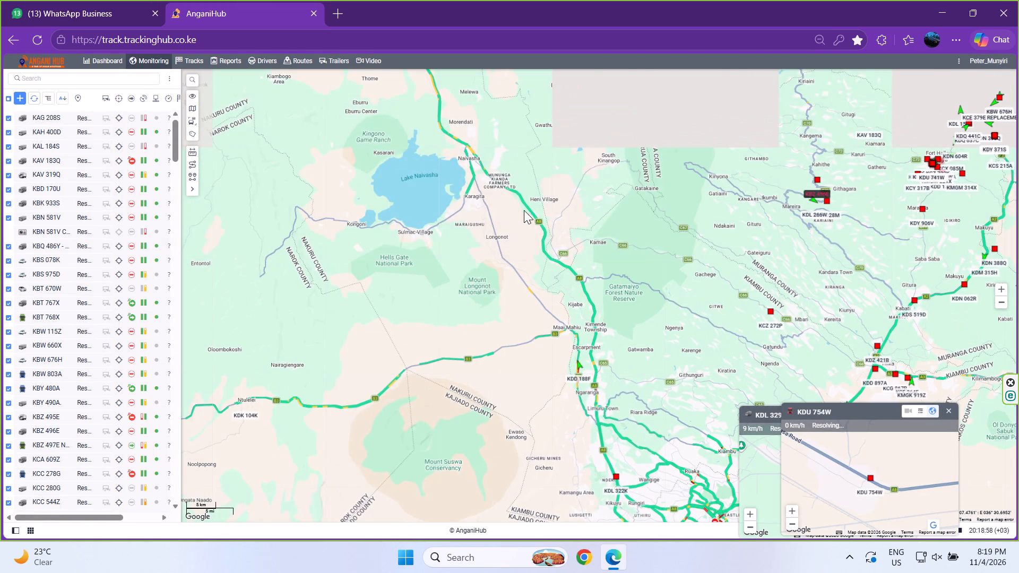
pyautogui.keyDown('ctrl'); pyautogui.moveTo(437, 162); pyautogui.dragTo(624, 403); pyautogui.keyUp('ctrl')
pyautogui.keyDown('ctrl'); pyautogui.moveTo(483, 191); pyautogui.dragTo(557, 337); pyautogui.keyUp('ctrl')
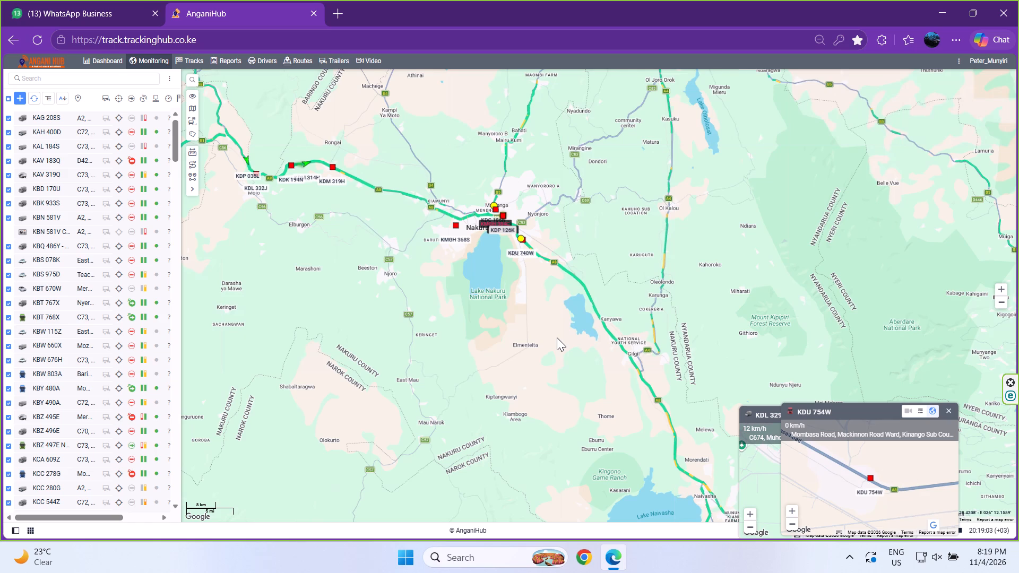
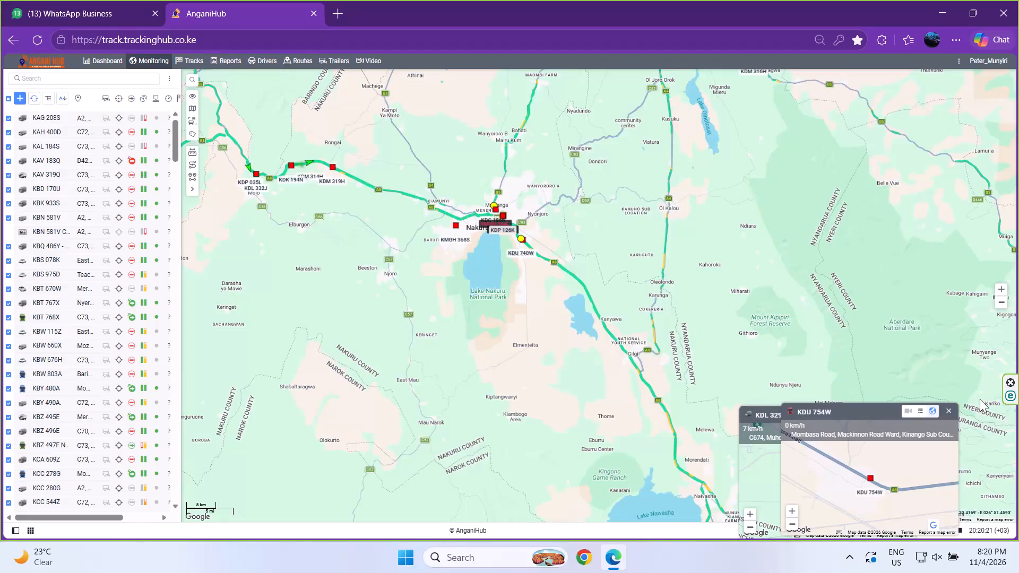
pyautogui.keyDown('ctrl'); pyautogui.click(947, 414); pyautogui.keyUp('ctrl')
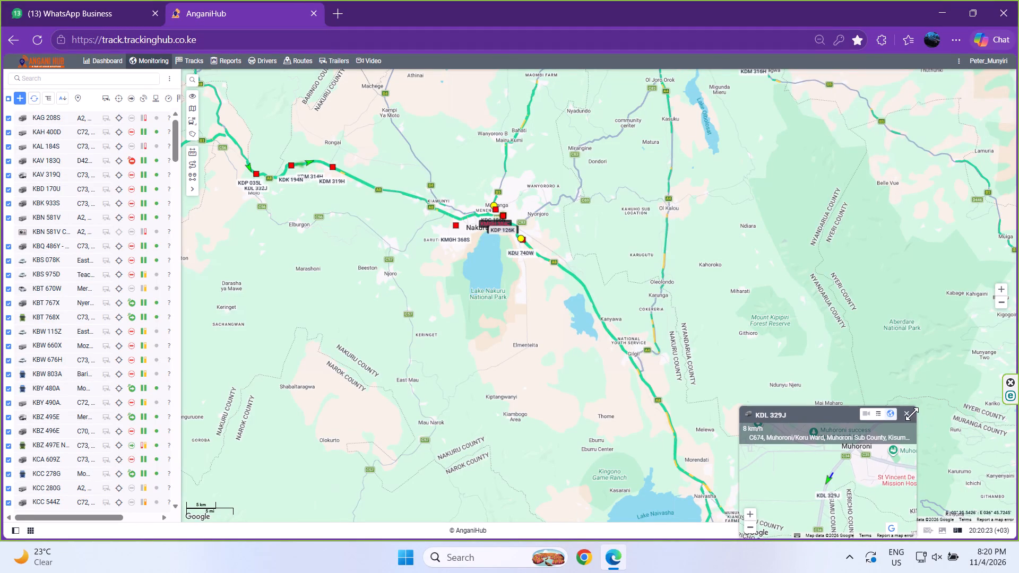
pyautogui.keyDown('ctrl'); pyautogui.click(911, 414); pyautogui.keyUp('ctrl')
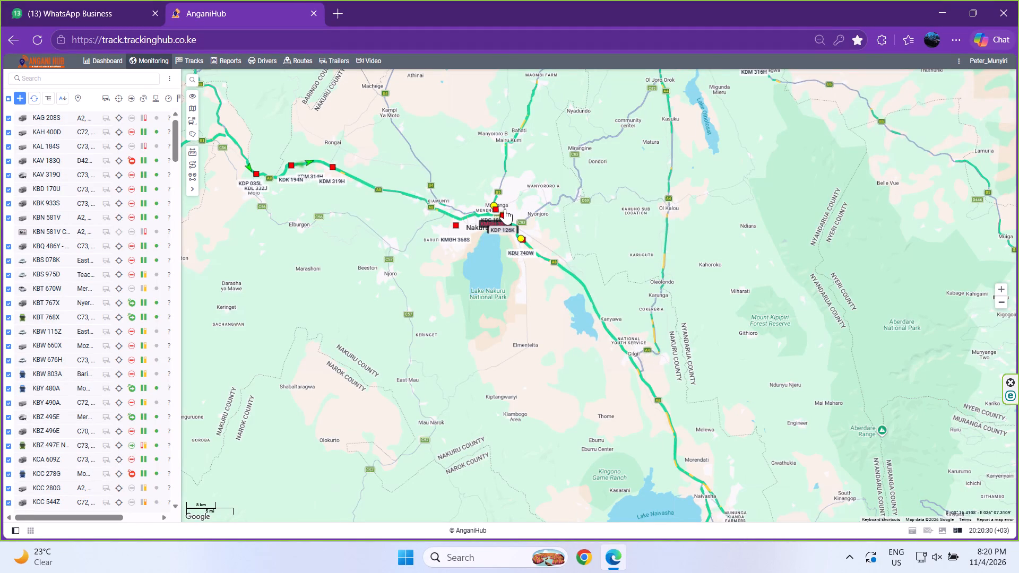
# Examine the fleet vehicles around Nakuru and along the A8 road more closely on the monitoring map.
pyautogui.keyDown('ctrl'); pyautogui.doubleClick(427, 185); pyautogui.keyUp('ctrl')
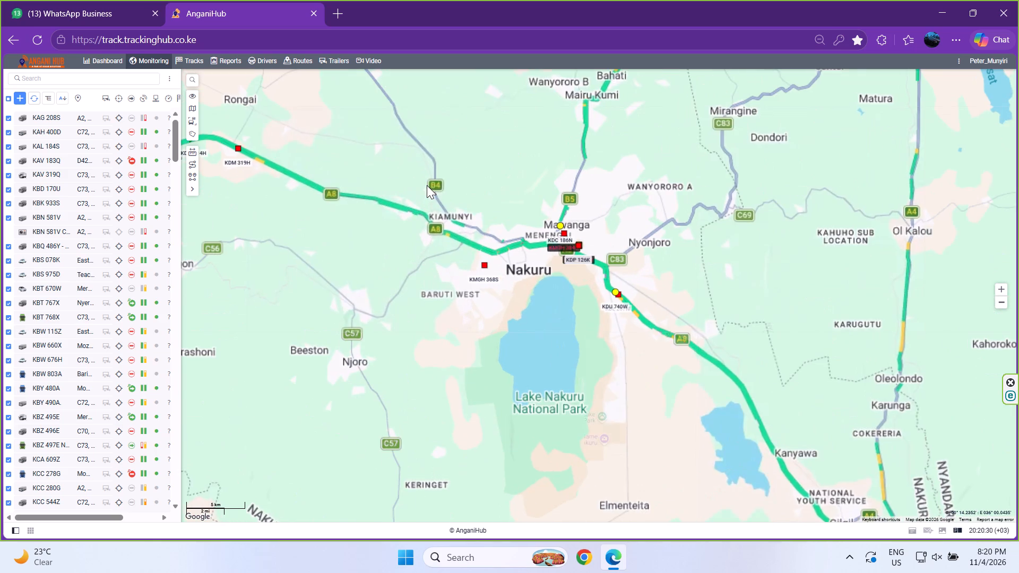
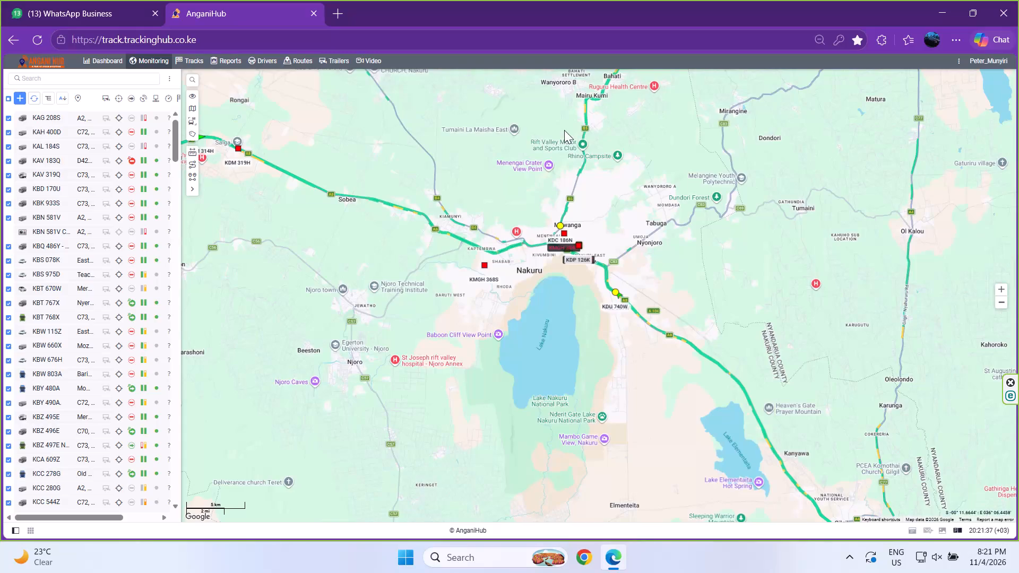
# Examine the fleet vehicles across the wider area around Nakuru and Molo, and southward along the road through Narok, on the monitoring map.
pyautogui.keyDown('ctrl'); pyautogui.moveTo(564, 130); pyautogui.dragTo(541, 218); pyautogui.keyUp('ctrl')
pyautogui.keyDown('ctrl'); pyautogui.scroll(-1, 541, 218); pyautogui.keyUp('ctrl')
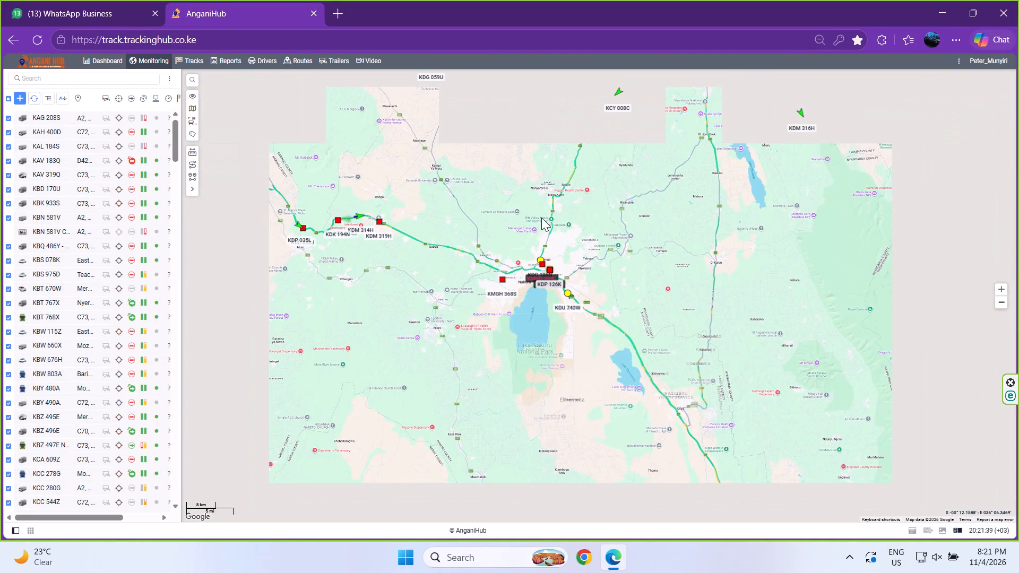
pyautogui.keyDown('ctrl'); pyautogui.moveTo(568, 158); pyautogui.dragTo(716, 216); pyautogui.keyUp('ctrl')
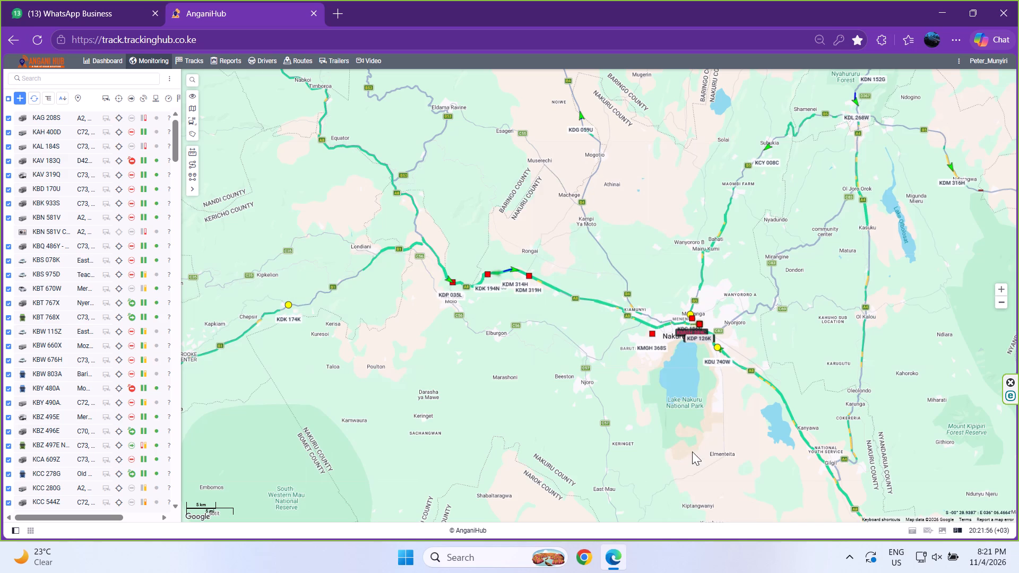
pyautogui.keyDown('ctrl'); pyautogui.moveTo(692, 452); pyautogui.dragTo(607, 249); pyautogui.keyUp('ctrl')
pyautogui.keyDown('ctrl'); pyautogui.moveTo(580, 466); pyautogui.dragTo(645, 212); pyautogui.keyUp('ctrl')
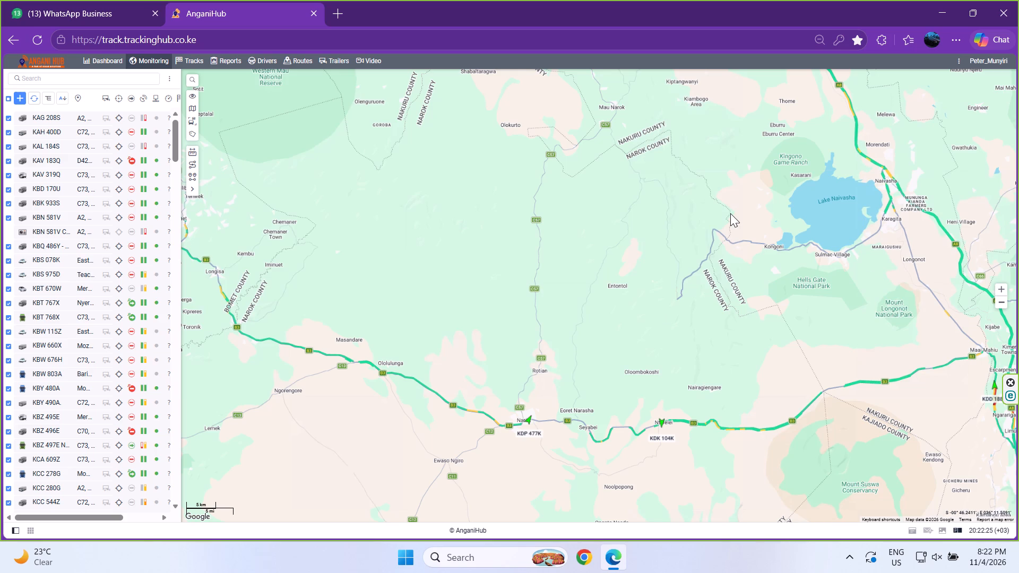
pyautogui.keyDown('ctrl'); pyautogui.moveTo(616, 190); pyautogui.dragTo(622, 377); pyautogui.keyUp('ctrl')
pyautogui.keyDown('ctrl'); pyautogui.scroll(-1, 622, 377); pyautogui.keyUp('ctrl')
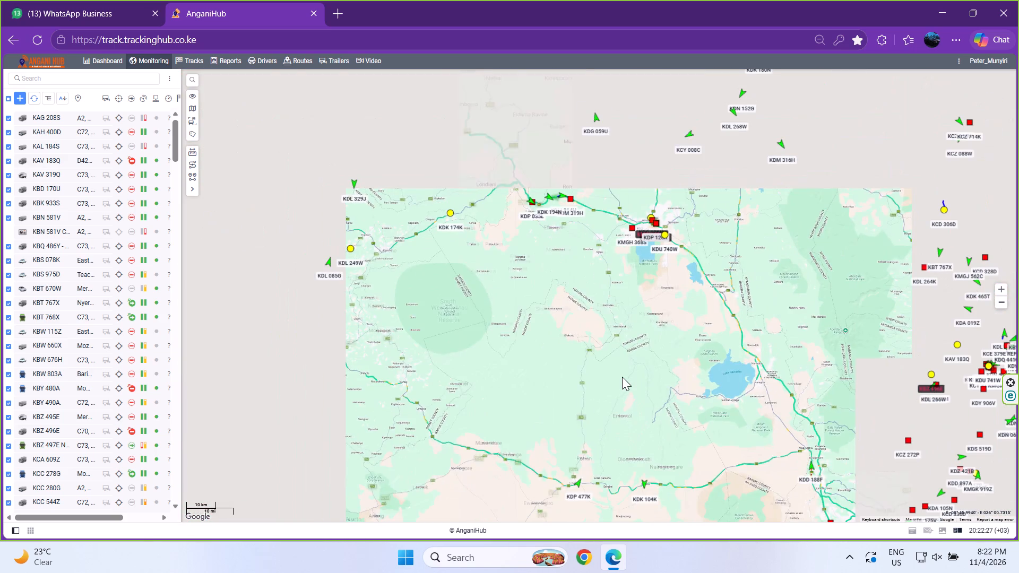
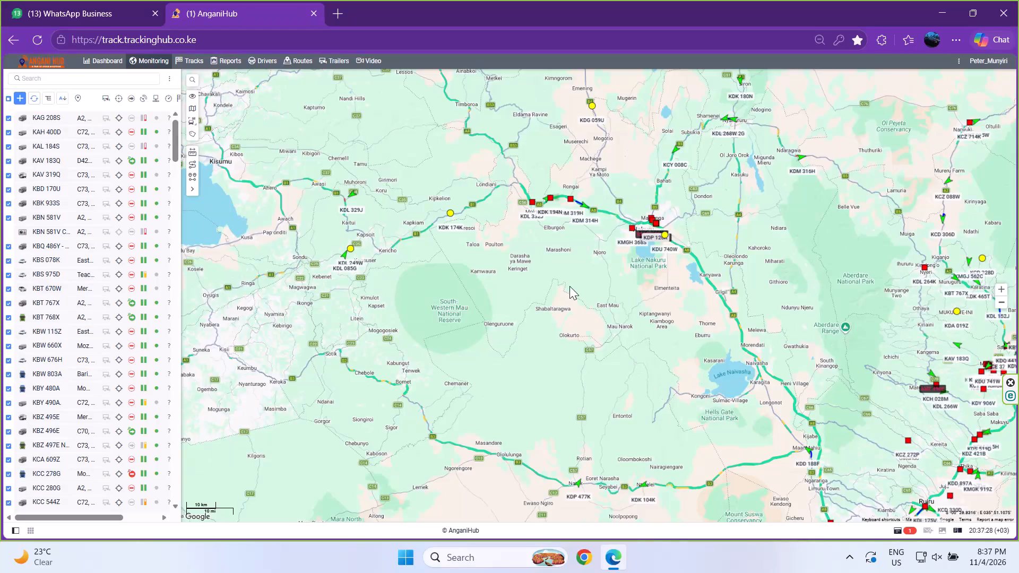
pyautogui.keyDown('ctrl'); pyautogui.scroll(1, 569, 286); pyautogui.keyUp('ctrl')
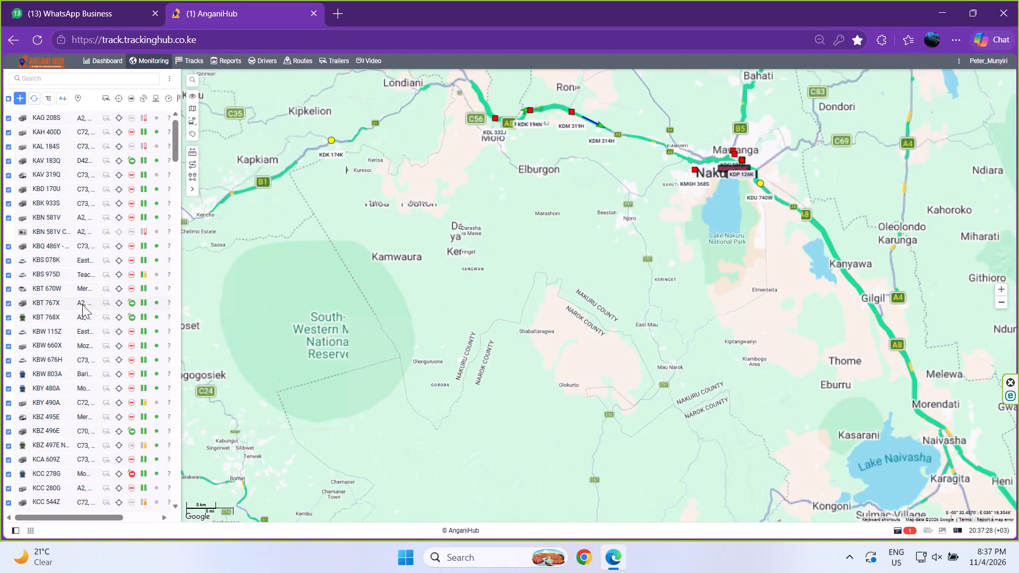
pyautogui.keyDown('ctrl'); pyautogui.click(63, 223); pyautogui.keyUp('ctrl')
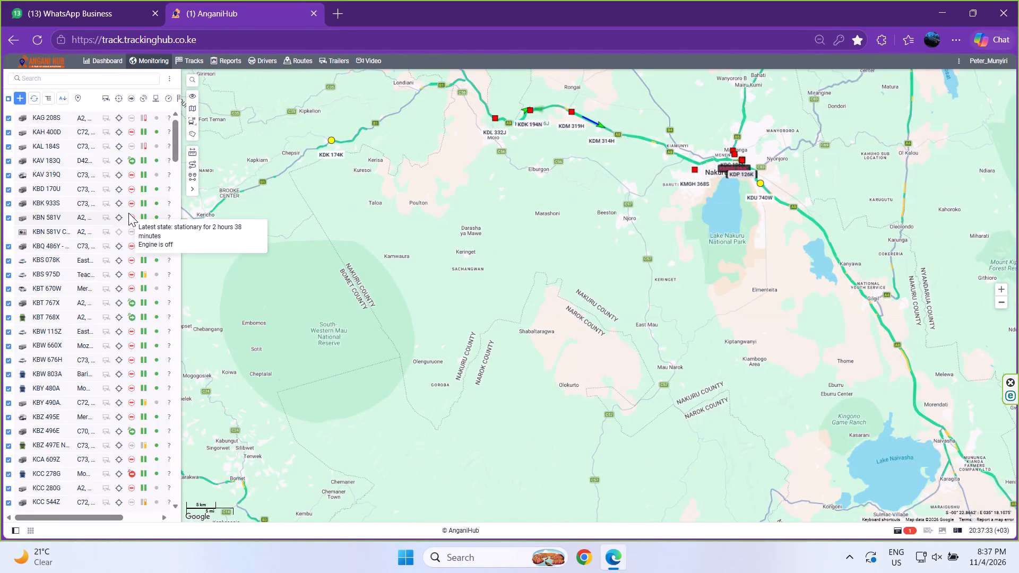
pyautogui.keyDown('ctrl'); pyautogui.click(60, 213); pyautogui.keyUp('ctrl')
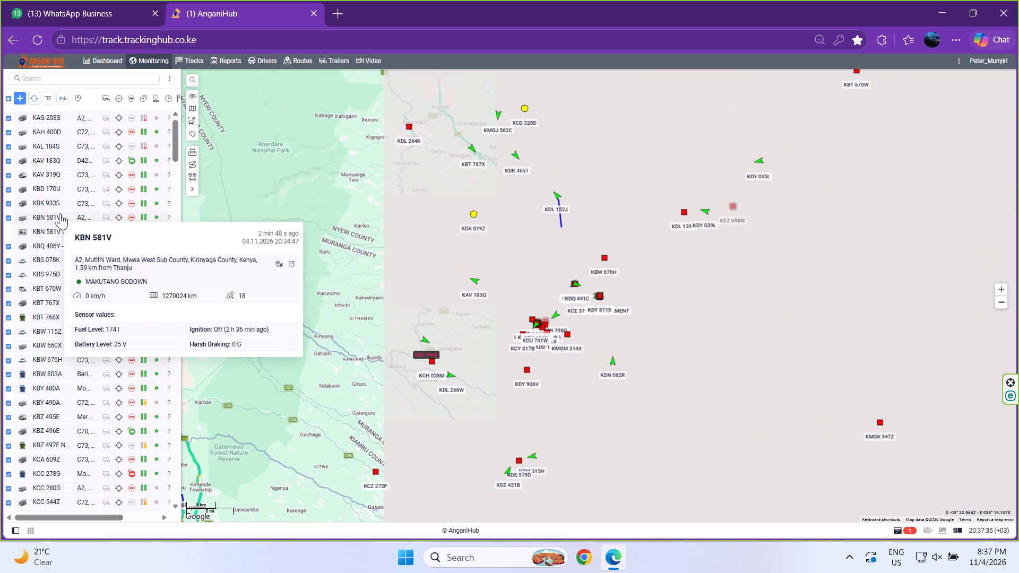
pyautogui.keyDown('ctrl'); pyautogui.scroll(3, 431, 246); pyautogui.keyUp('ctrl')
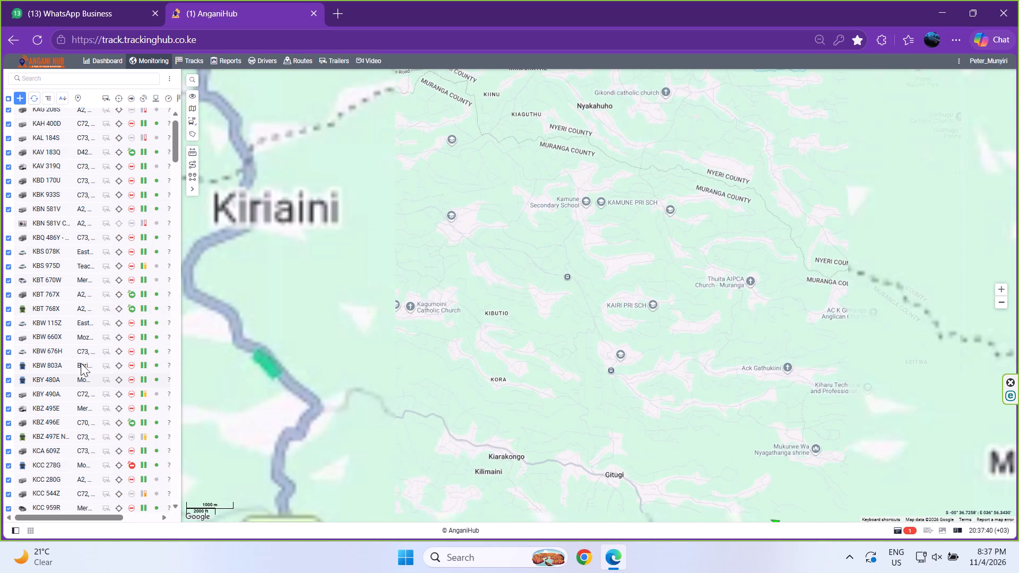
pyautogui.keyDown('ctrl'); pyautogui.click(52, 337); pyautogui.keyUp('ctrl')
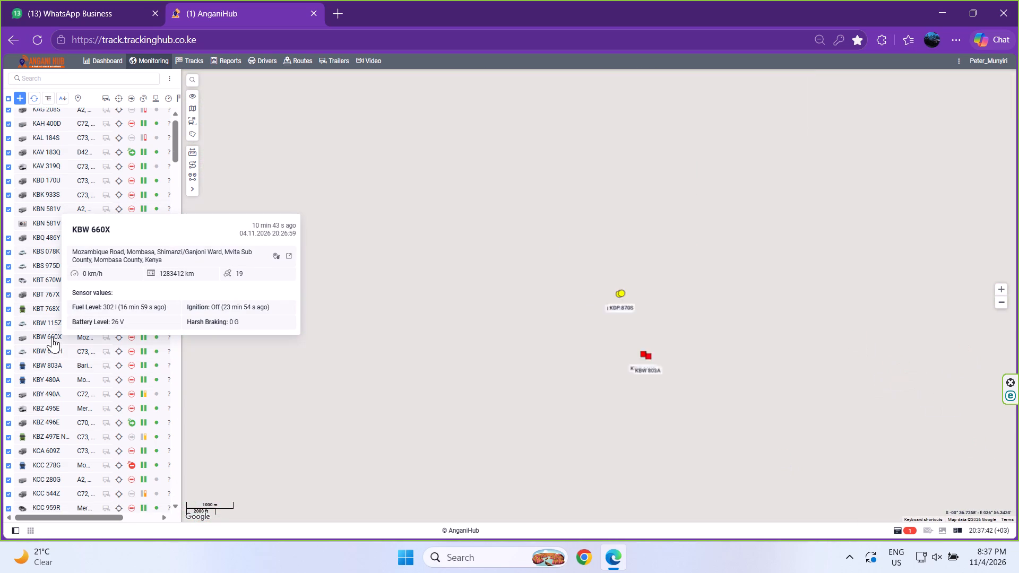
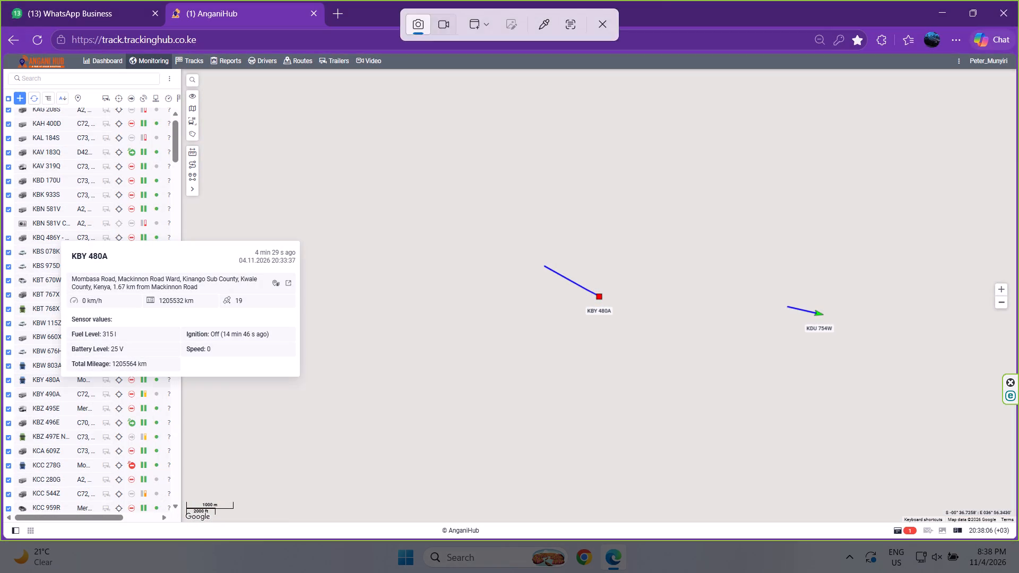
pyautogui.press('Print')
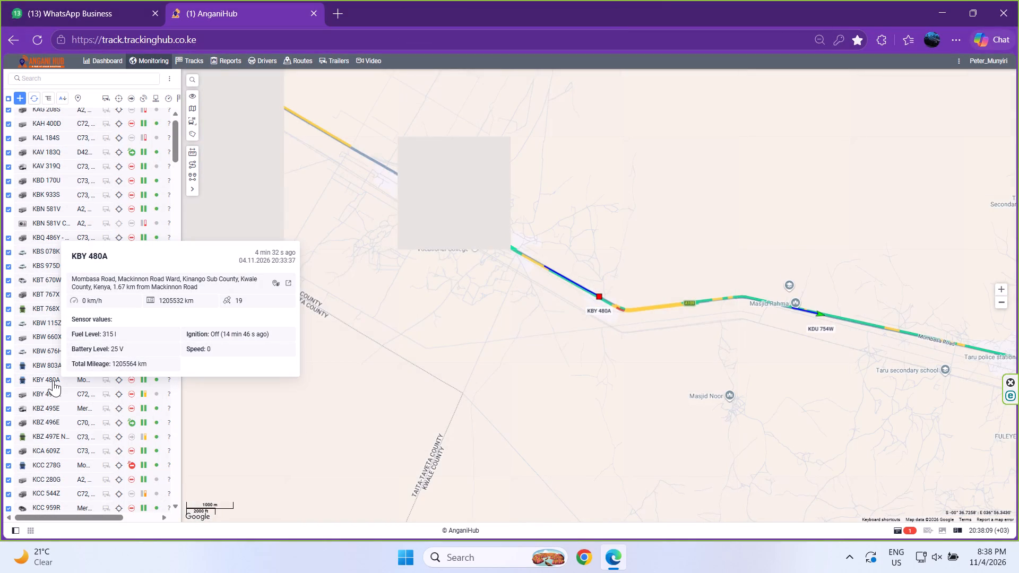
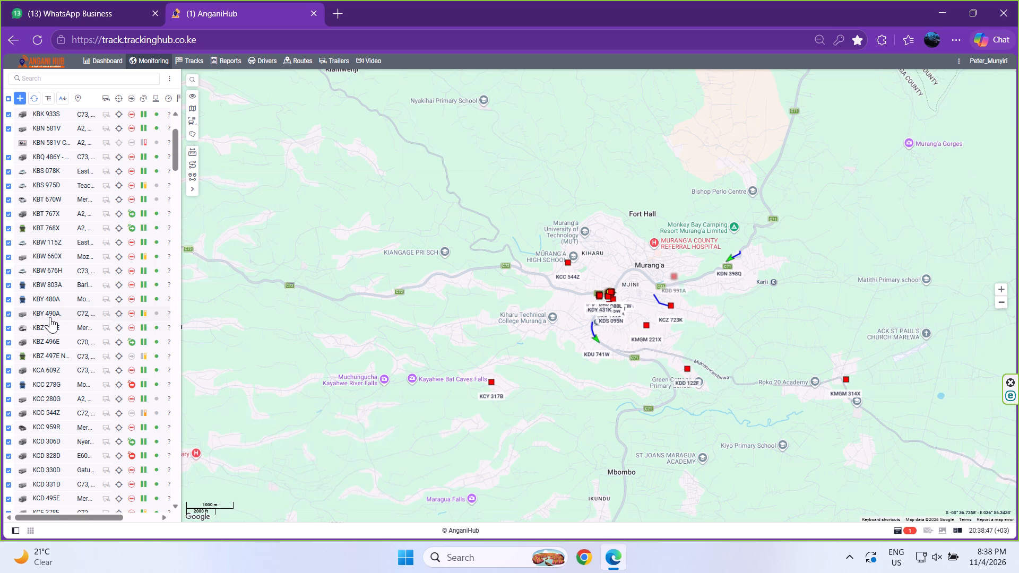
pyautogui.keyDown('ctrl'); pyautogui.scroll(-1, 47, 359); pyautogui.keyUp('ctrl')
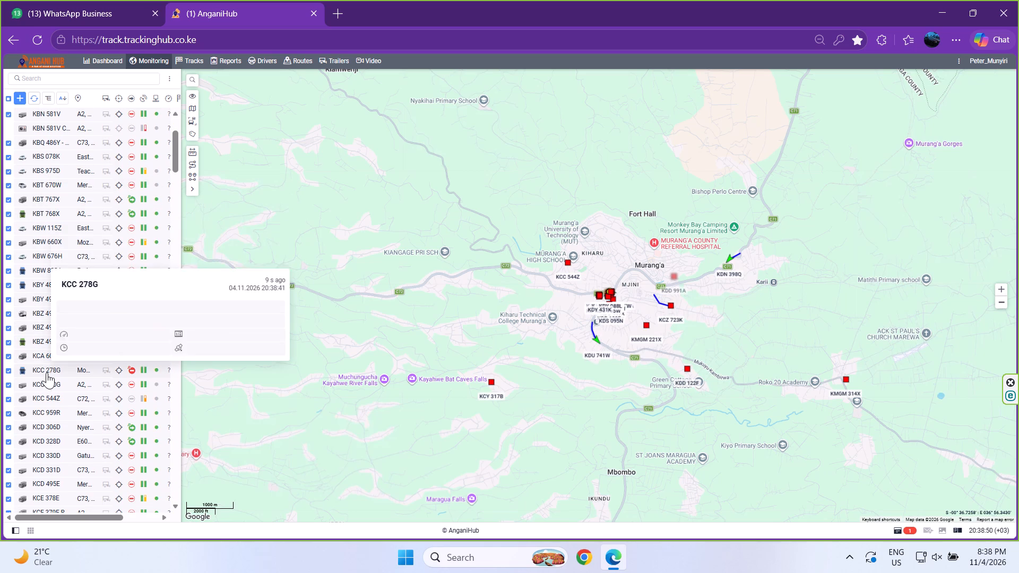
pyautogui.keyDown('ctrl'); pyautogui.click(47, 372); pyautogui.keyUp('ctrl')
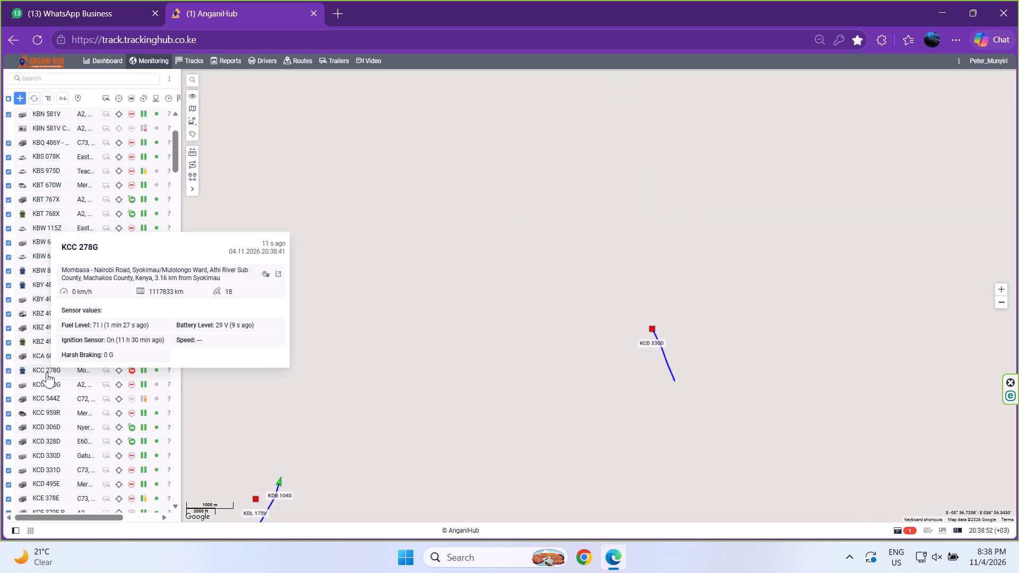
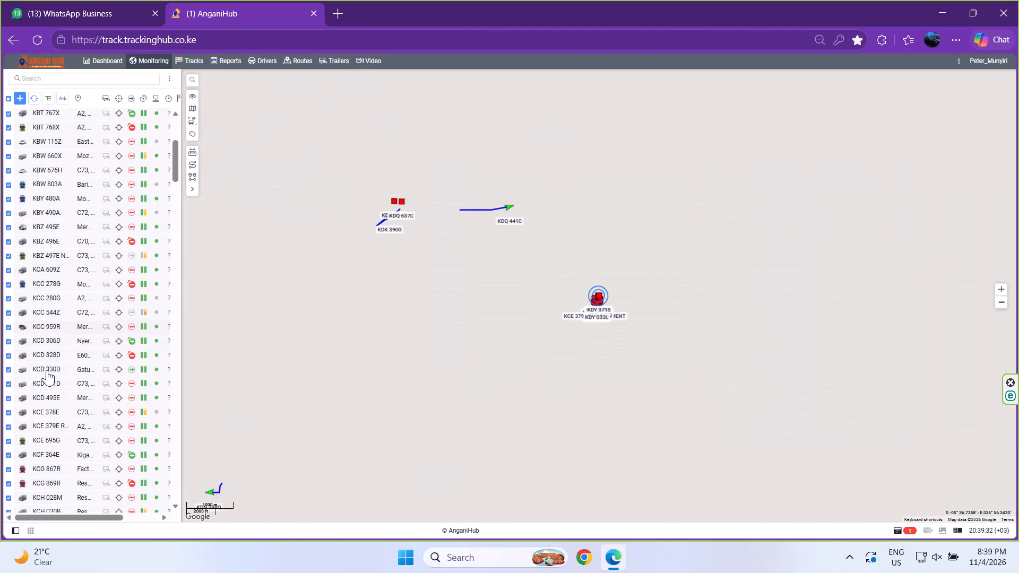
pyautogui.keyDown('ctrl'); pyautogui.scroll(-2, 47, 370); pyautogui.keyUp('ctrl')
pyautogui.keyDown('ctrl'); pyautogui.click(46, 396); pyautogui.keyUp('ctrl')
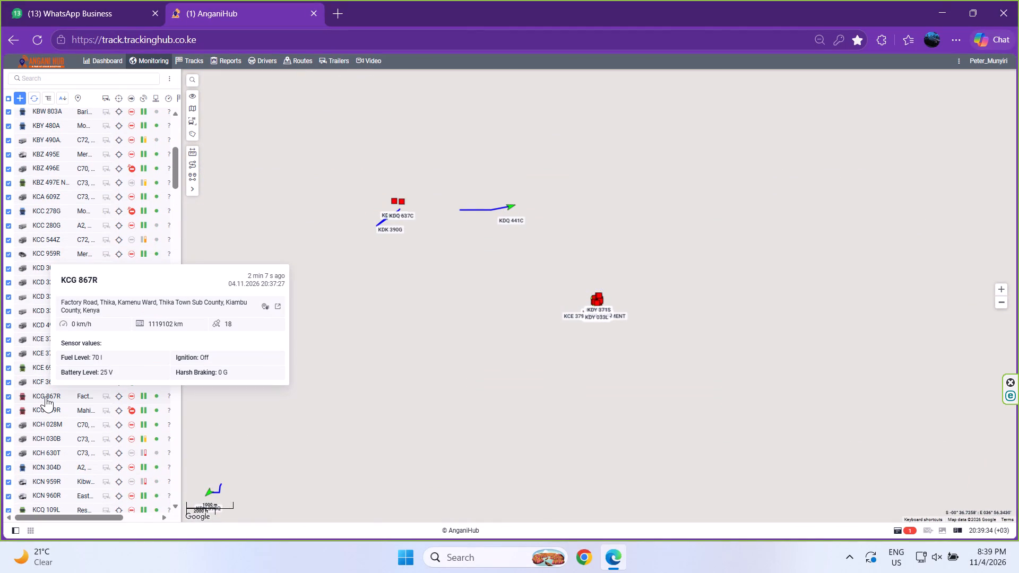
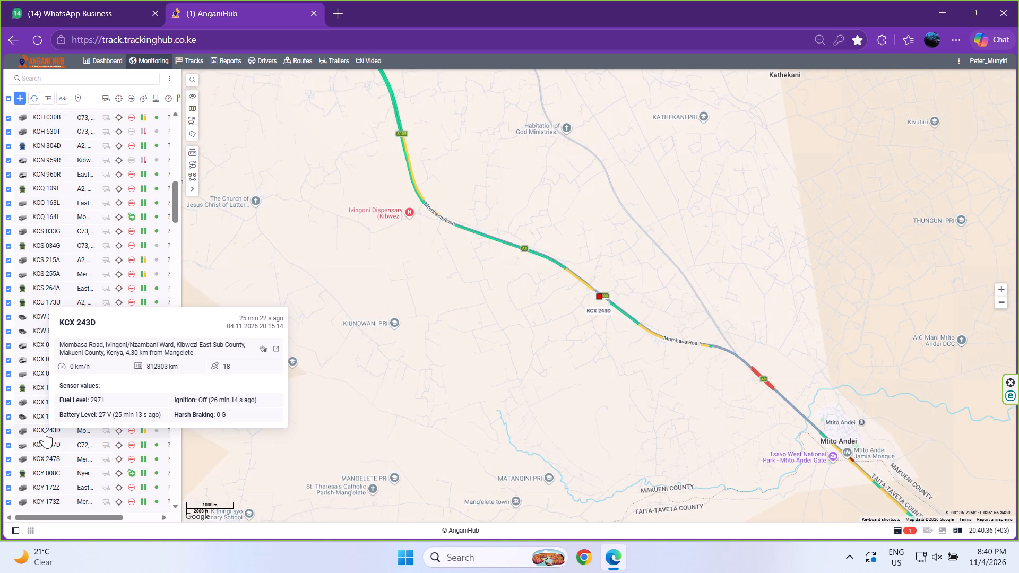
pyautogui.press('Print')
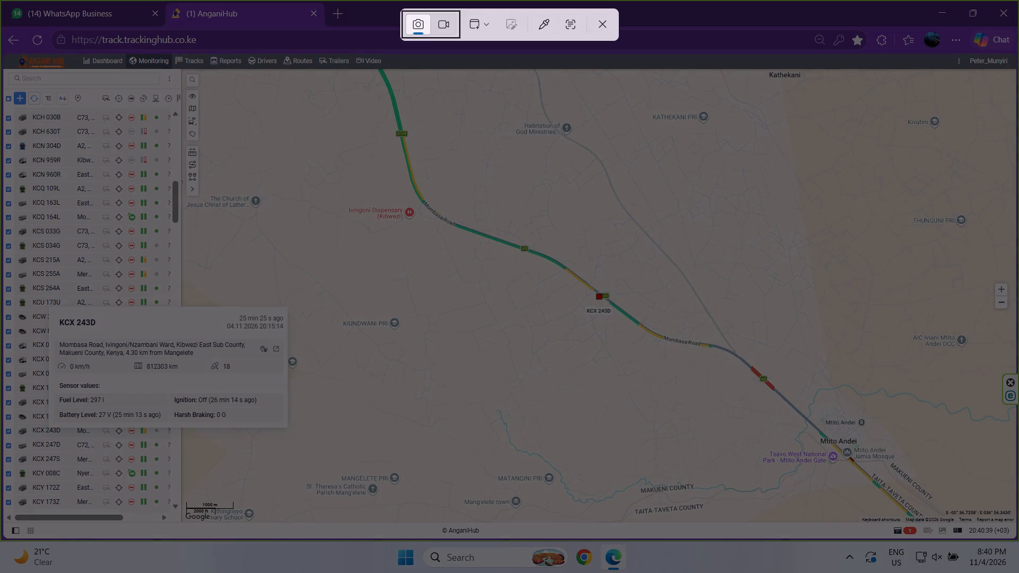
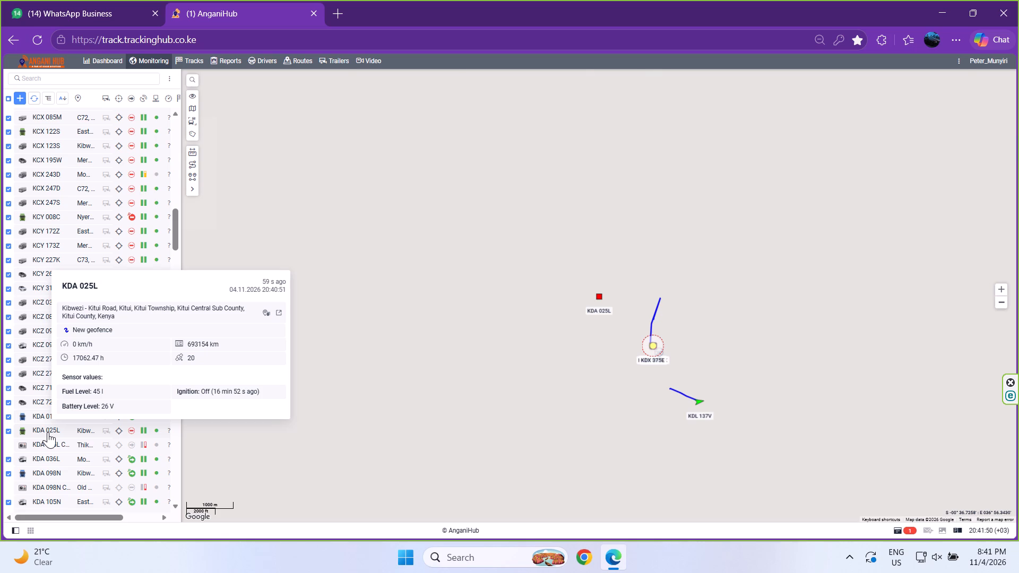
pyautogui.press('Print')
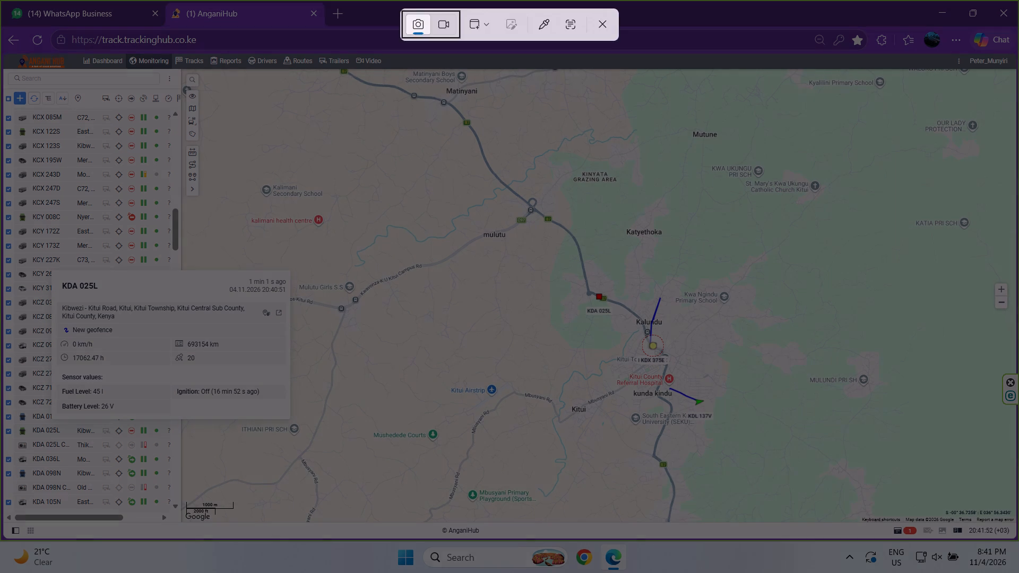
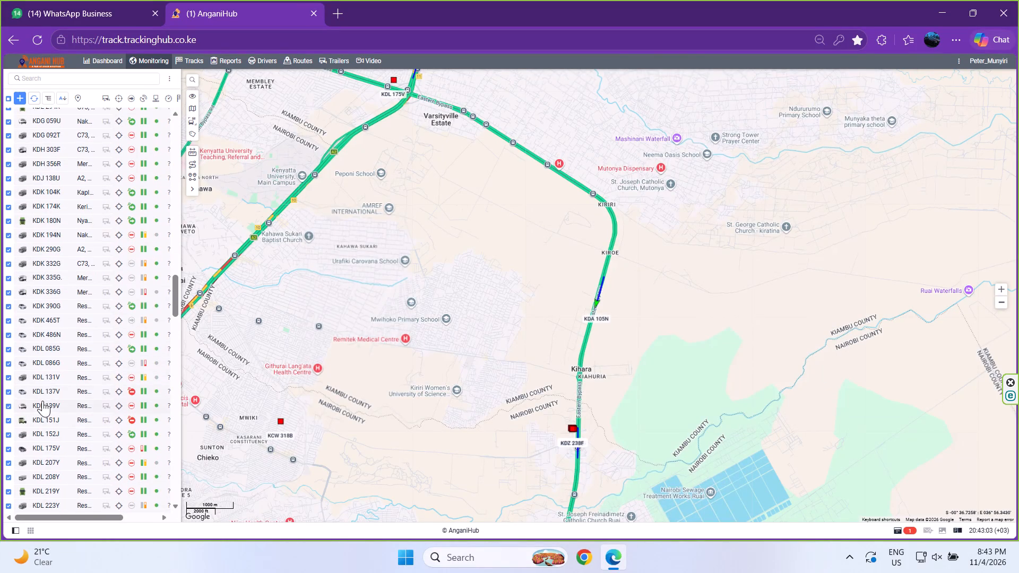
pyautogui.keyDown('ctrl'); pyautogui.click(51, 421); pyautogui.keyUp('ctrl')
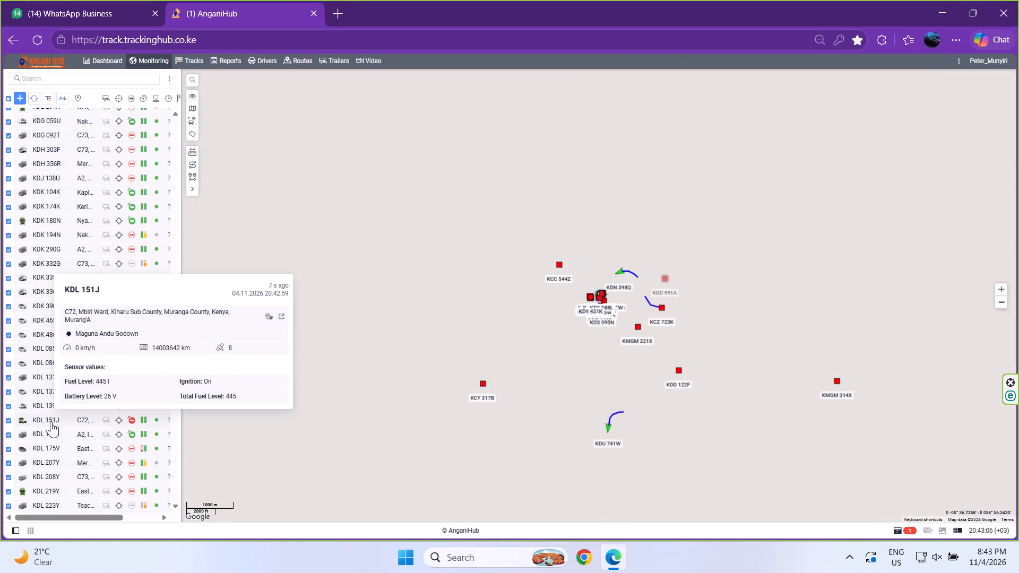
pyautogui.keyDown('ctrl'); pyautogui.click(50, 436); pyautogui.keyUp('ctrl')
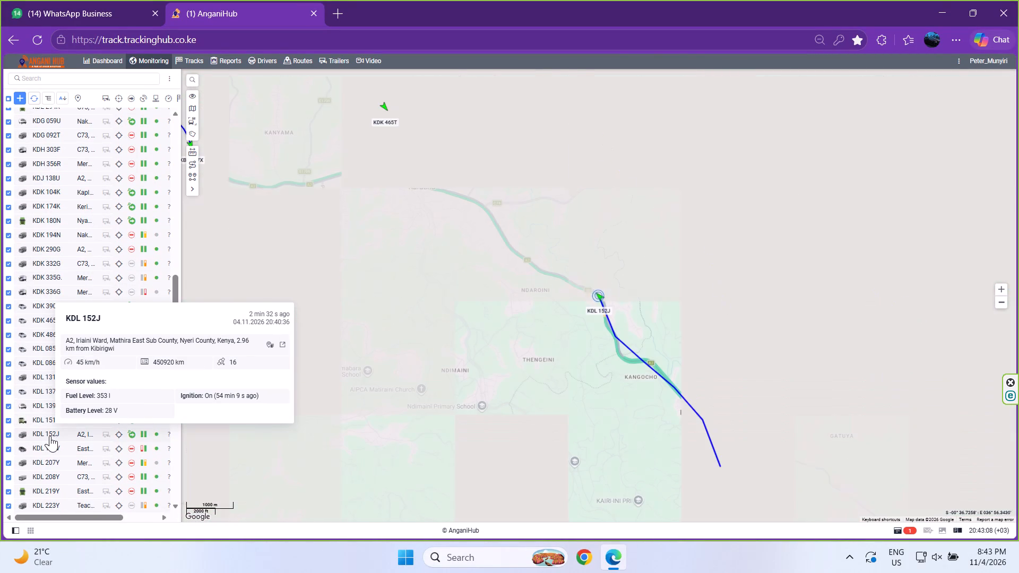
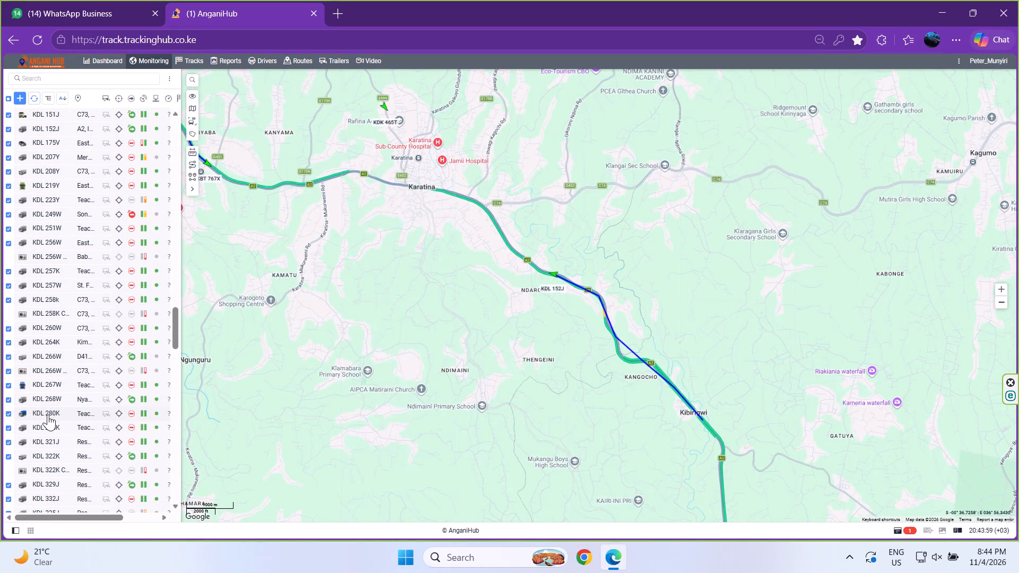
pyautogui.keyDown('ctrl'); pyautogui.click(50, 446); pyautogui.keyUp('ctrl')
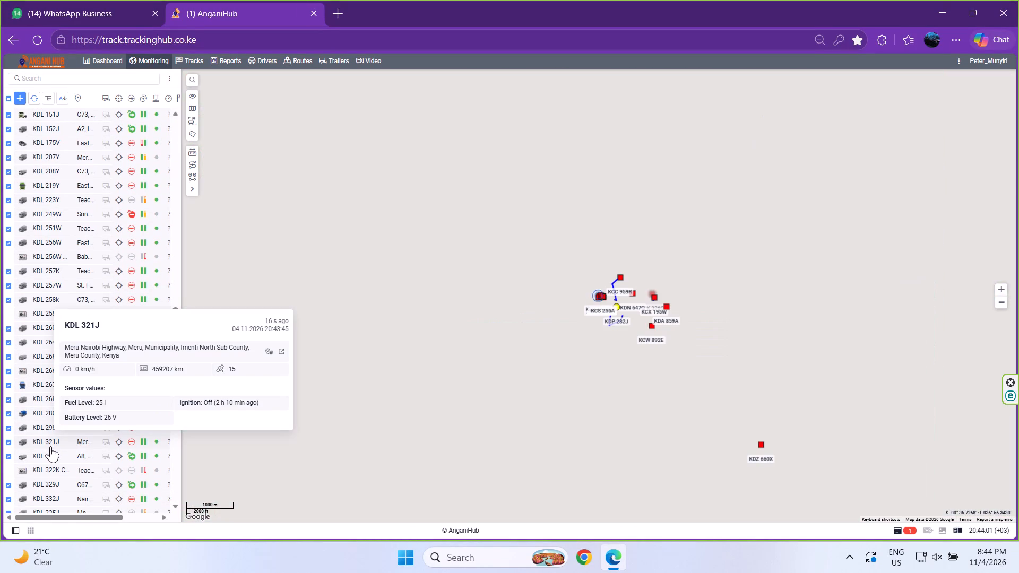
pyautogui.keyDown('ctrl'); pyautogui.scroll(-1, 50, 446); pyautogui.keyUp('ctrl')
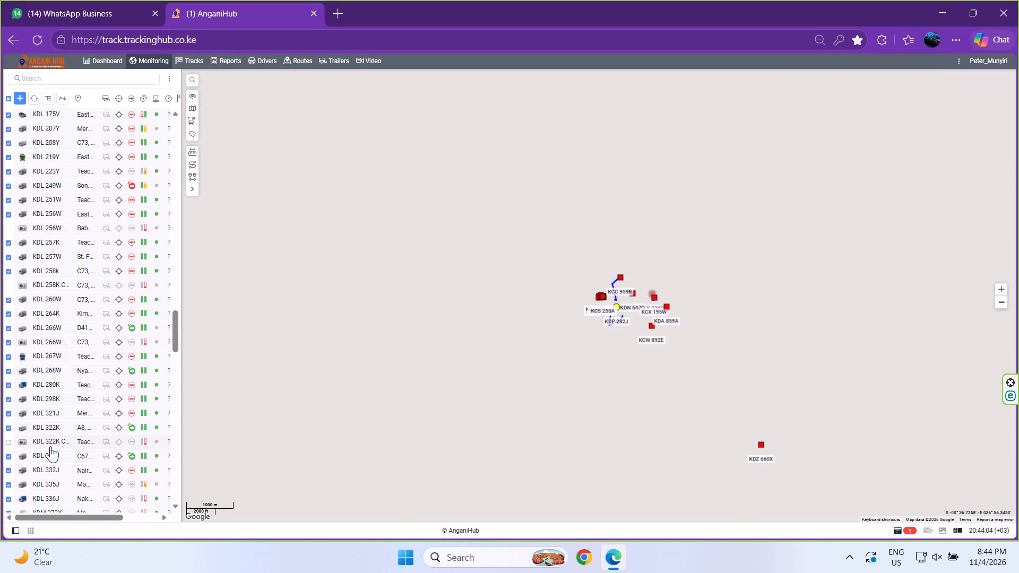
pyautogui.keyDown('ctrl'); pyautogui.scroll(-1, 50, 446); pyautogui.keyUp('ctrl')
pyautogui.keyDown('ctrl'); pyautogui.click(48, 458); pyautogui.keyUp('ctrl')
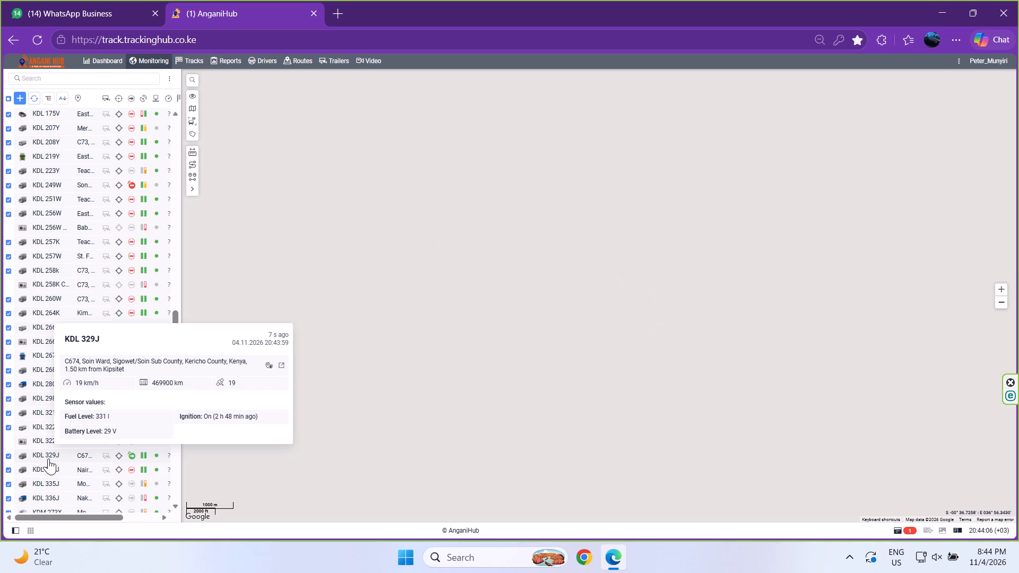
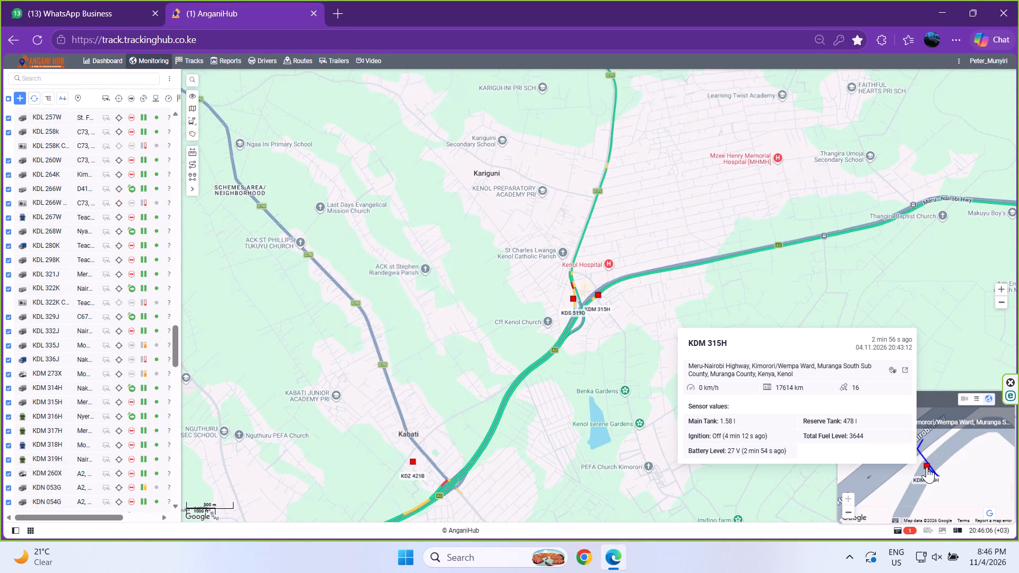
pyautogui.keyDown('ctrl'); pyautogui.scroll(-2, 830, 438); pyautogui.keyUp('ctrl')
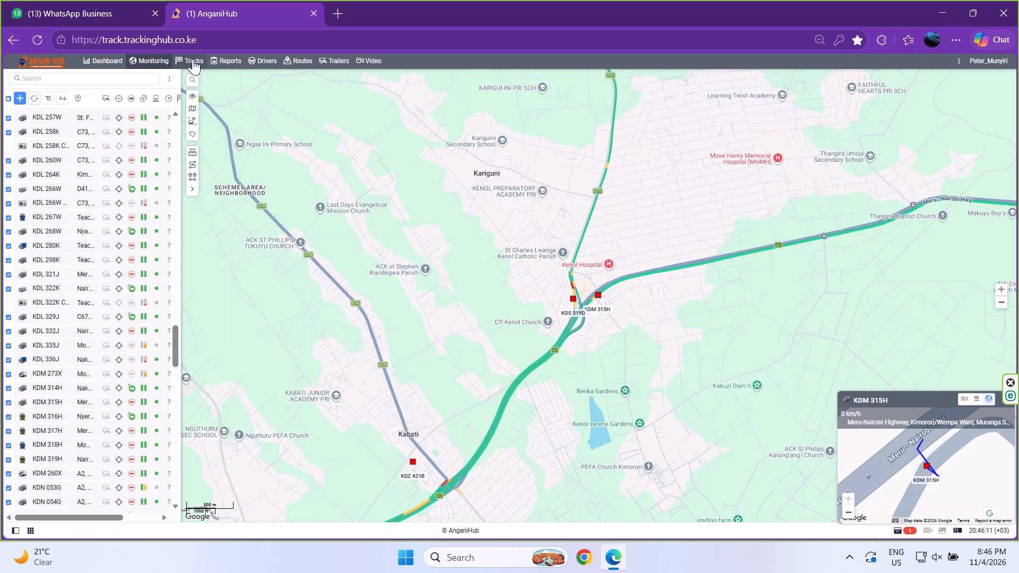
# Search the drivers list for "nder".
pyautogui.keyDown('ctrl'); pyautogui.click(260, 62); pyautogui.keyUp('ctrl')
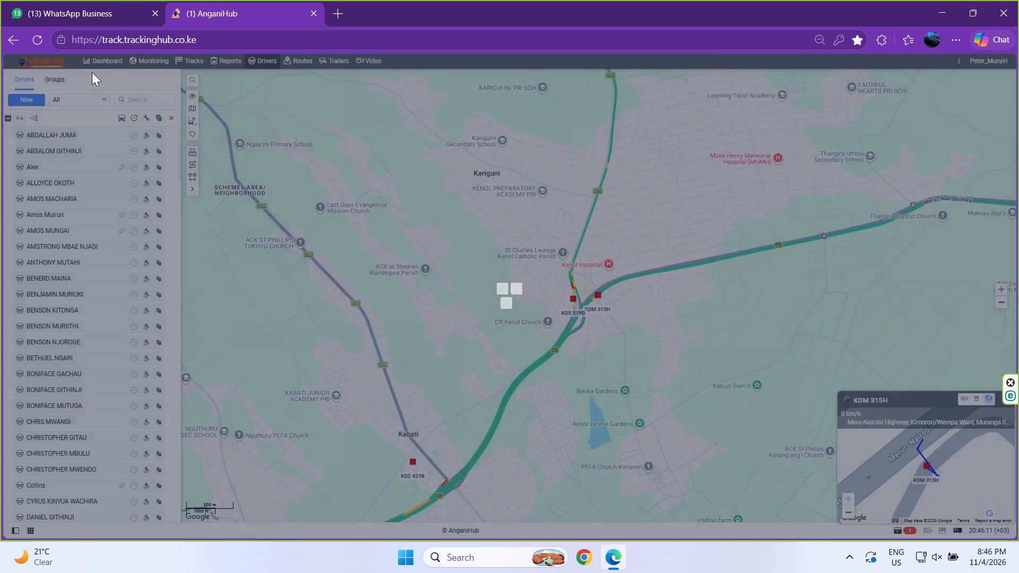
pyautogui.keyDown('ctrl'); pyautogui.click(143, 101); pyautogui.keyUp('ctrl')
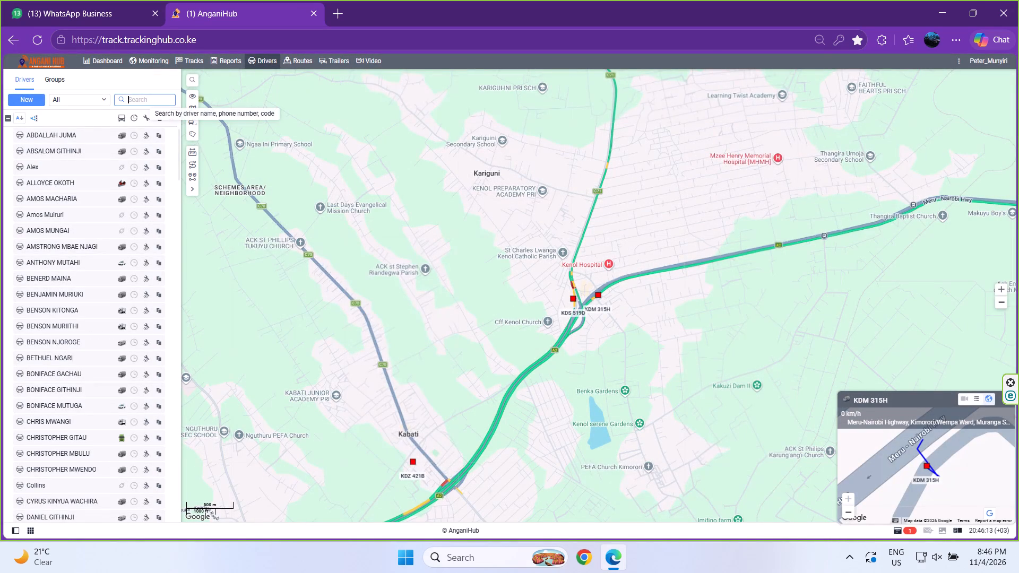
pyautogui.write('0-=q')
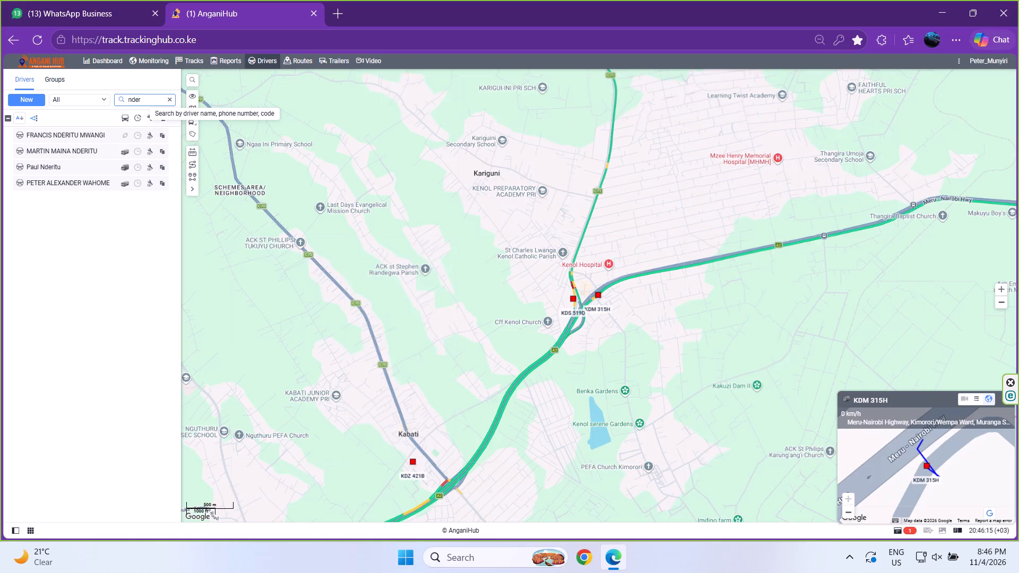
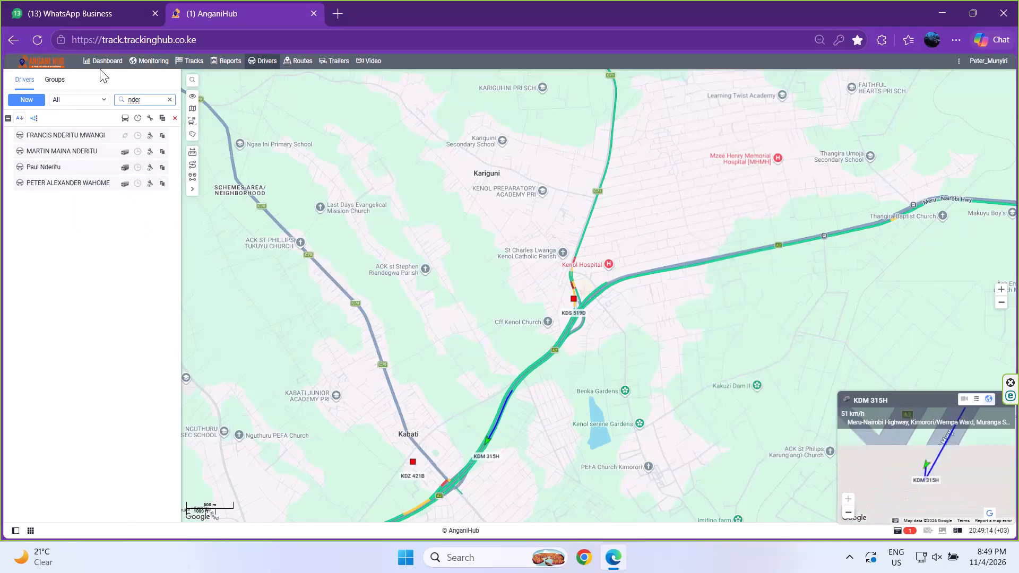
pyautogui.keyDown('ctrl'); pyautogui.click(145, 62); pyautogui.keyUp('ctrl')
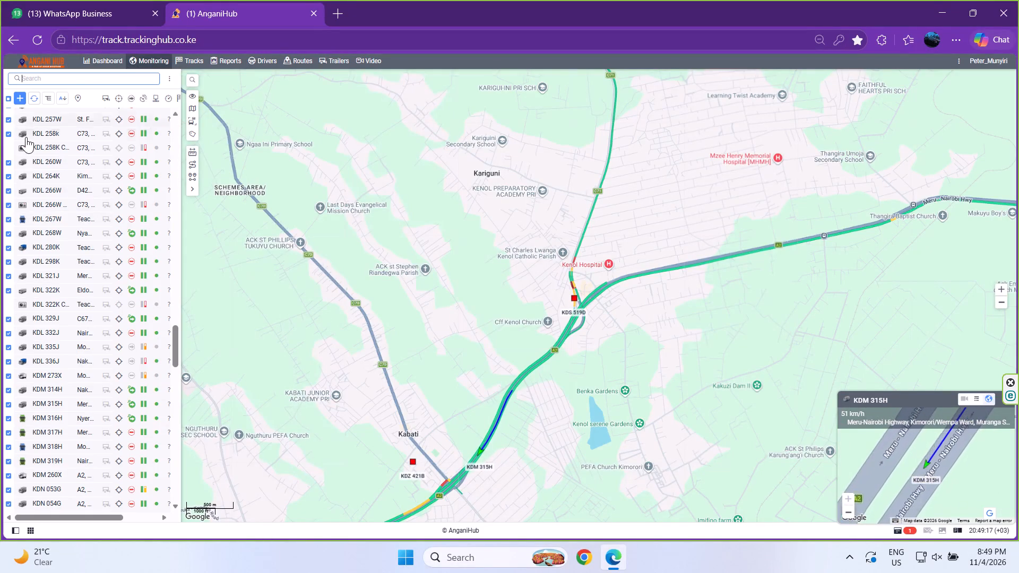
pyautogui.keyDown('ctrl'); pyautogui.click(53, 415); pyautogui.keyUp('ctrl')
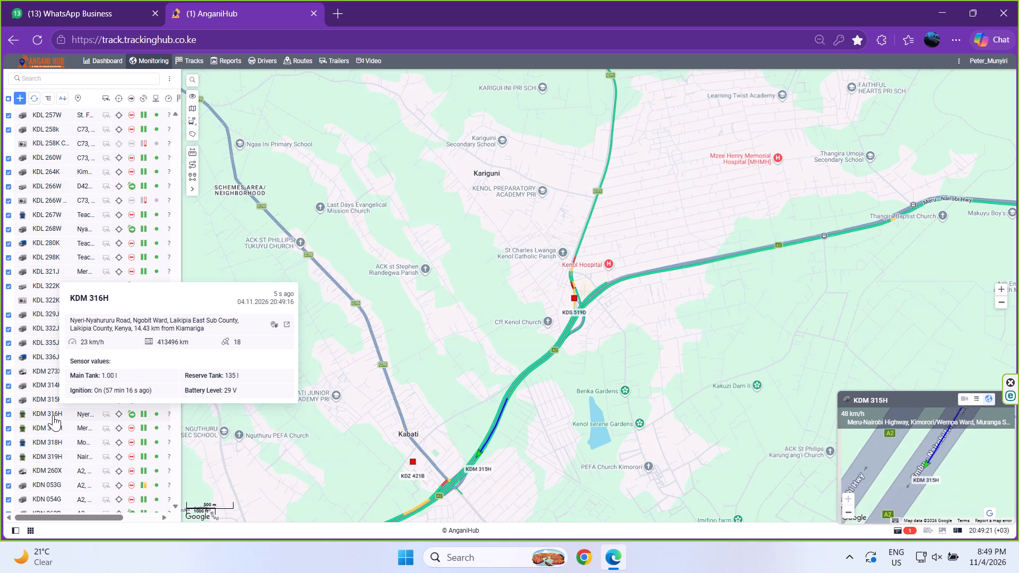
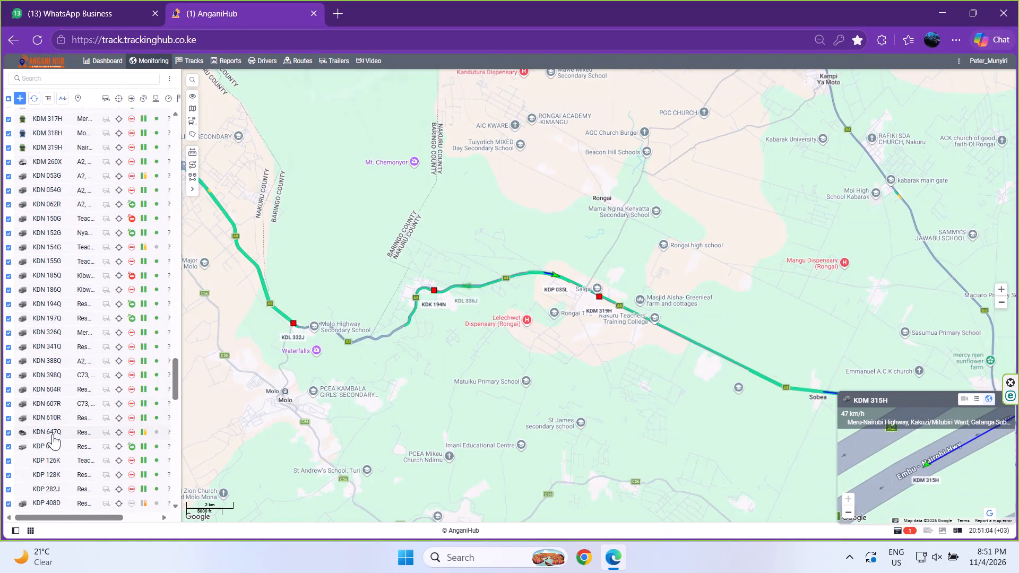
pyautogui.keyDown('ctrl'); pyautogui.scroll(-1, 53, 434); pyautogui.keyUp('ctrl')
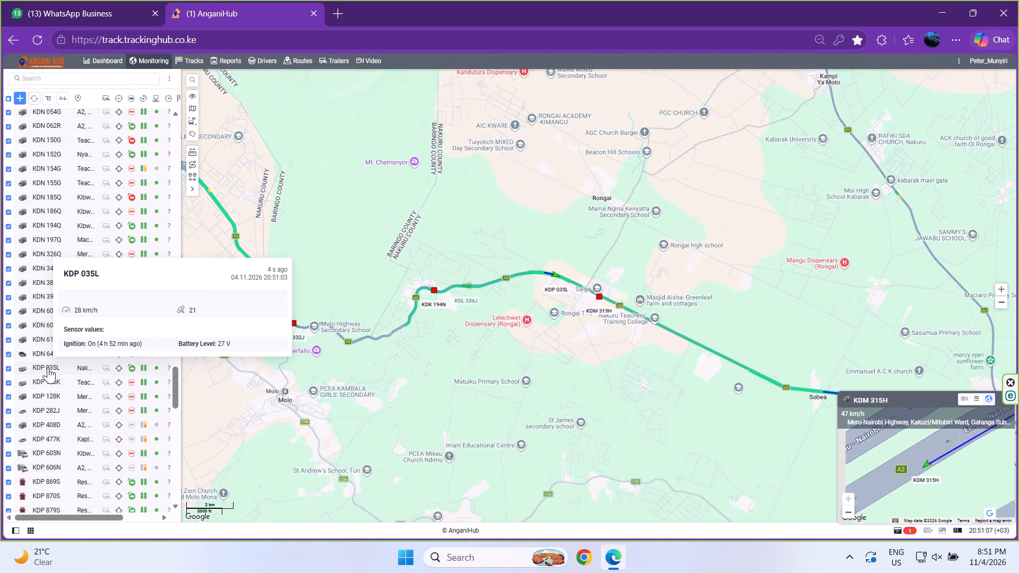
pyautogui.keyDown('ctrl'); pyautogui.click(48, 367); pyautogui.keyUp('ctrl')
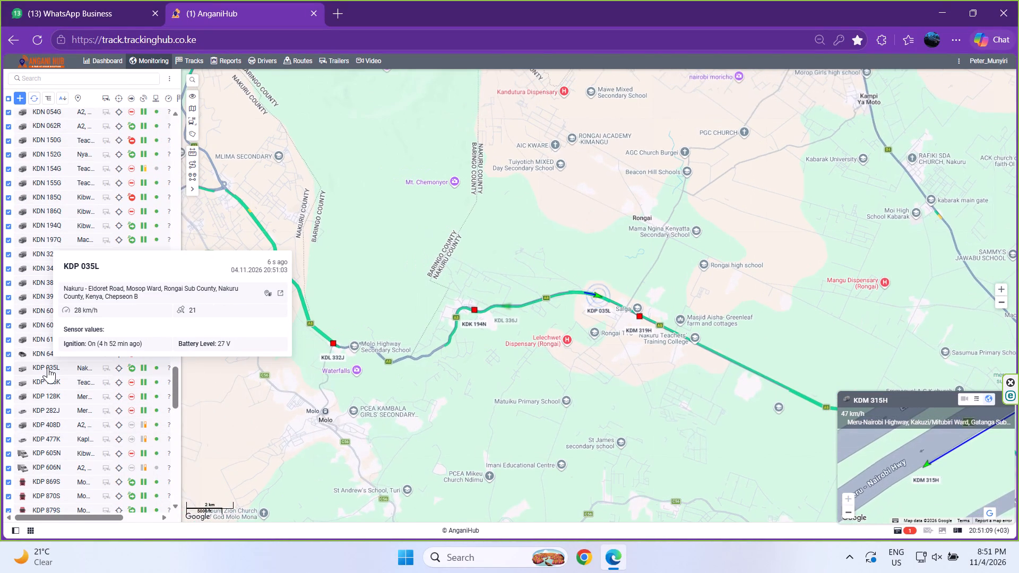
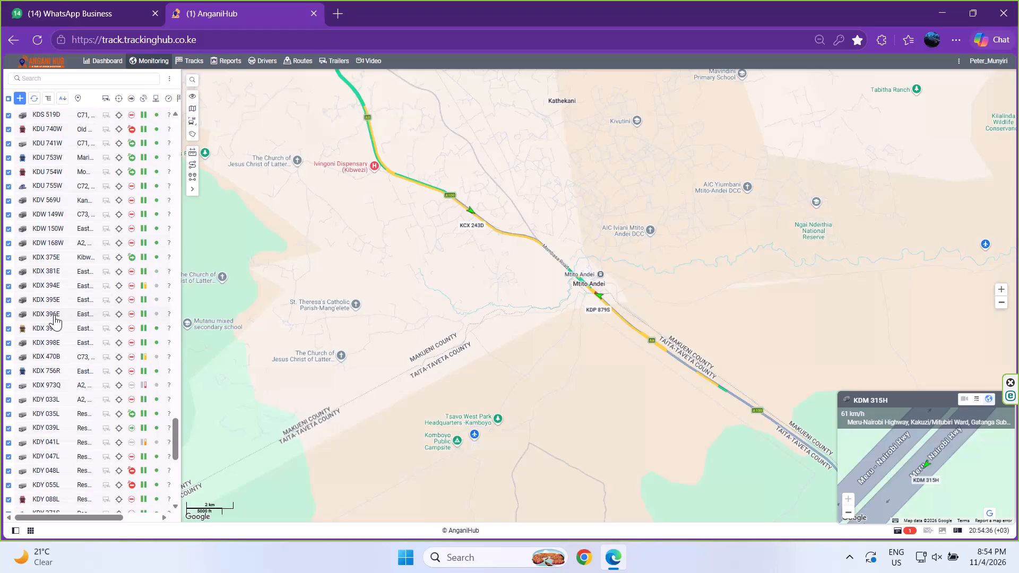
pyautogui.keyDown('ctrl'); pyautogui.click(63, 129); pyautogui.keyUp('ctrl')
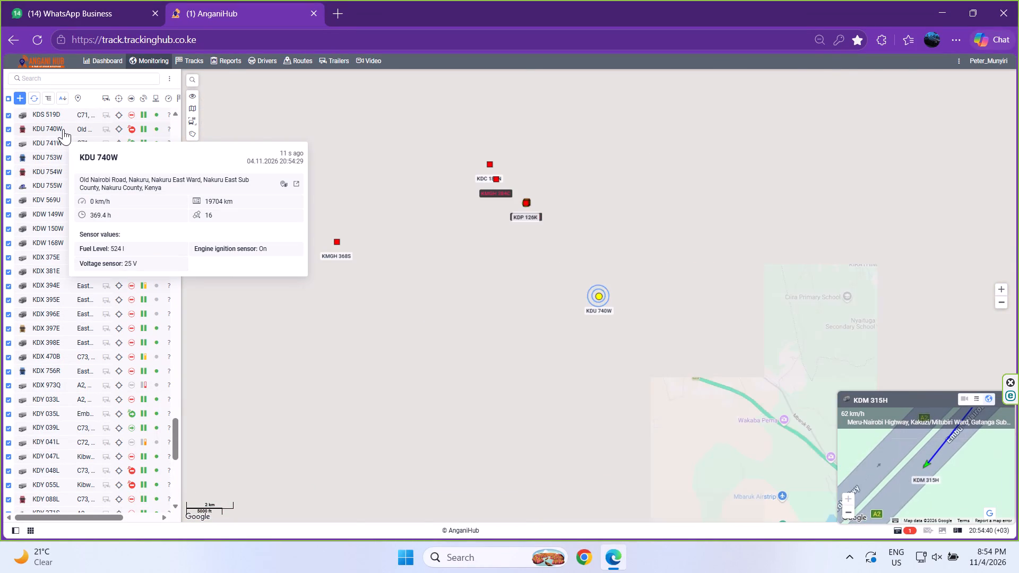
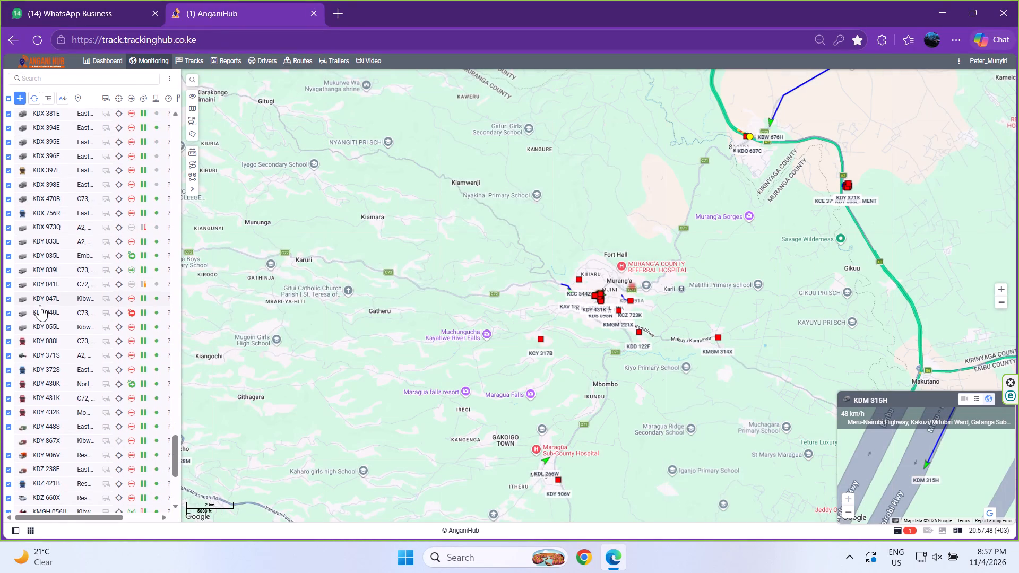
pyautogui.keyDown('ctrl'); pyautogui.click(48, 381); pyautogui.keyUp('ctrl')
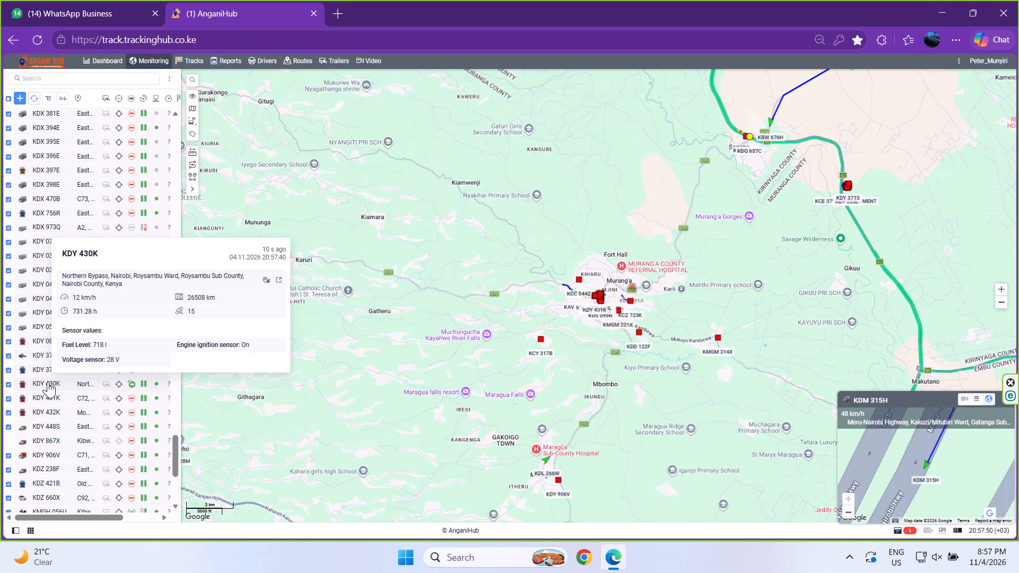
pyautogui.press('Print')
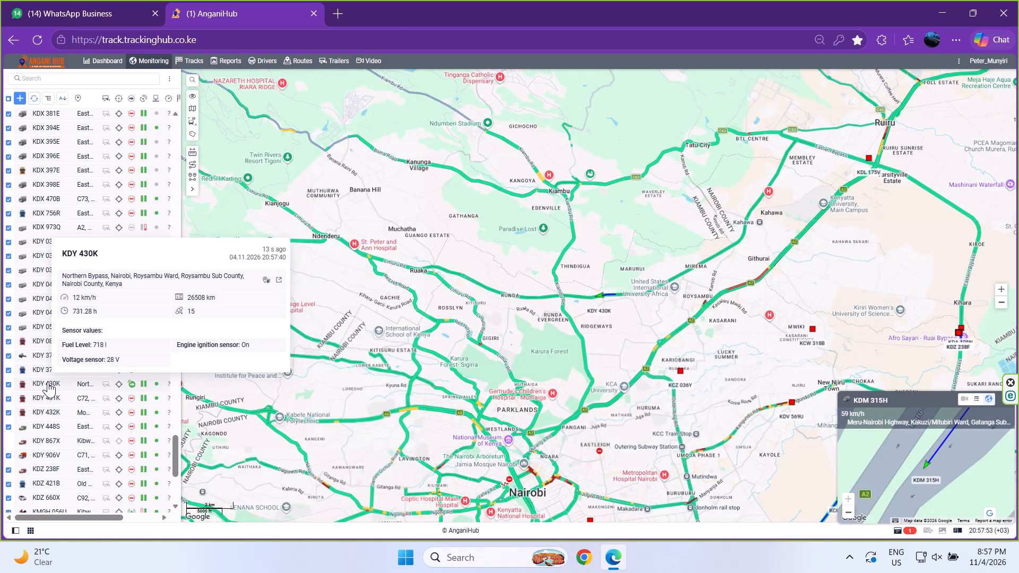
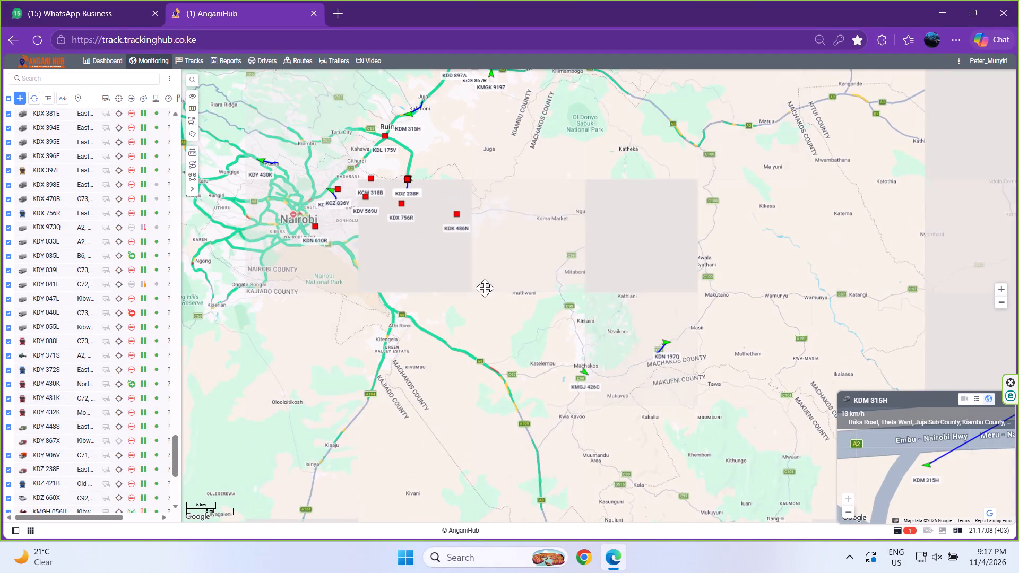
pyautogui.keyDown('ctrl'); pyautogui.moveTo(485, 288); pyautogui.dragTo(484, 288); pyautogui.keyUp('ctrl')
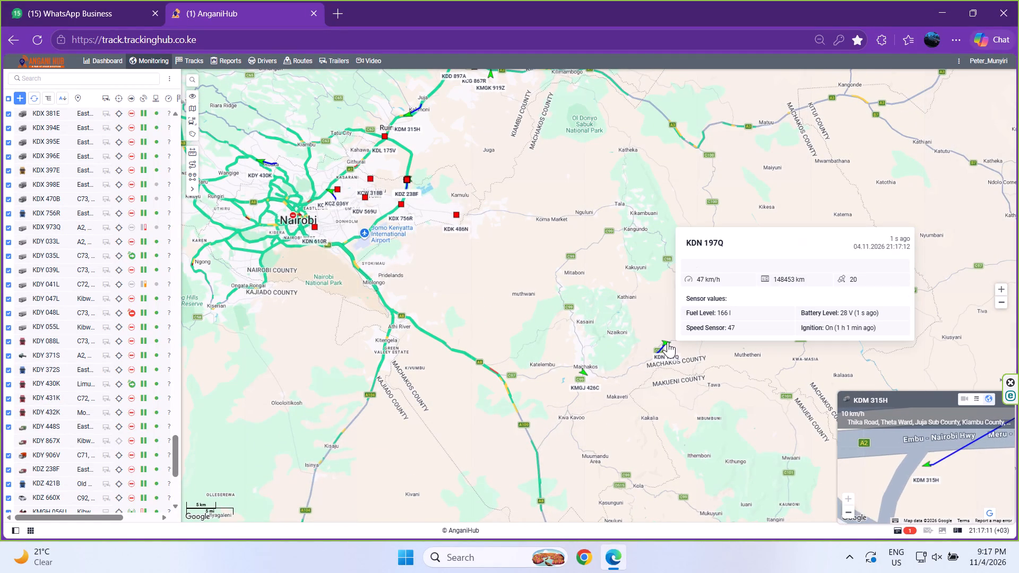
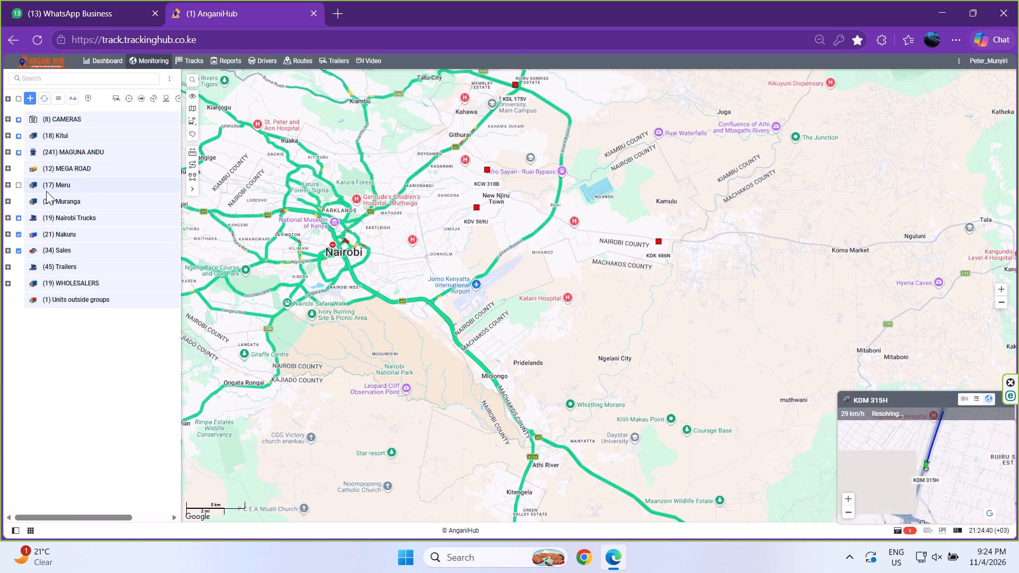
# Expand the Sales group in the monitoring list and look through its vehicles down to the last unit.
pyautogui.keyDown('ctrl'); pyautogui.hscroll(-3, 94, 192); pyautogui.keyUp('ctrl')
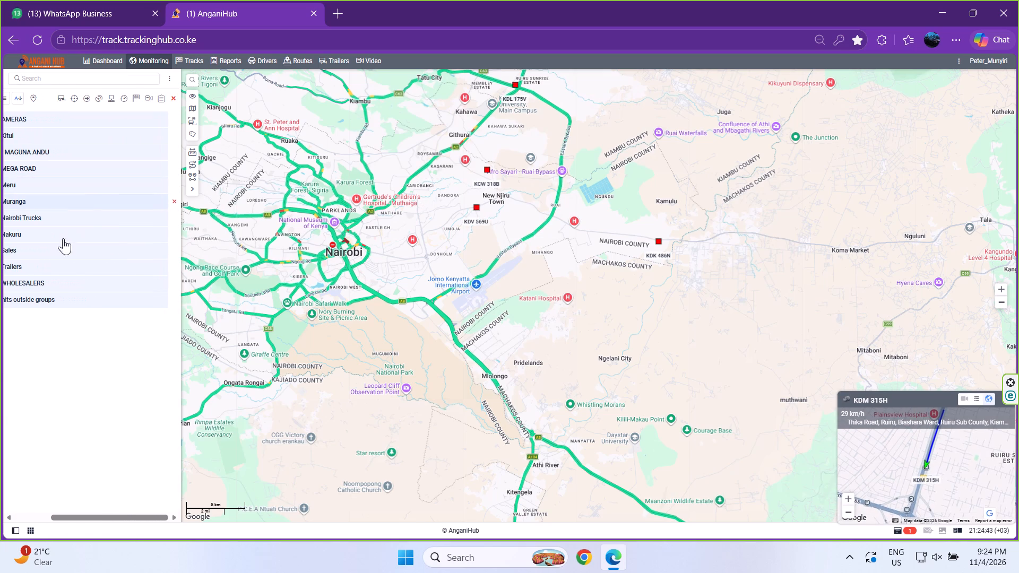
pyautogui.keyDown('ctrl'); pyautogui.hscroll(2, 25, 257); pyautogui.keyUp('ctrl')
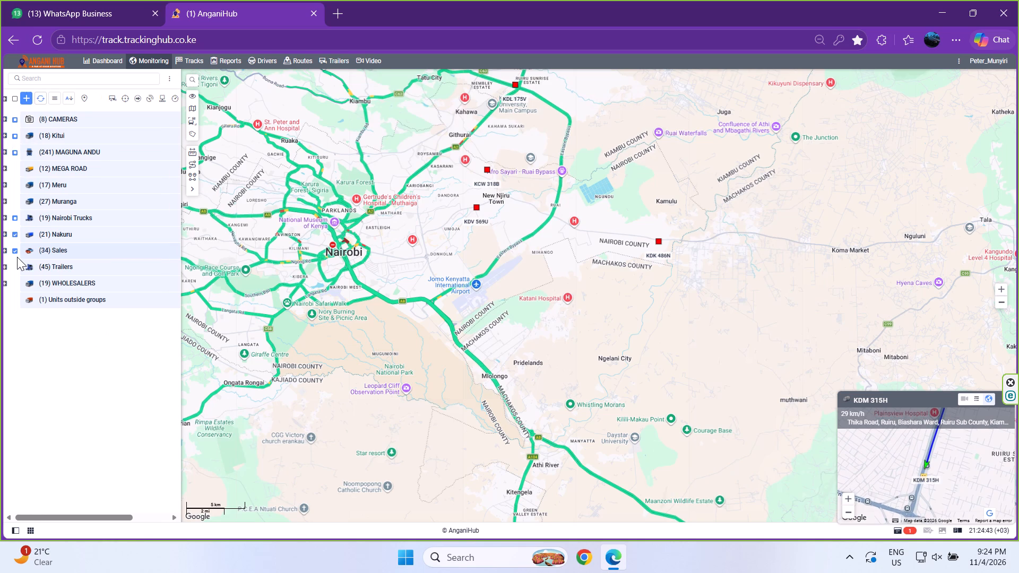
pyautogui.keyDown('ctrl'); pyautogui.hscroll(1, 17, 257); pyautogui.keyUp('ctrl')
pyautogui.keyDown('ctrl'); pyautogui.click(10, 254); pyautogui.keyUp('ctrl')
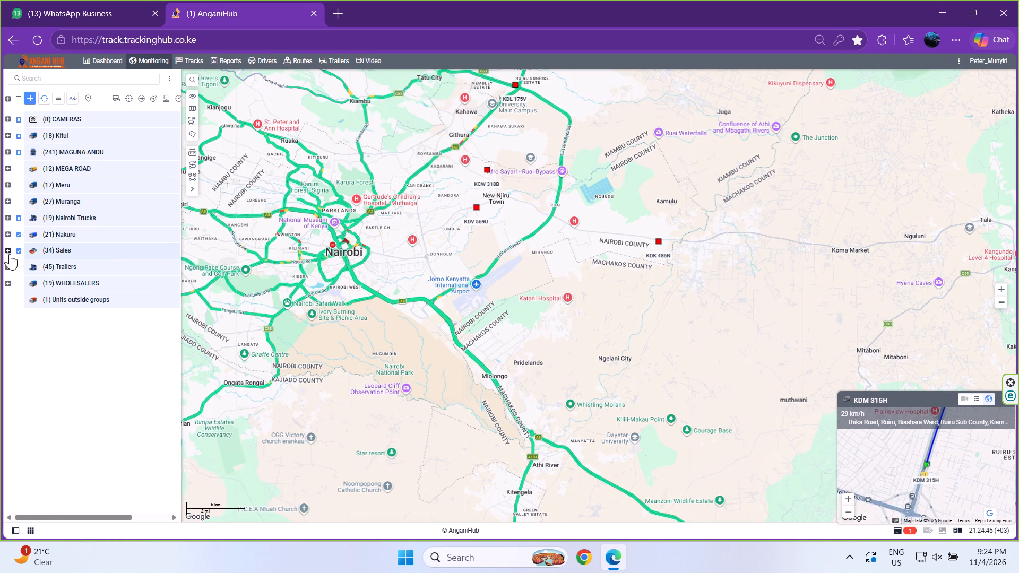
pyautogui.keyDown('ctrl'); pyautogui.scroll(-1, 67, 360); pyautogui.keyUp('ctrl')
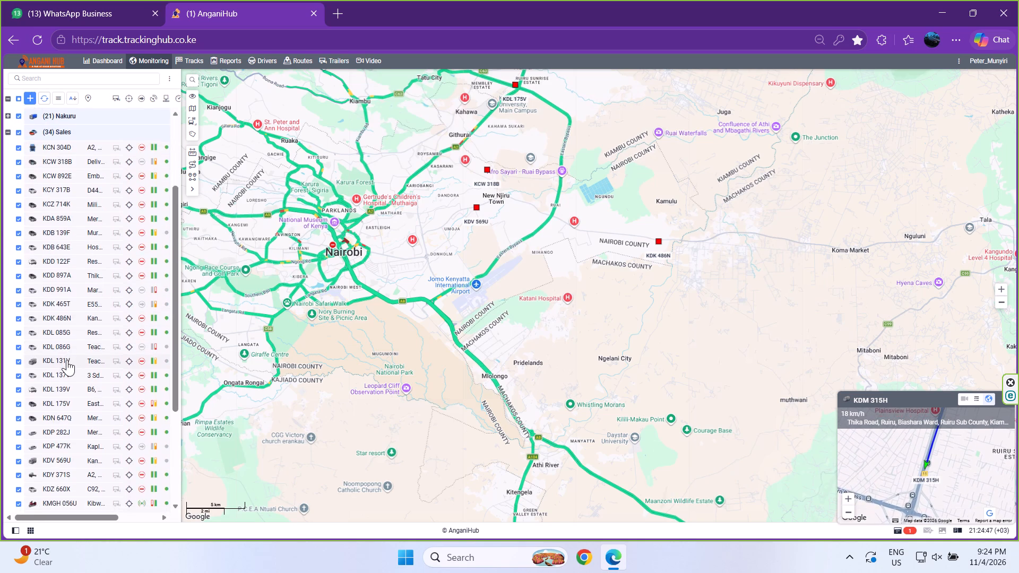
pyautogui.keyDown('ctrl'); pyautogui.scroll(-1, 67, 360); pyautogui.keyUp('ctrl')
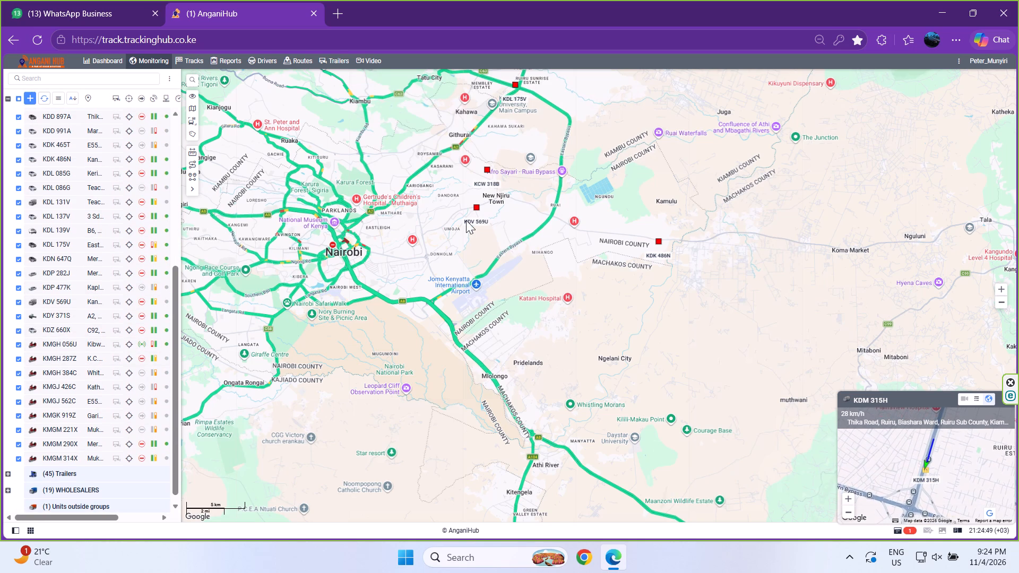
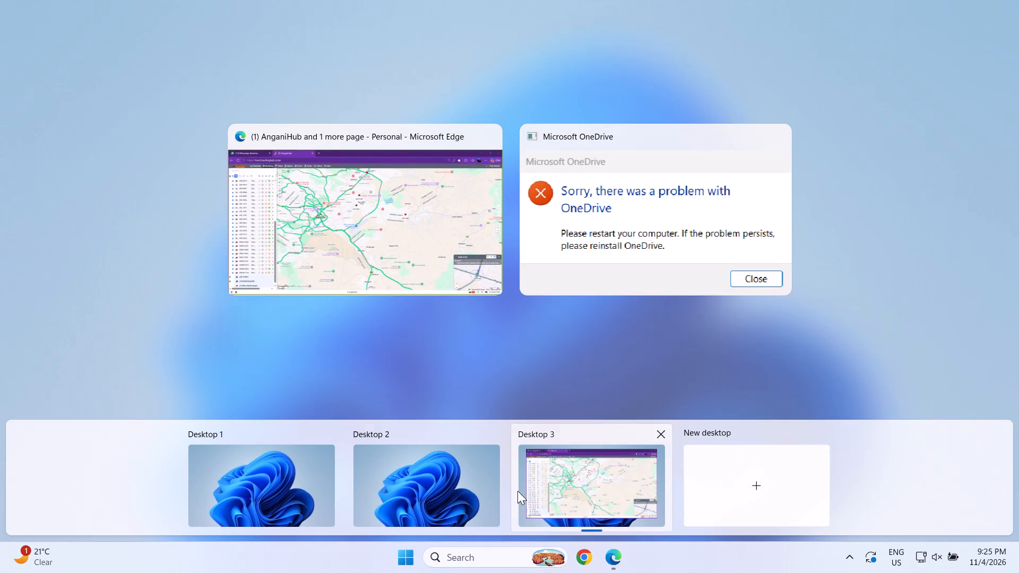
# Close the two empty virtual desktops, keeping only the one that holds the browser with the vehicle map.
pyautogui.keyDown('ctrl'); pyautogui.click(492, 429); pyautogui.keyUp('ctrl')
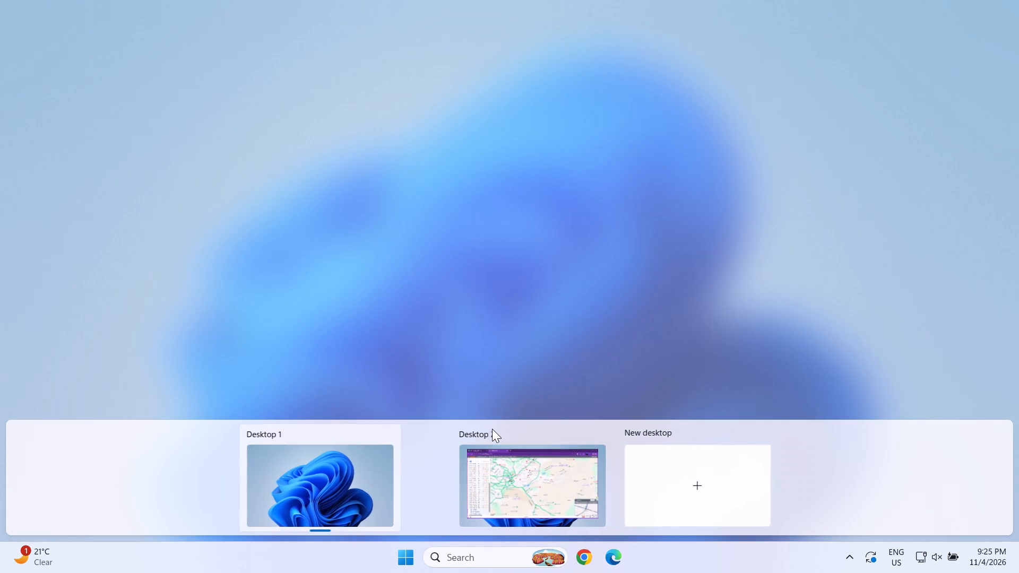
pyautogui.keyDown('ctrl'); pyautogui.click(411, 433); pyautogui.keyUp('ctrl')
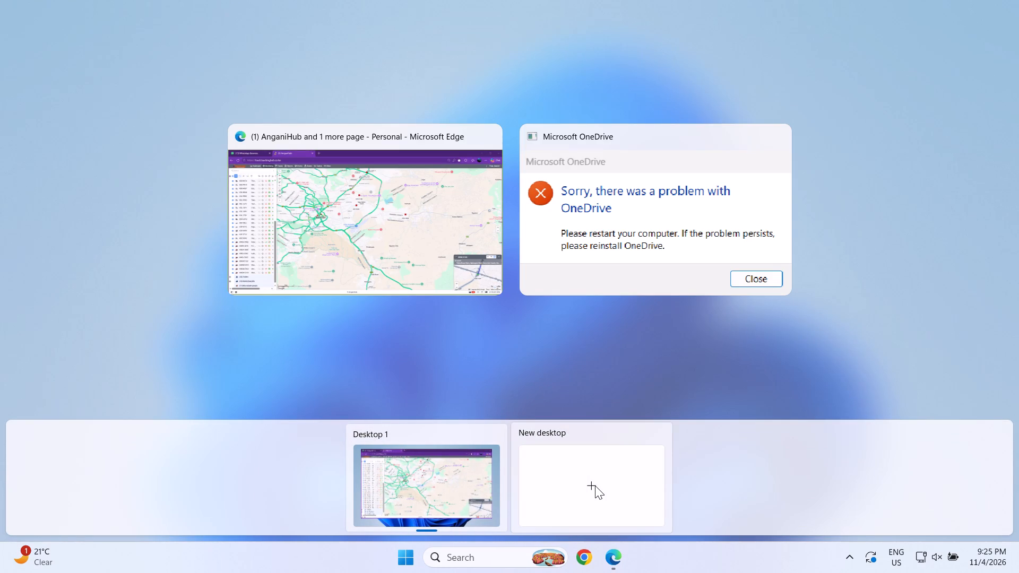
# Create a new virtual desktop beside the one with the vehicle map and switch to it.
pyautogui.keyDown('ctrl'); pyautogui.click(595, 485); pyautogui.keyUp('ctrl')
pyautogui.keyDown('ctrl'); pyautogui.click(519, 492); pyautogui.keyUp('ctrl')
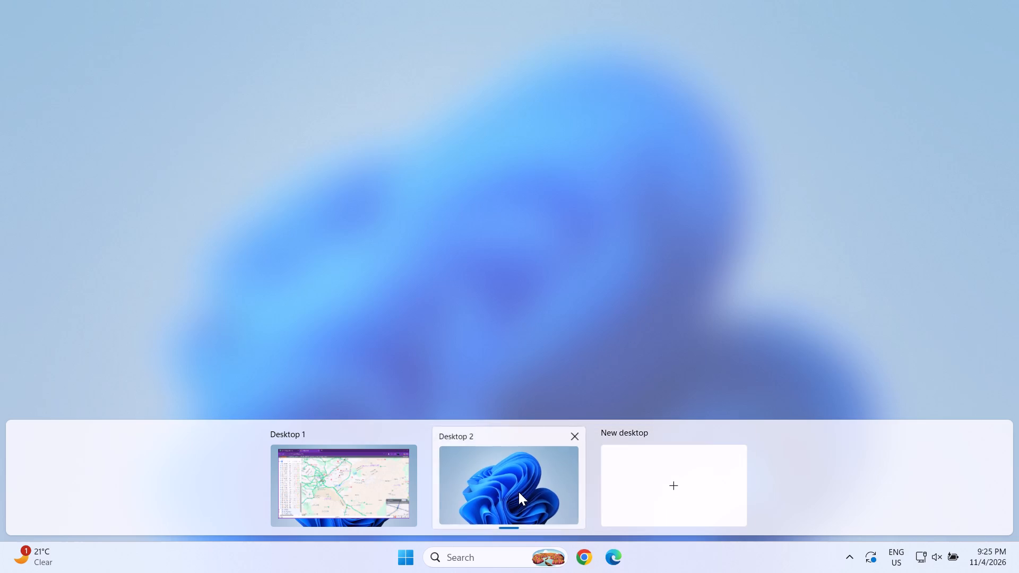
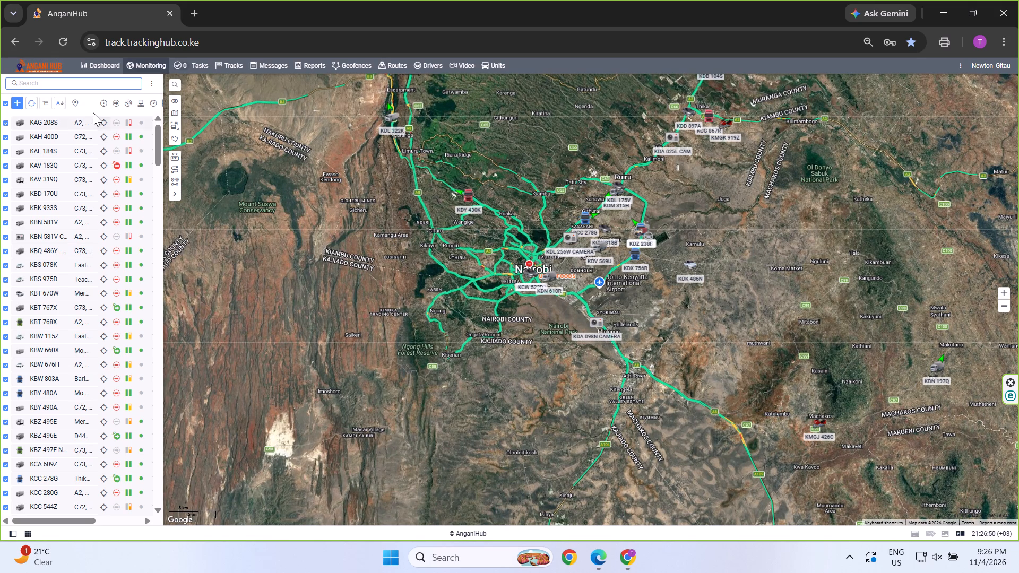
pyautogui.keyDown('ctrl'); pyautogui.click(49, 103); pyautogui.keyUp('ctrl')
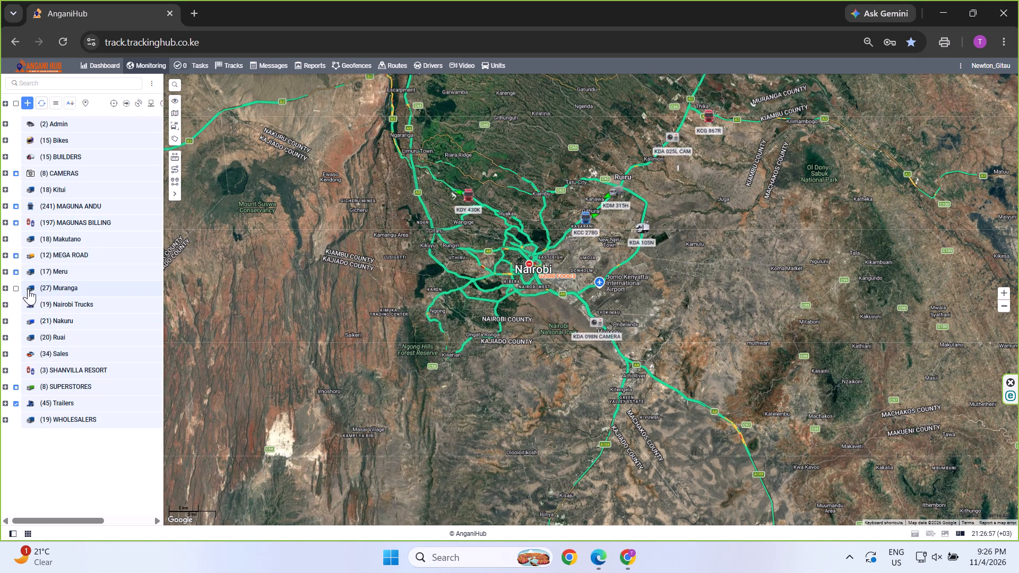
pyautogui.keyDown('ctrl'); pyautogui.click(4, 357); pyautogui.keyUp('ctrl')
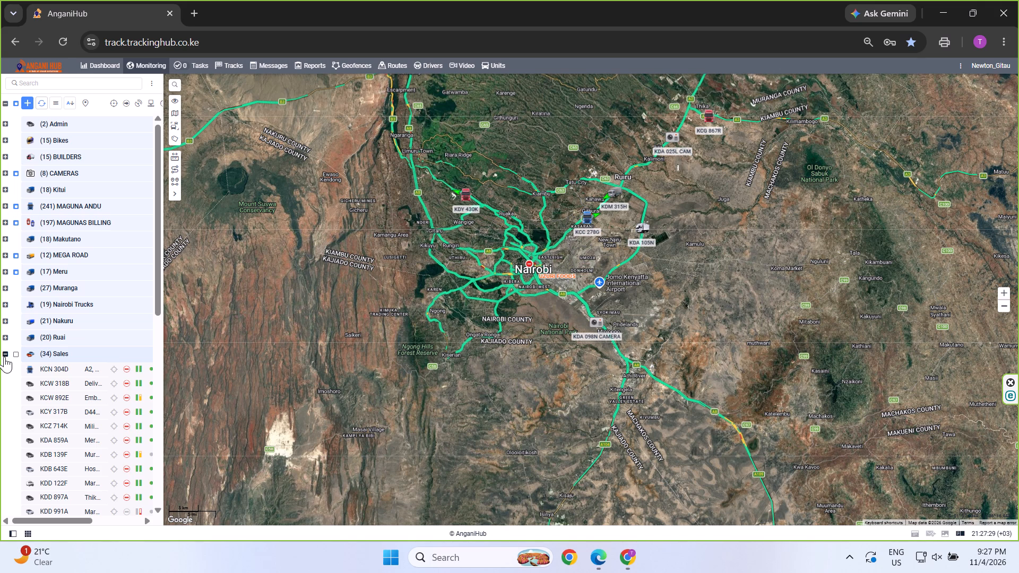
pyautogui.keyDown('ctrl'); pyautogui.scroll(-1, 29, 424); pyautogui.keyUp('ctrl')
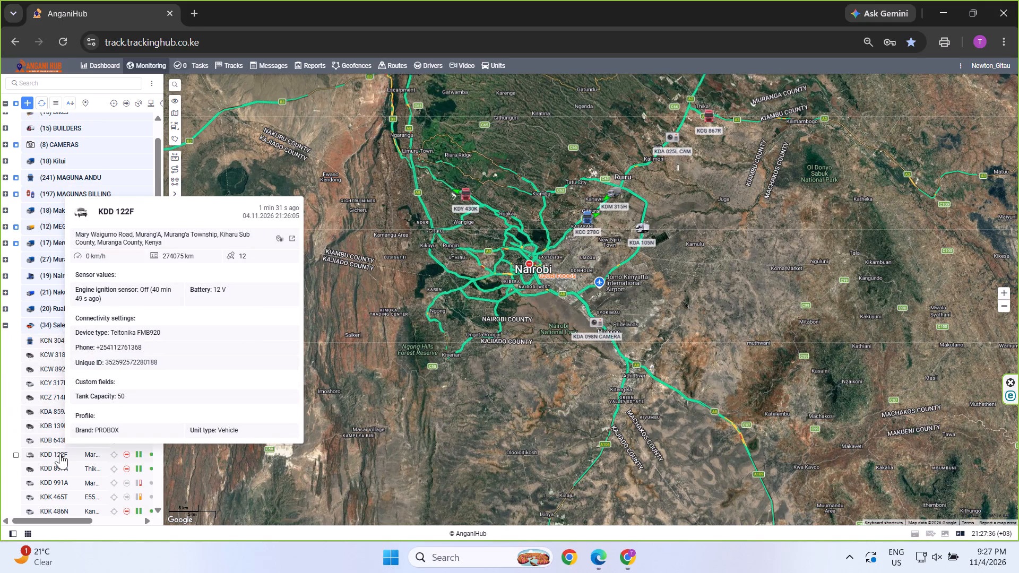
pyautogui.keyDown('ctrl'); pyautogui.click(54, 382); pyautogui.keyUp('ctrl')
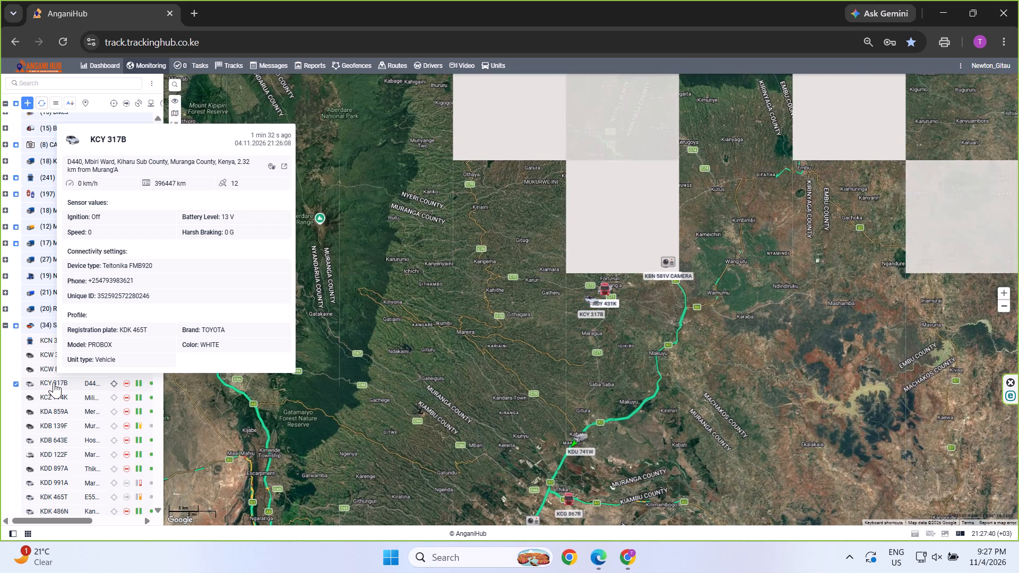
pyautogui.keyDown('ctrl'); pyautogui.scroll(1, 591, 294); pyautogui.keyUp('ctrl')
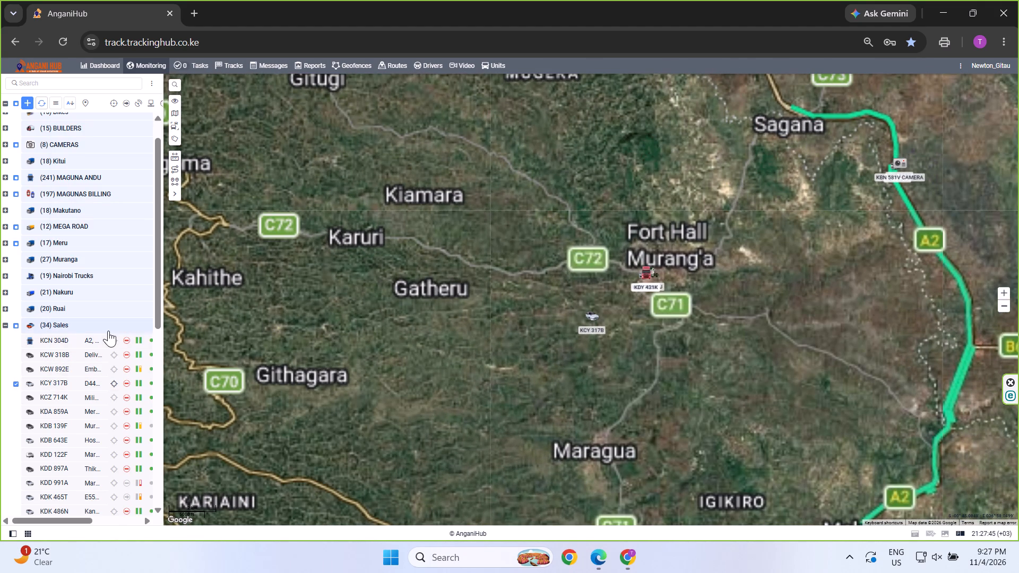
# Send the Stop Vehicle command to the Sales group's vehicles.
pyautogui.keyDown('ctrl'); pyautogui.hscroll(-1, 108, 331); pyautogui.keyUp('ctrl')
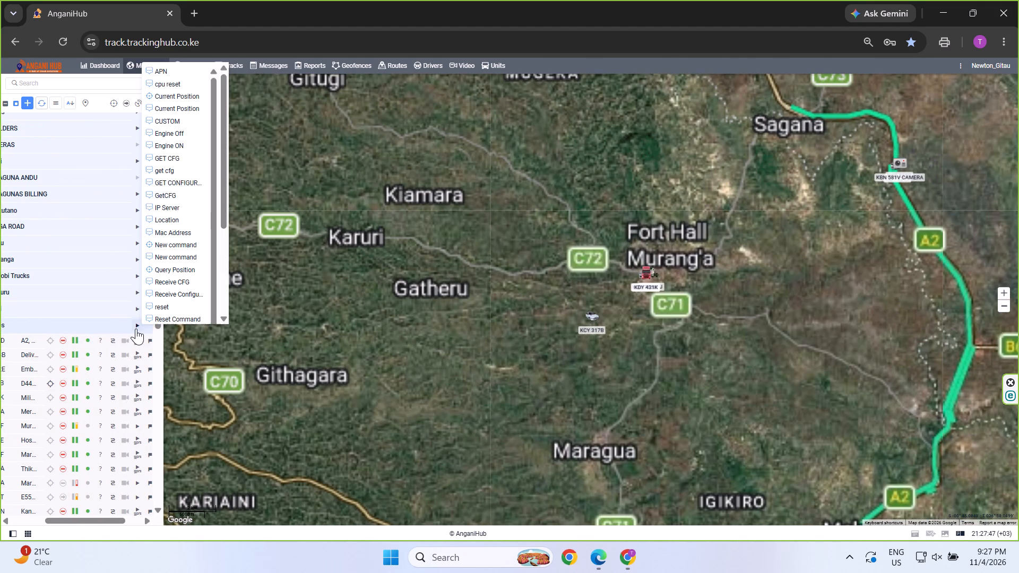
pyautogui.keyDown('ctrl'); pyautogui.click(136, 328); pyautogui.keyUp('ctrl')
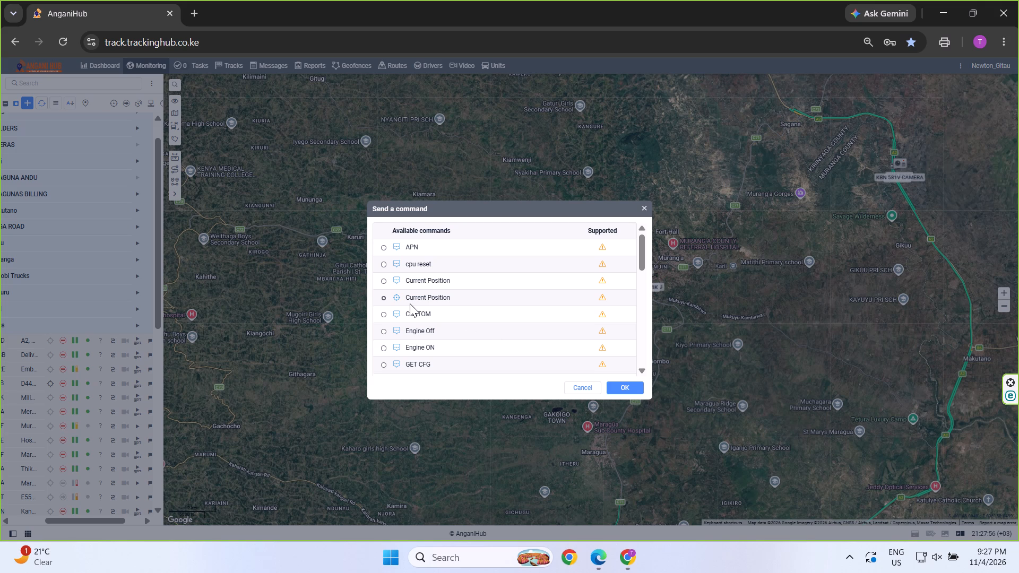
pyautogui.keyDown('ctrl'); pyautogui.scroll(-2, 439, 328); pyautogui.keyUp('ctrl')
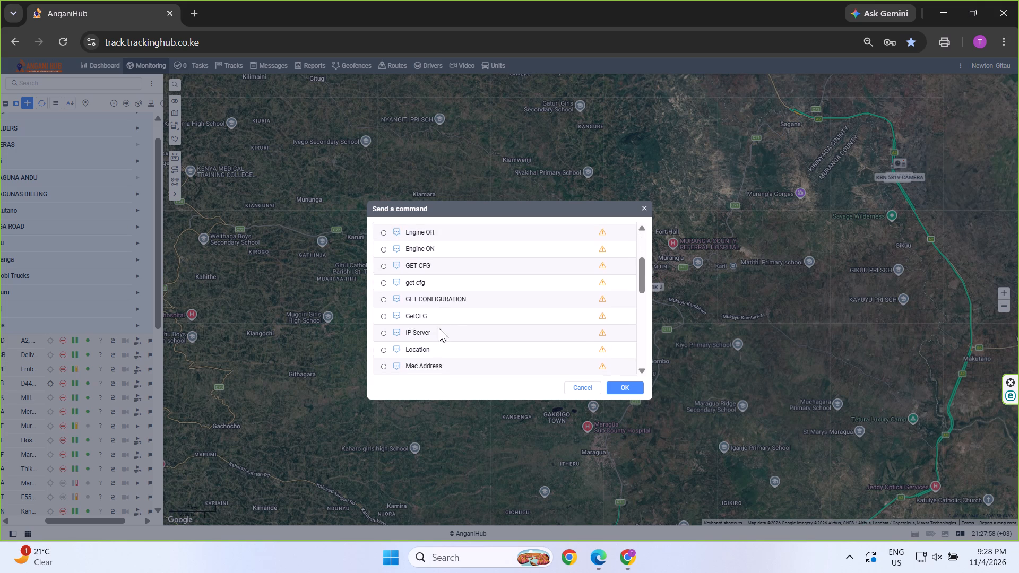
pyautogui.keyDown('ctrl'); pyautogui.scroll(-4, 439, 328); pyautogui.keyUp('ctrl')
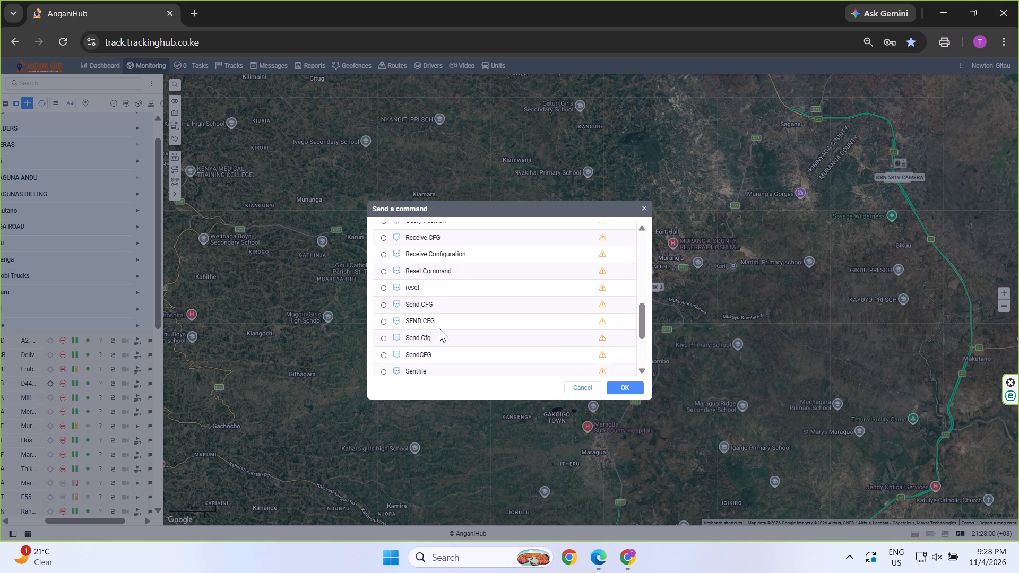
pyautogui.keyDown('ctrl'); pyautogui.scroll(-1, 439, 328); pyautogui.keyUp('ctrl')
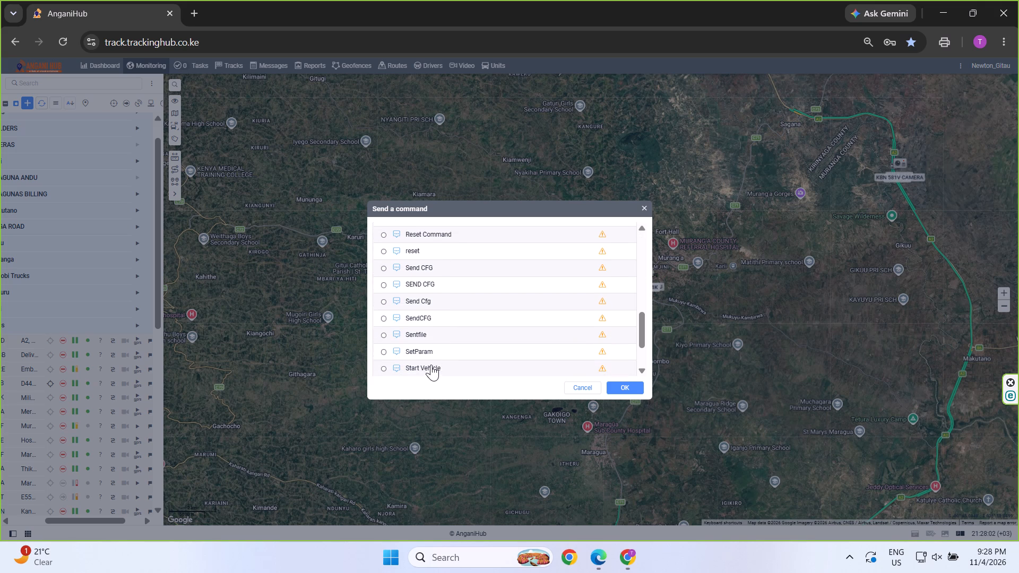
pyautogui.keyDown('ctrl'); pyautogui.scroll(-1, 430, 366); pyautogui.keyUp('ctrl')
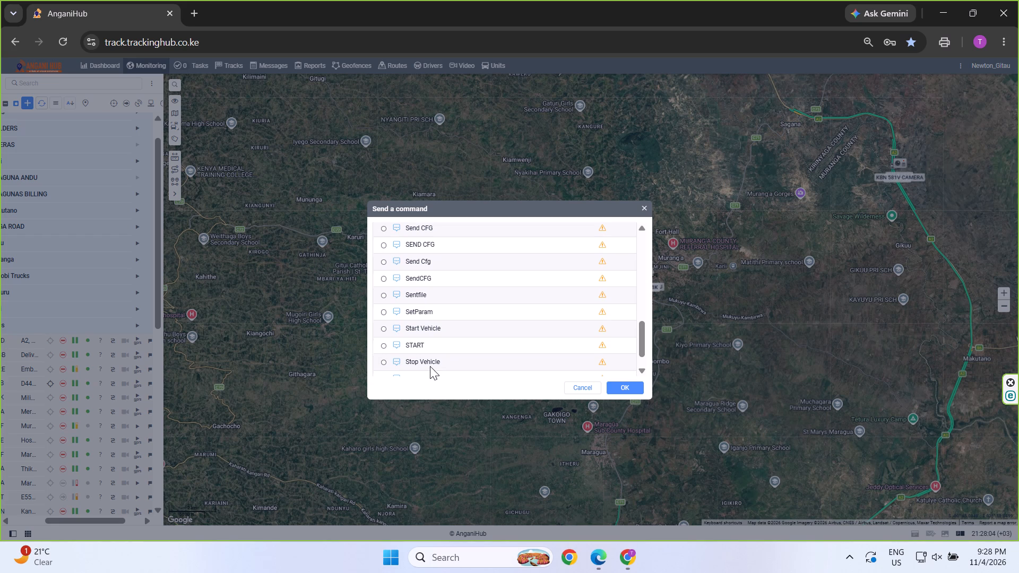
pyautogui.keyDown('ctrl'); pyautogui.click(424, 365); pyautogui.keyUp('ctrl')
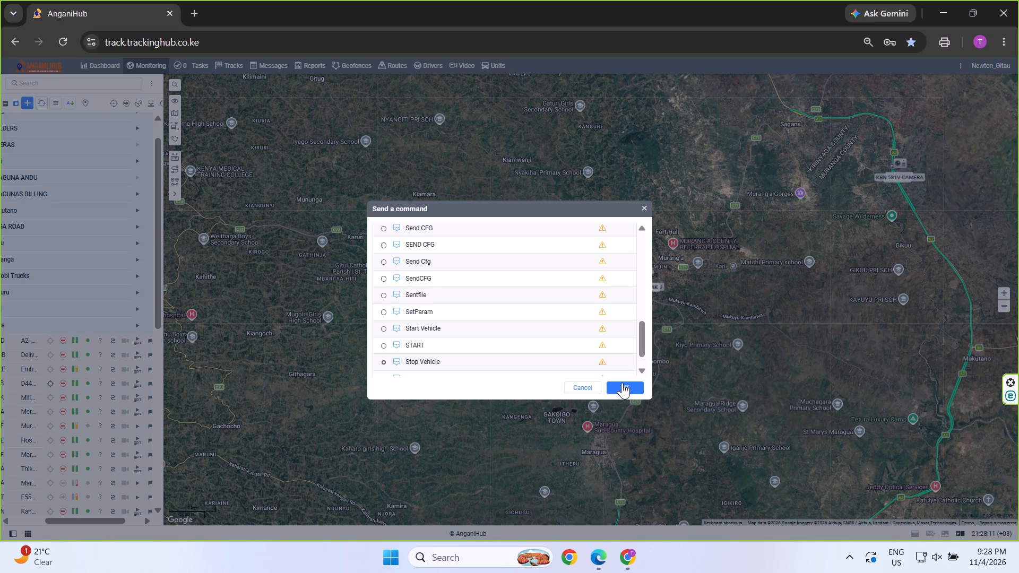
pyautogui.keyDown('ctrl'); pyautogui.click(623, 384); pyautogui.keyUp('ctrl')
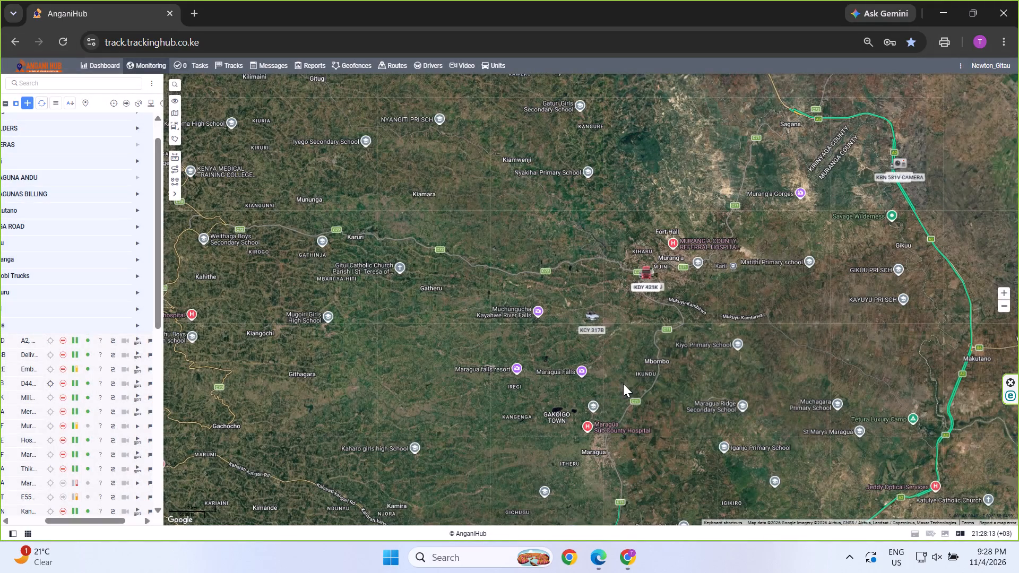
pyautogui.keyDown('ctrl'); pyautogui.hscroll(2, 68, 482); pyautogui.keyUp('ctrl')
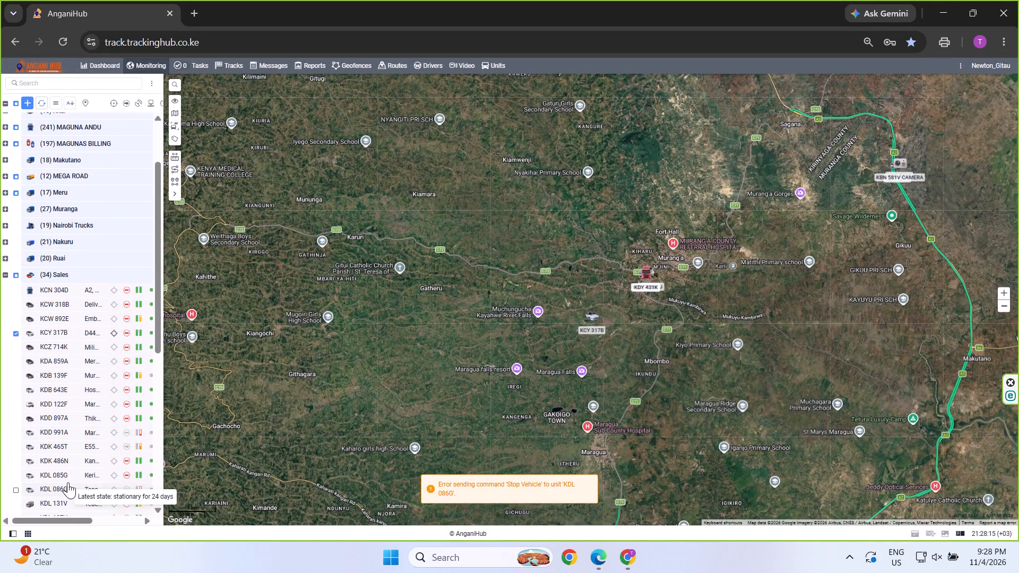
pyautogui.keyDown('ctrl'); pyautogui.scroll(-1, 68, 482); pyautogui.keyUp('ctrl')
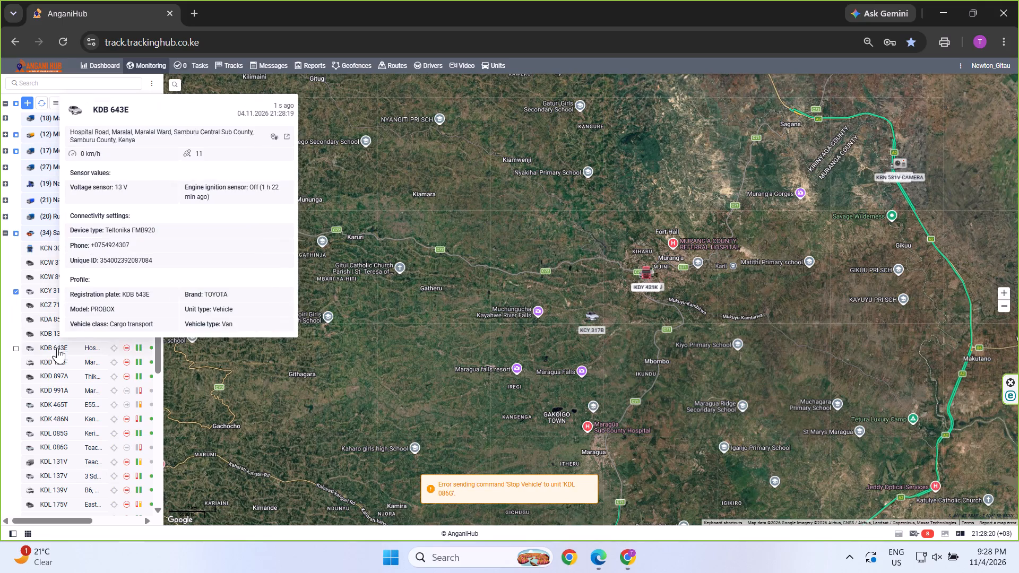
pyautogui.keyDown('ctrl'); pyautogui.click(58, 333); pyautogui.keyUp('ctrl')
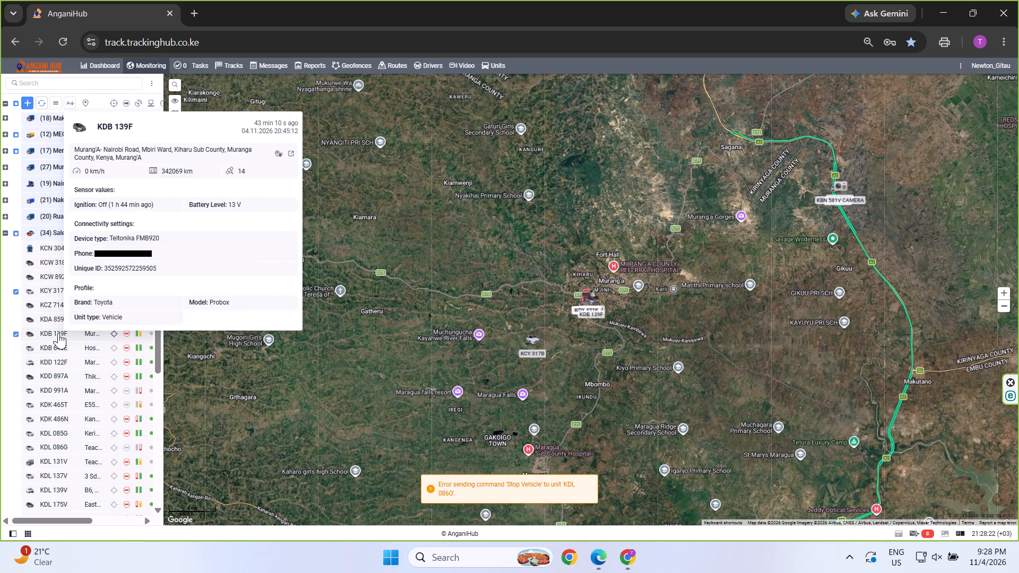
pyautogui.keyDown('ctrl'); pyautogui.doubleClick(58, 333); pyautogui.keyUp('ctrl')
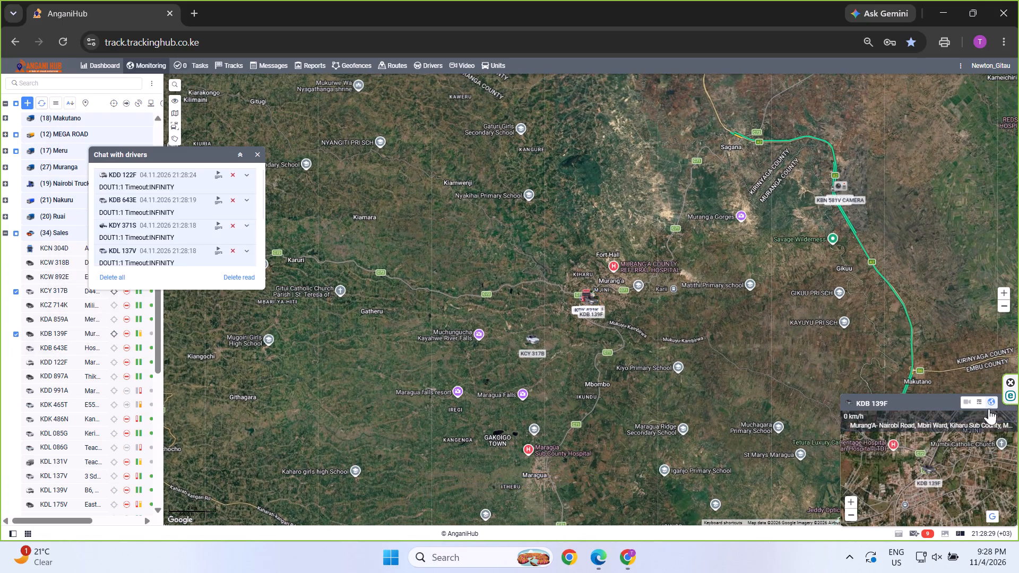
pyautogui.keyDown('ctrl'); pyautogui.moveTo(929, 405); pyautogui.dragTo(852, 413); pyautogui.keyUp('ctrl')
pyautogui.keyDown('ctrl'); pyautogui.click(928, 416); pyautogui.keyUp('ctrl')
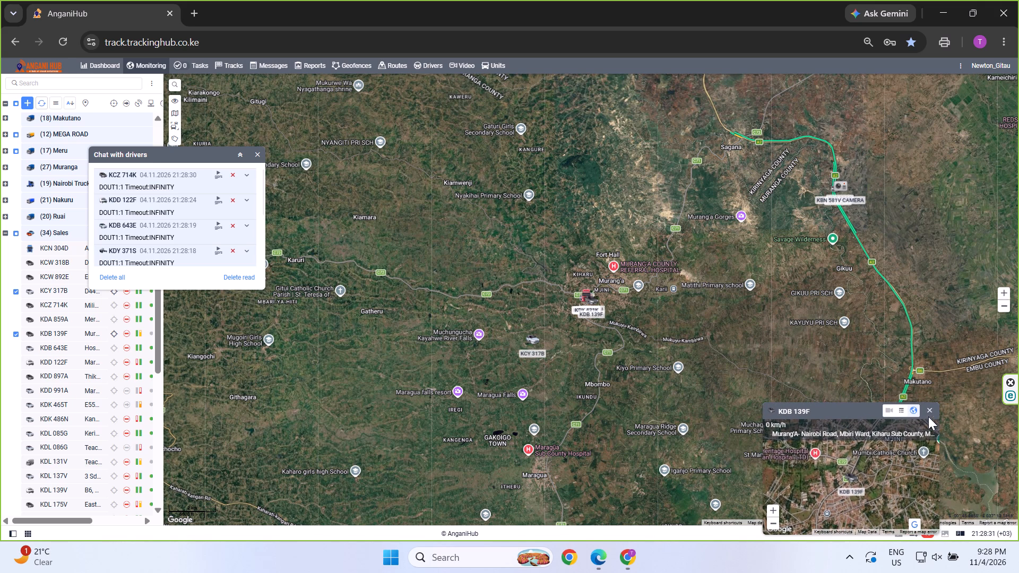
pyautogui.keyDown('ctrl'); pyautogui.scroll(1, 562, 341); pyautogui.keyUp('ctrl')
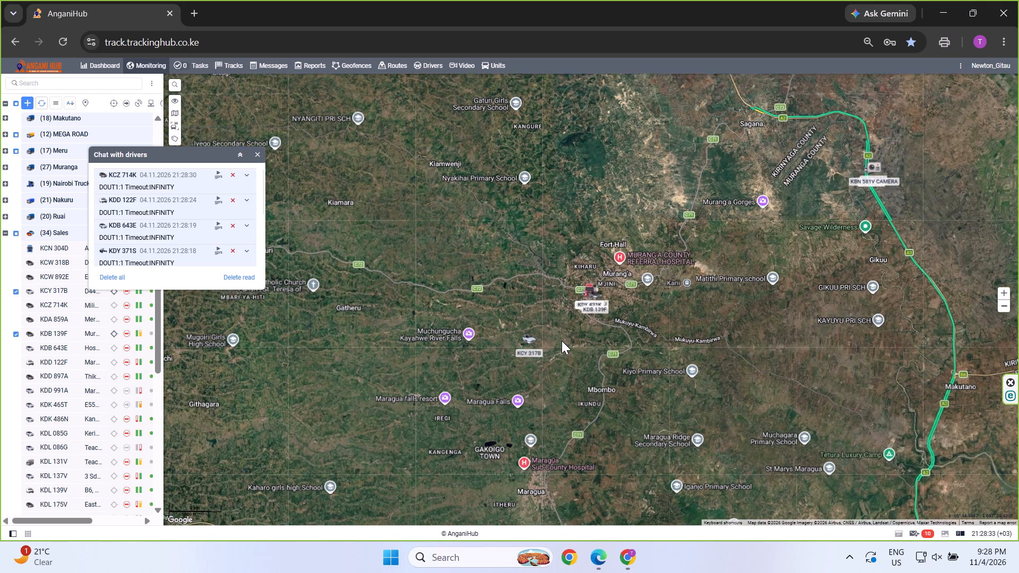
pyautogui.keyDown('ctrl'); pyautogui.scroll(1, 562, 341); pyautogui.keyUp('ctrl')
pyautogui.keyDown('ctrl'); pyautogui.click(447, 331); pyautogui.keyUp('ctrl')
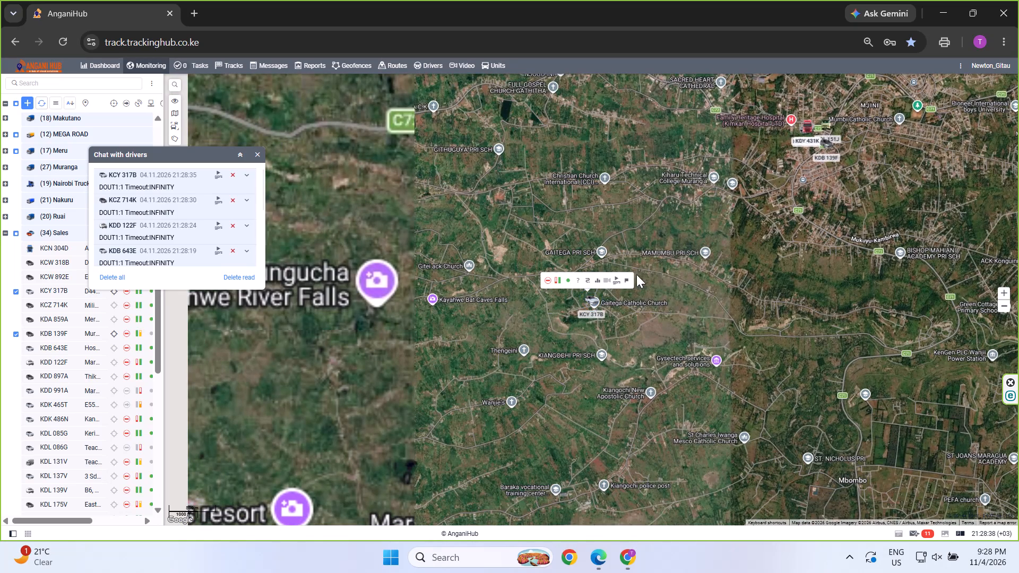
pyautogui.keyDown('ctrl'); pyautogui.click(619, 278); pyautogui.keyUp('ctrl')
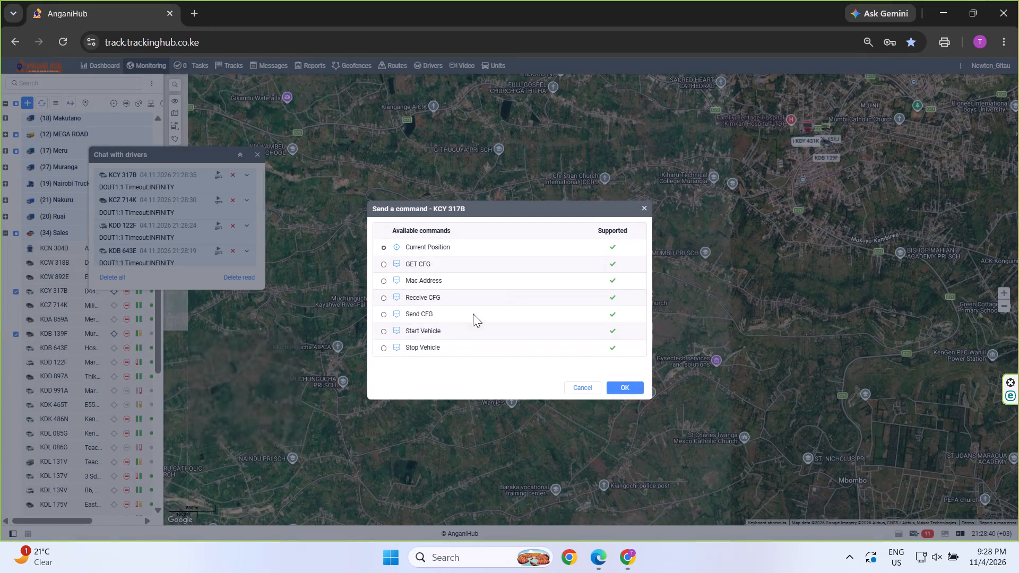
pyautogui.keyDown('ctrl'); pyautogui.click(434, 334); pyautogui.keyUp('ctrl')
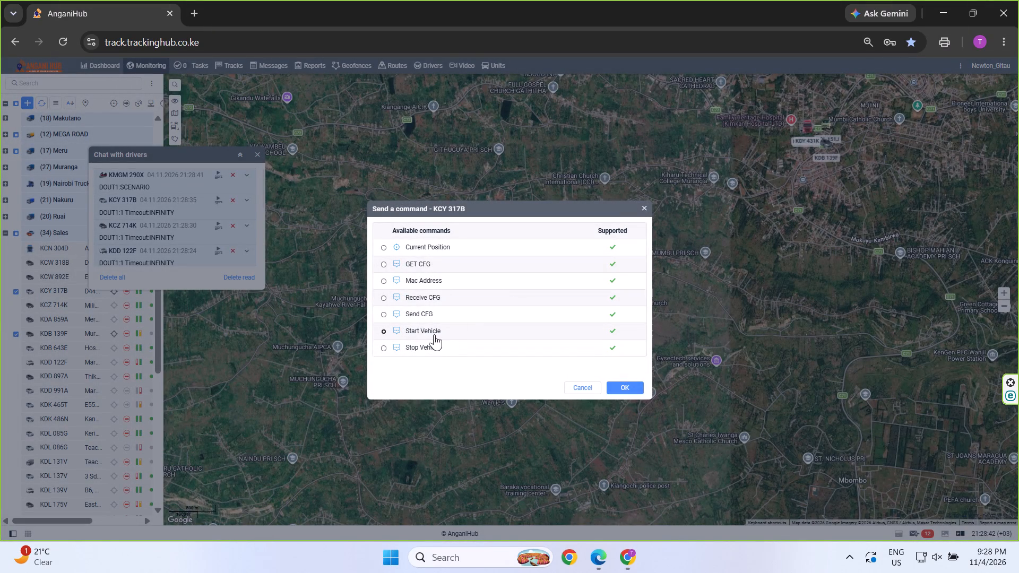
pyautogui.keyDown('ctrl'); pyautogui.click(433, 333); pyautogui.keyUp('ctrl')
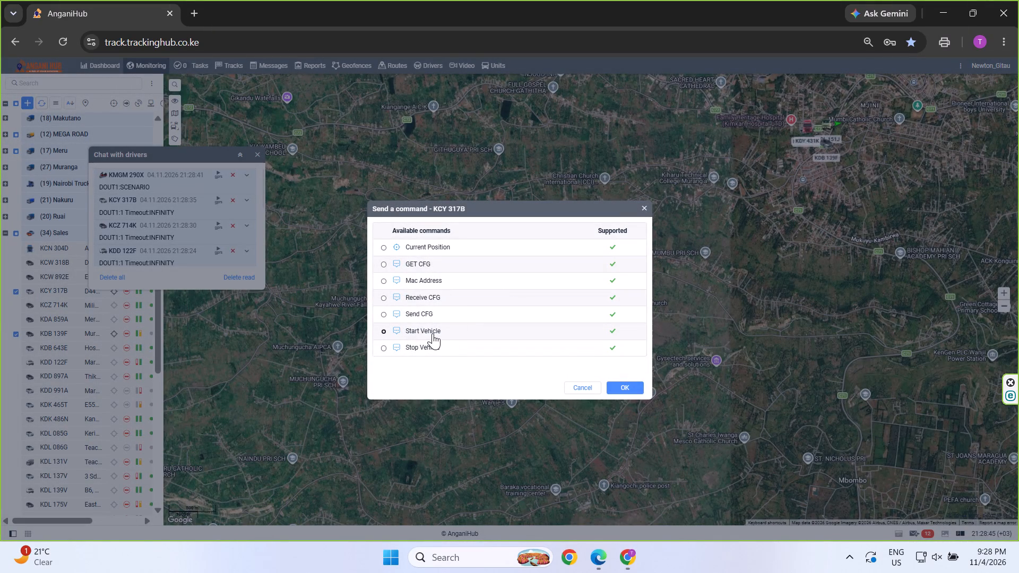
pyautogui.keyDown('ctrl'); pyautogui.click(433, 333); pyautogui.keyUp('ctrl')
pyautogui.keyDown('ctrl'); pyautogui.moveTo(433, 333); pyautogui.dragTo(610, 372); pyautogui.keyUp('ctrl')
pyautogui.keyDown('ctrl'); pyautogui.click(616, 389); pyautogui.keyUp('ctrl')
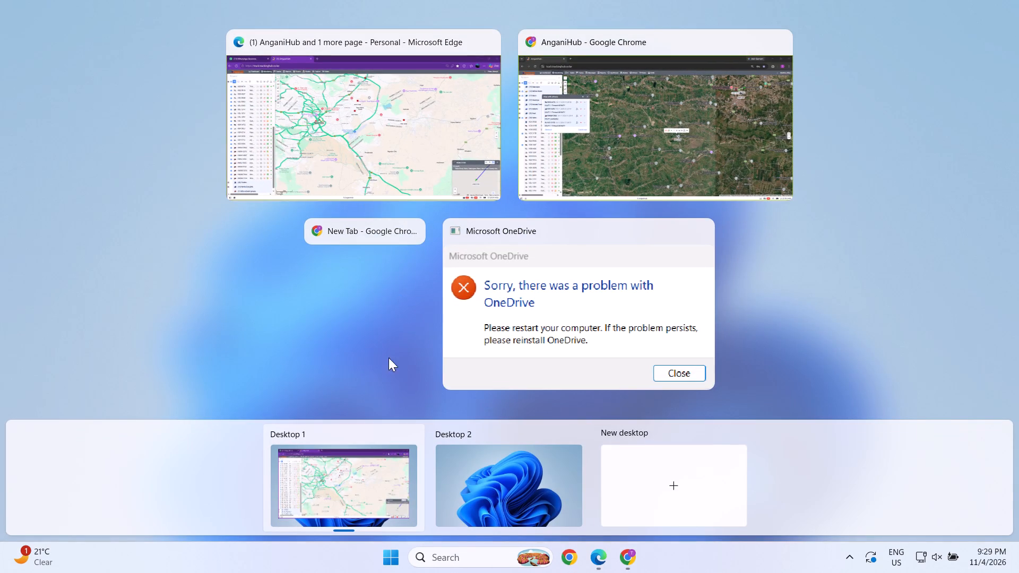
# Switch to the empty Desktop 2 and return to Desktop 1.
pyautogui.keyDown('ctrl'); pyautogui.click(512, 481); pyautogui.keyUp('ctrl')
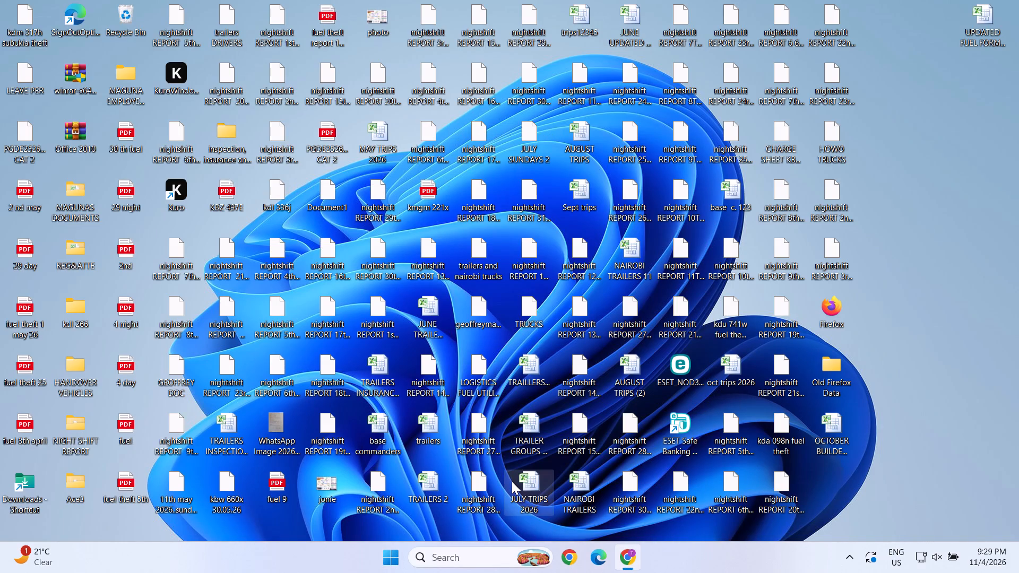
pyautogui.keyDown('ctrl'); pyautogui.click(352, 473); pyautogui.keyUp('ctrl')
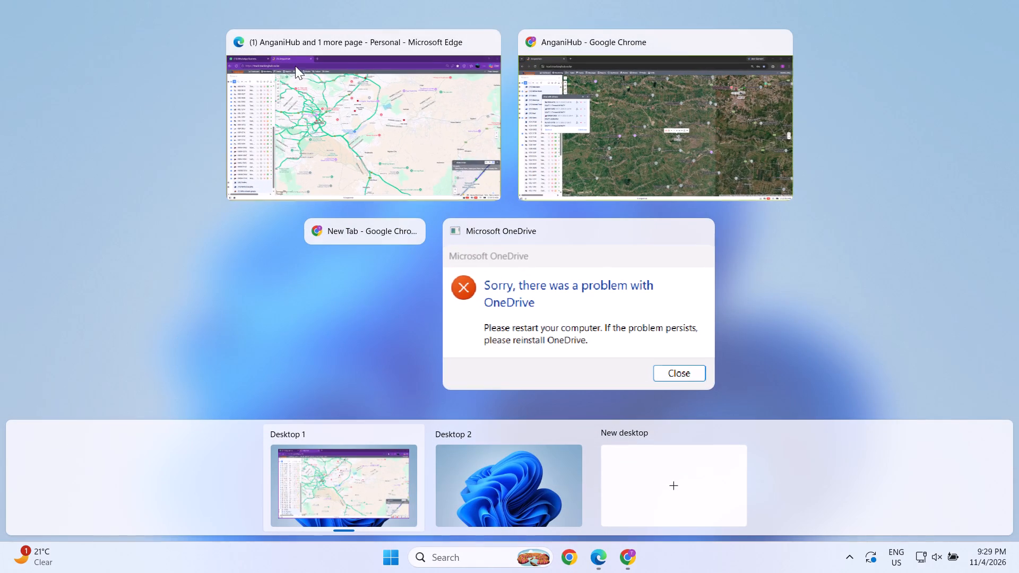
# Close the New Tab and AnganiHub Chrome windows and the OneDrive error window on Desktop 1, keeping the Edge window.
pyautogui.keyDown('ctrl'); pyautogui.click(423, 229); pyautogui.keyUp('ctrl')
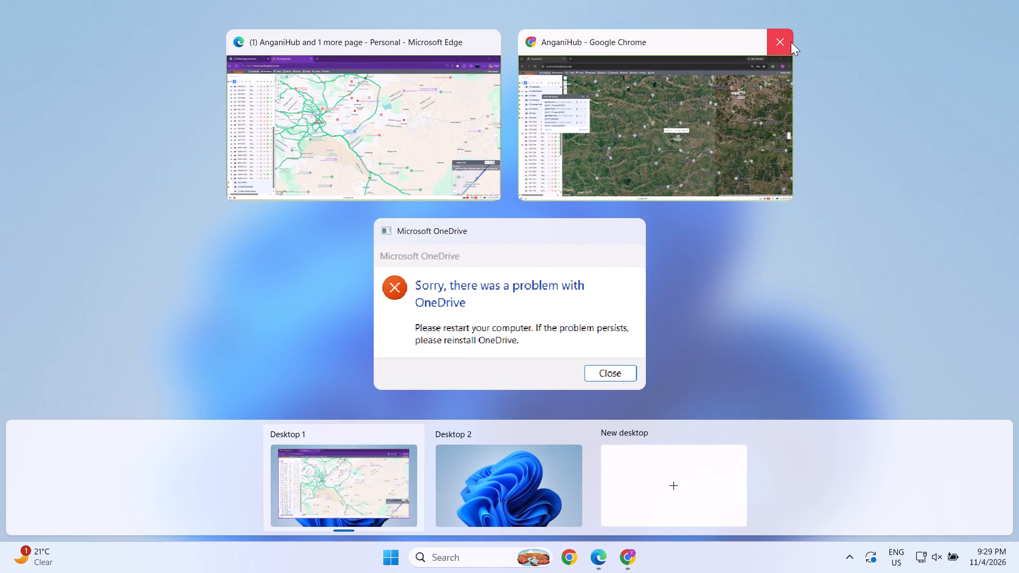
pyautogui.keyDown('ctrl'); pyautogui.click(791, 42); pyautogui.keyUp('ctrl')
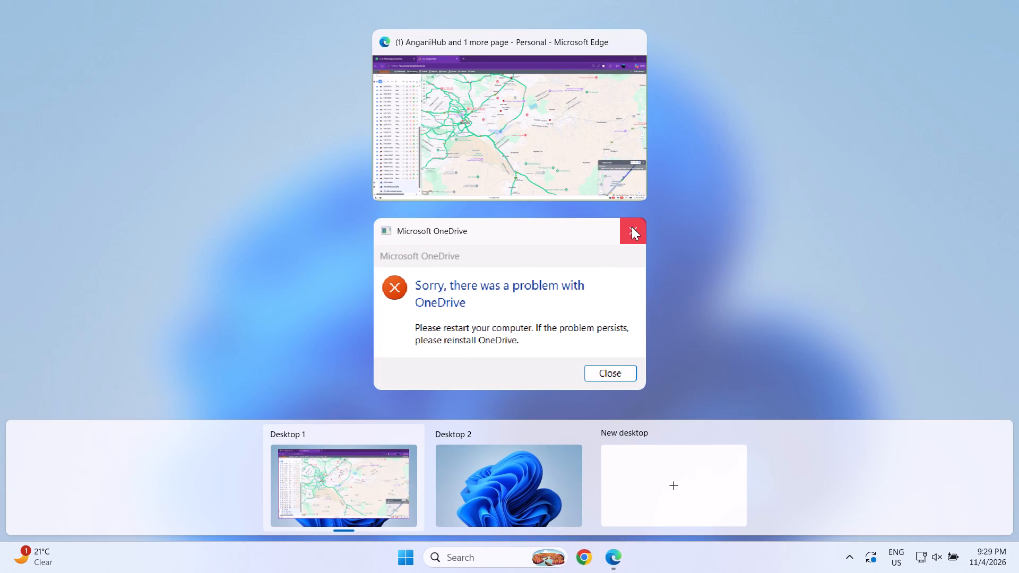
pyautogui.keyDown('ctrl'); pyautogui.click(632, 227); pyautogui.keyUp('ctrl')
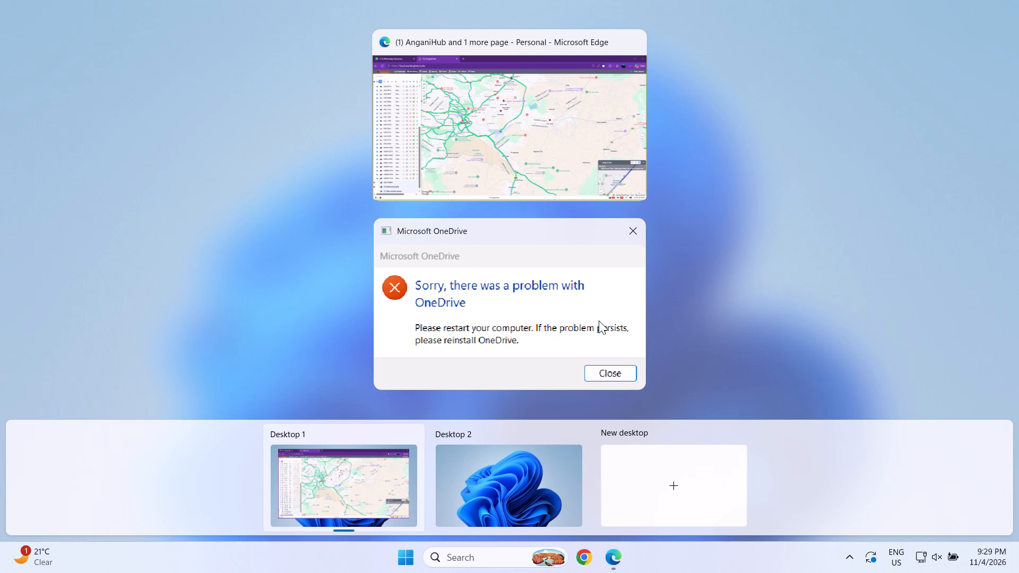
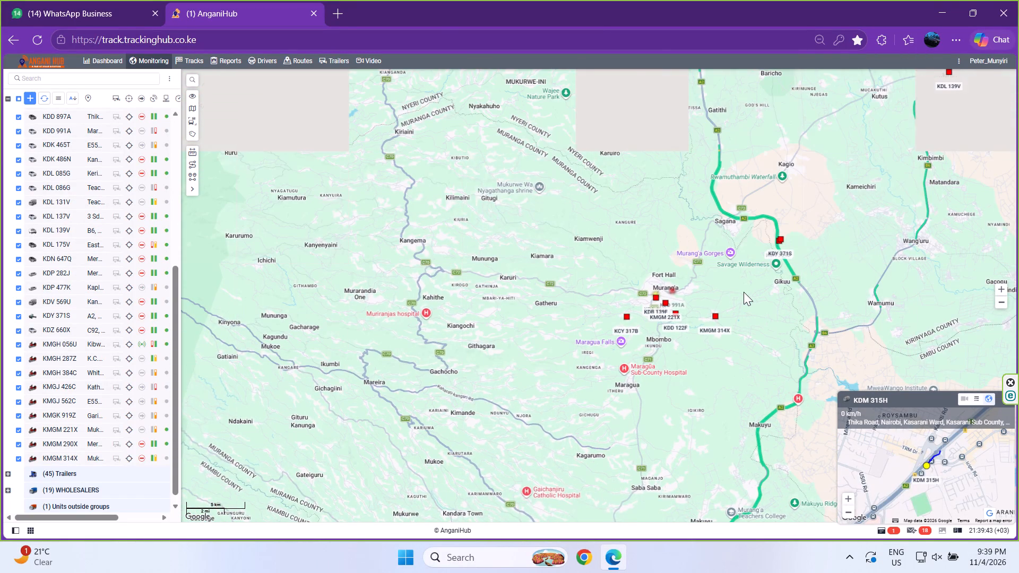
pyautogui.keyDown('ctrl'); pyautogui.moveTo(706, 264); pyautogui.dragTo(752, 193); pyautogui.keyUp('ctrl')
pyautogui.keyDown('ctrl'); pyautogui.scroll(-1, 752, 193); pyautogui.keyUp('ctrl')
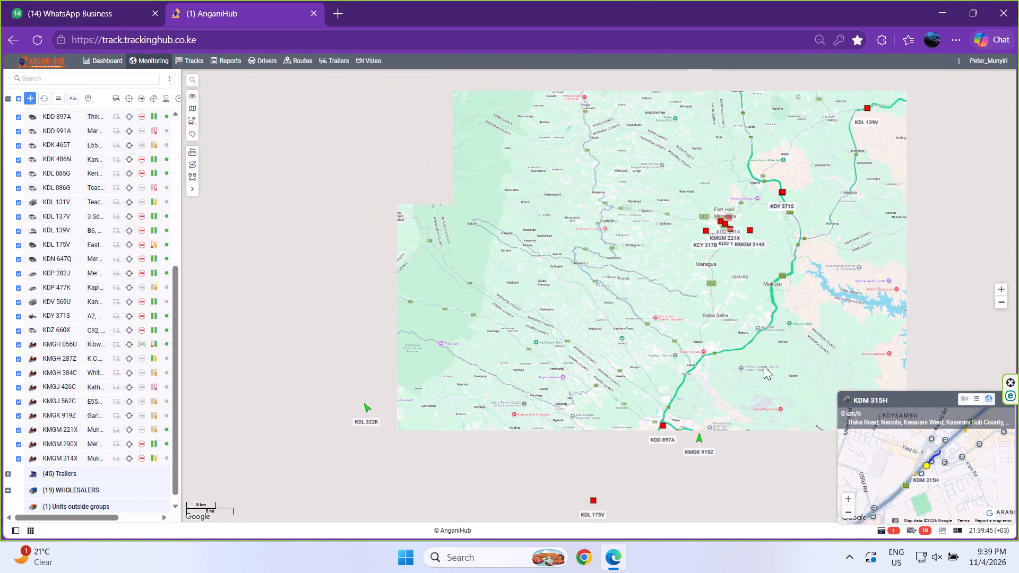
pyautogui.keyDown('ctrl'); pyautogui.moveTo(767, 388); pyautogui.dragTo(779, 180); pyautogui.keyUp('ctrl')
pyautogui.keyDown('ctrl'); pyautogui.moveTo(482, 229); pyautogui.dragTo(679, 249); pyautogui.keyUp('ctrl')
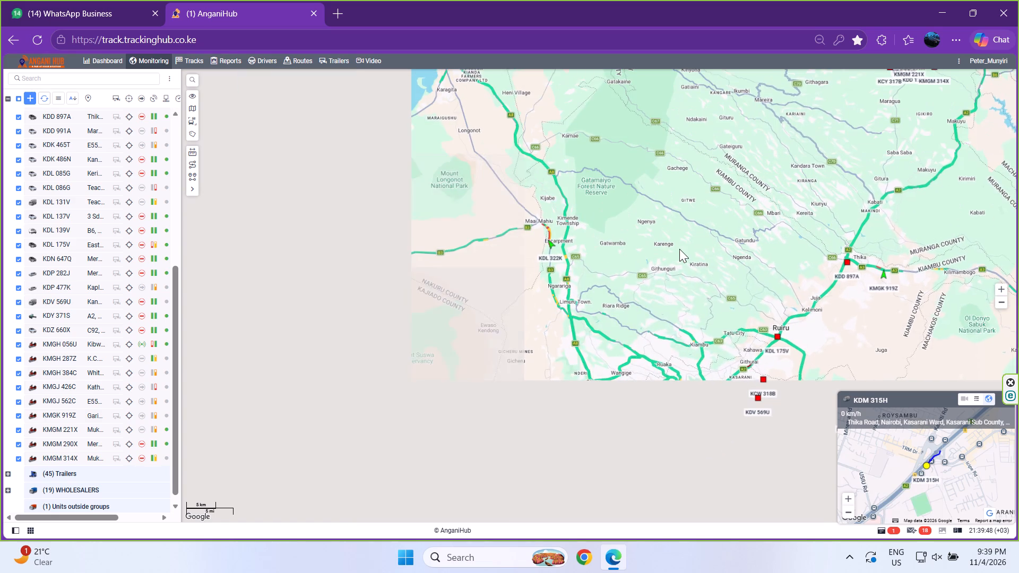
pyautogui.press('Print')
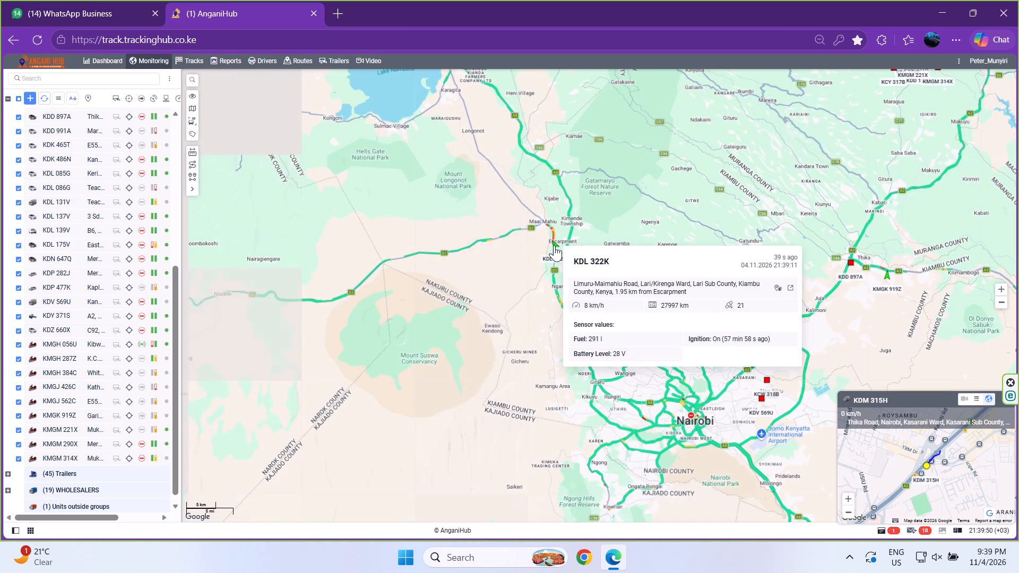
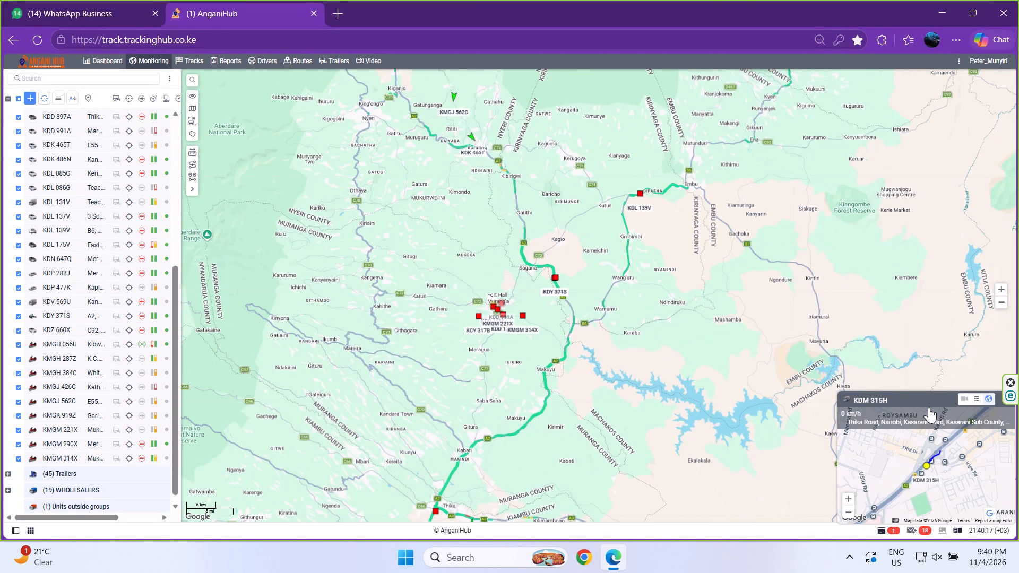
# Reposition the KDM 315H mini-map window so it lies fully within the map area.
pyautogui.keyDown('ctrl'); pyautogui.moveTo(927, 401); pyautogui.dragTo(886, 427); pyautogui.keyUp('ctrl')
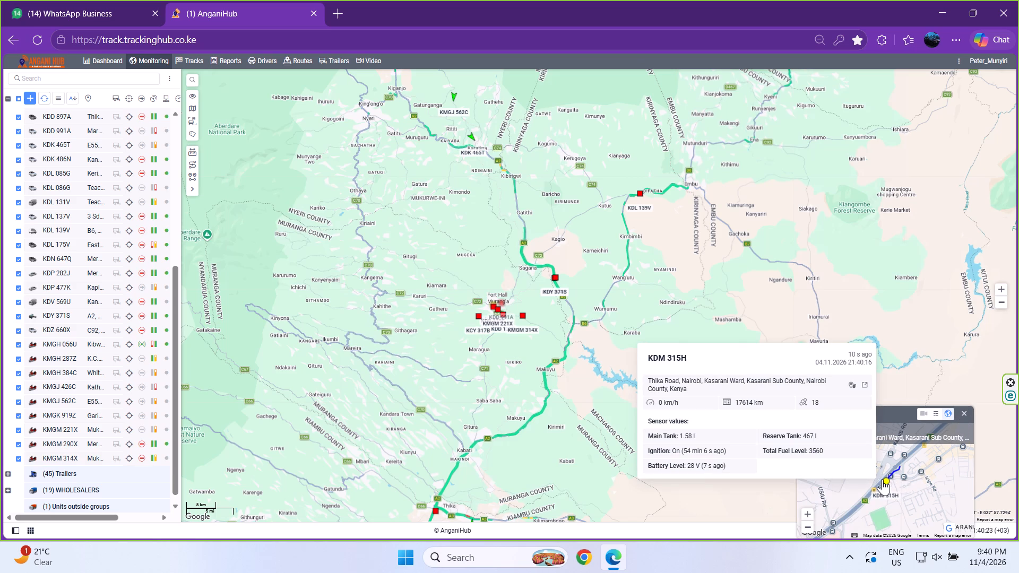
# Bring the Nairobi area into view on the map and switch the vehicle list from groups to unit view.
pyautogui.keyDown('ctrl'); pyautogui.moveTo(629, 456); pyautogui.dragTo(766, 239); pyautogui.keyUp('ctrl')
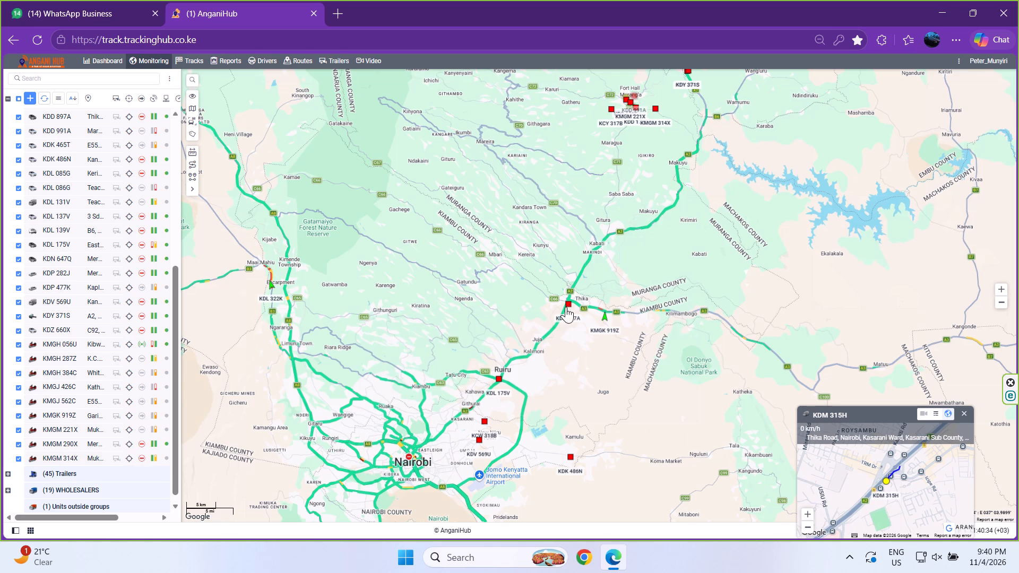
pyautogui.keyDown('ctrl'); pyautogui.moveTo(545, 353); pyautogui.dragTo(641, 243); pyautogui.keyUp('ctrl')
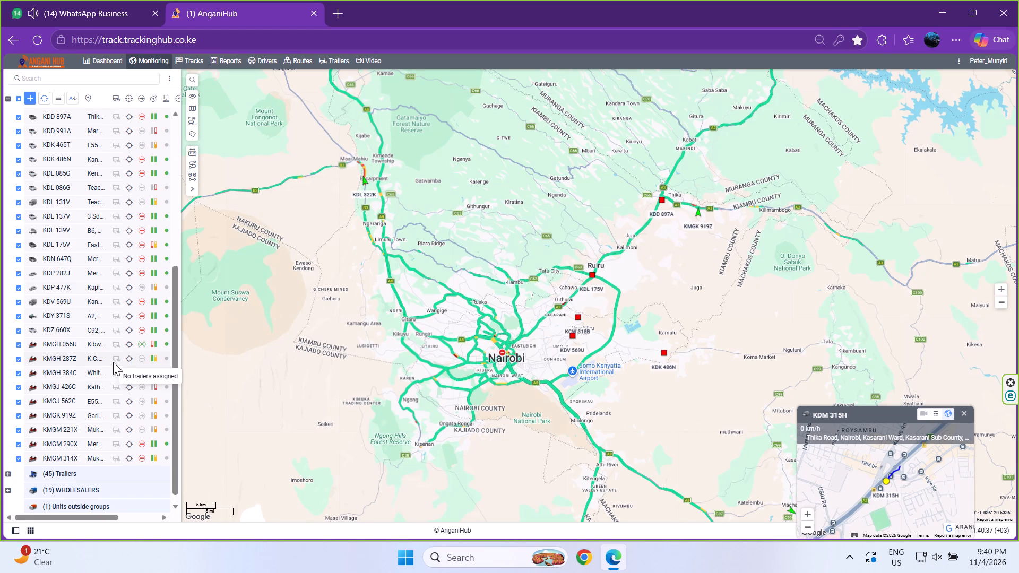
pyautogui.keyDown('ctrl'); pyautogui.scroll(4, 58, 247); pyautogui.keyUp('ctrl')
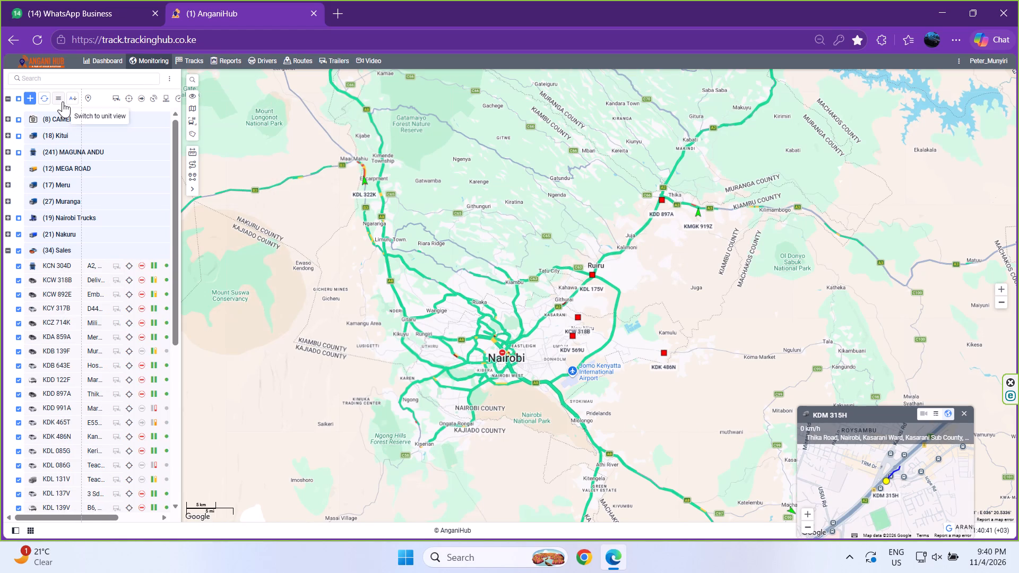
pyautogui.keyDown('ctrl'); pyautogui.click(59, 99); pyautogui.keyUp('ctrl')
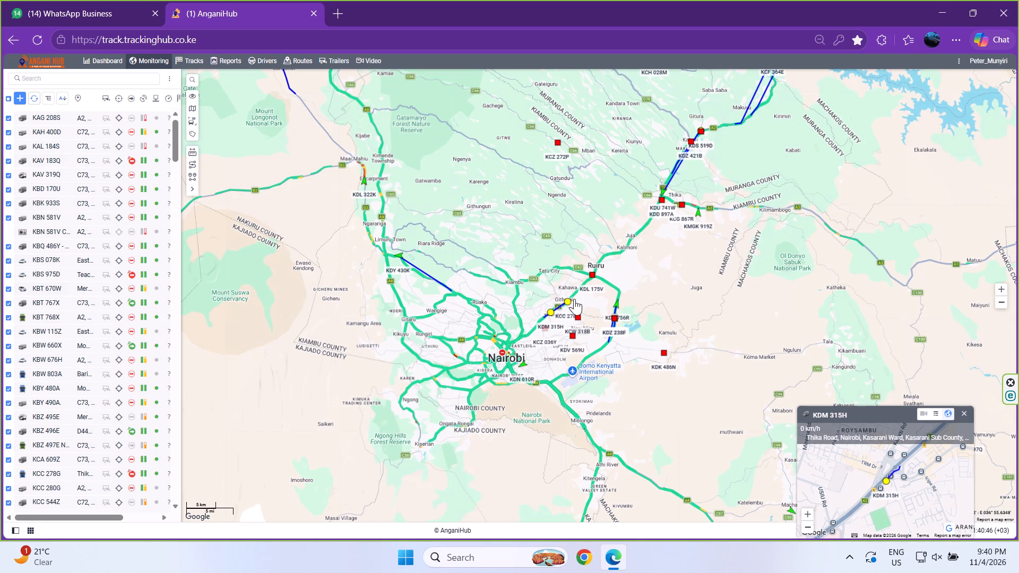
pyautogui.keyDown('ctrl'); pyautogui.scroll(2, 574, 299); pyautogui.keyUp('ctrl')
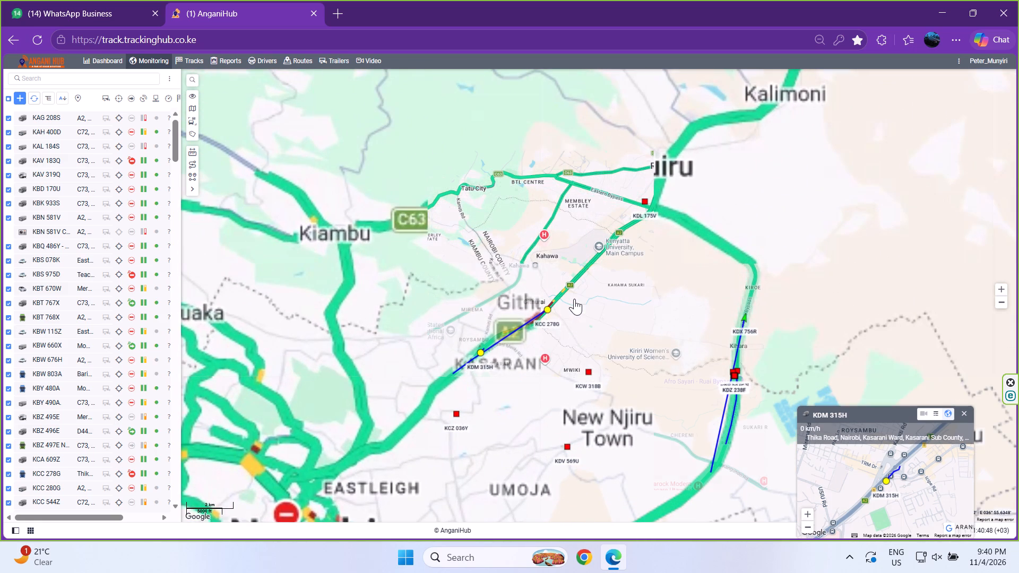
pyautogui.keyDown('ctrl'); pyautogui.scroll(2, 492, 346); pyautogui.keyUp('ctrl')
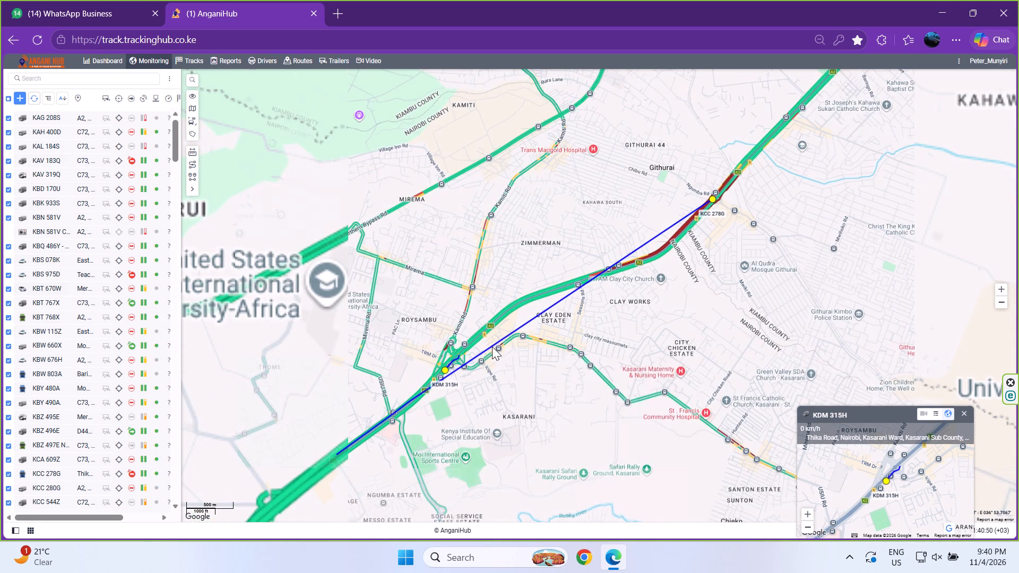
pyautogui.keyDown('ctrl'); pyautogui.scroll(1, 426, 374); pyautogui.keyUp('ctrl')
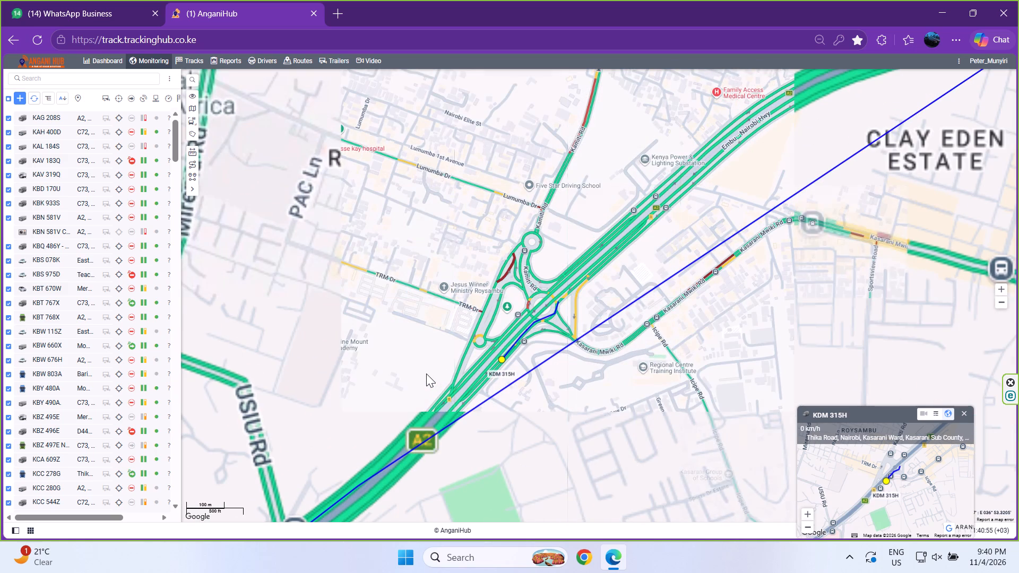
pyautogui.keyDown('ctrl'); pyautogui.doubleClick(503, 356); pyautogui.keyUp('ctrl')
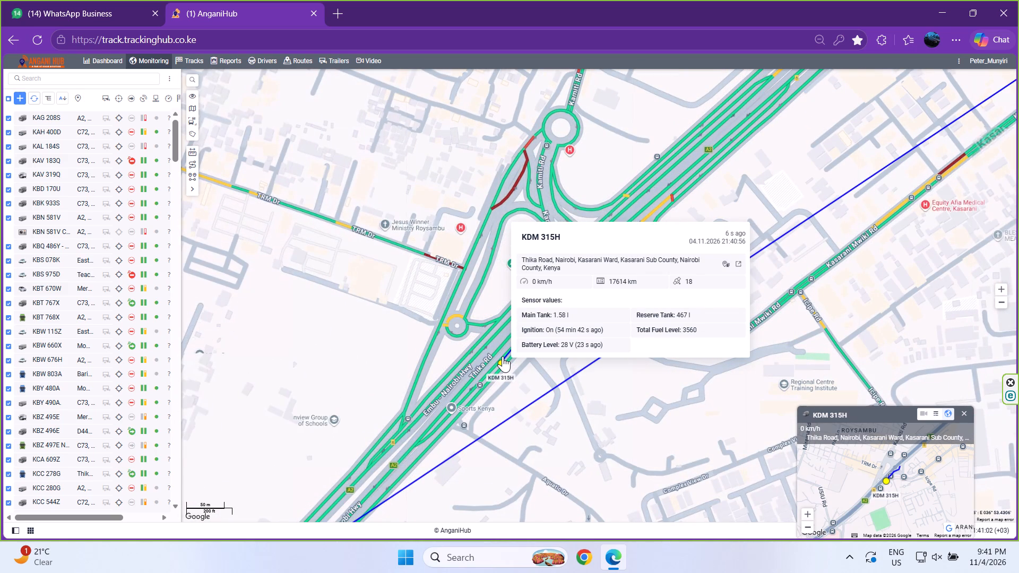
pyautogui.keyDown('ctrl'); pyautogui.scroll(-1, 432, 331); pyautogui.keyUp('ctrl')
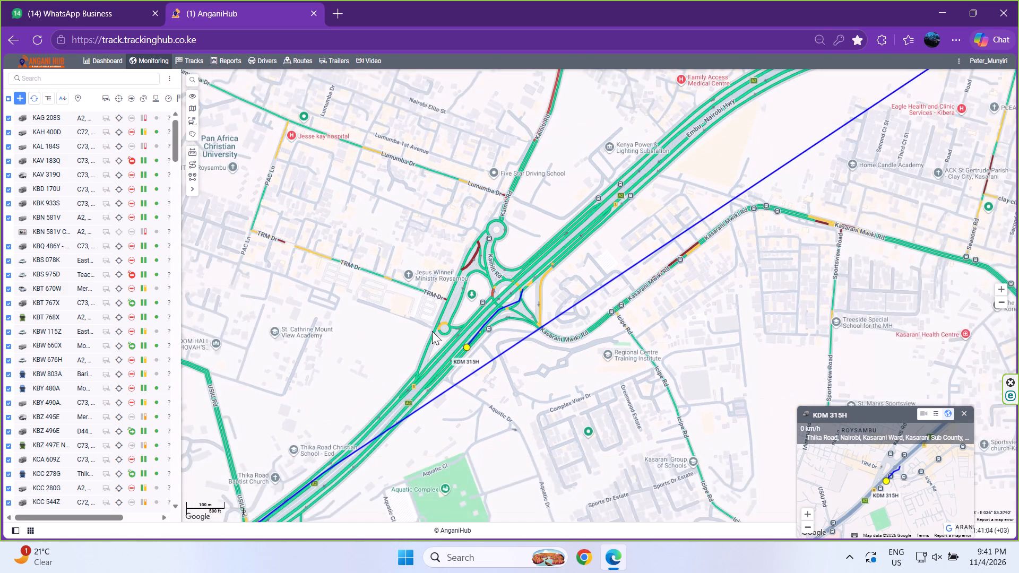
pyautogui.keyDown('ctrl'); pyautogui.scroll(-2, 432, 331); pyautogui.keyUp('ctrl')
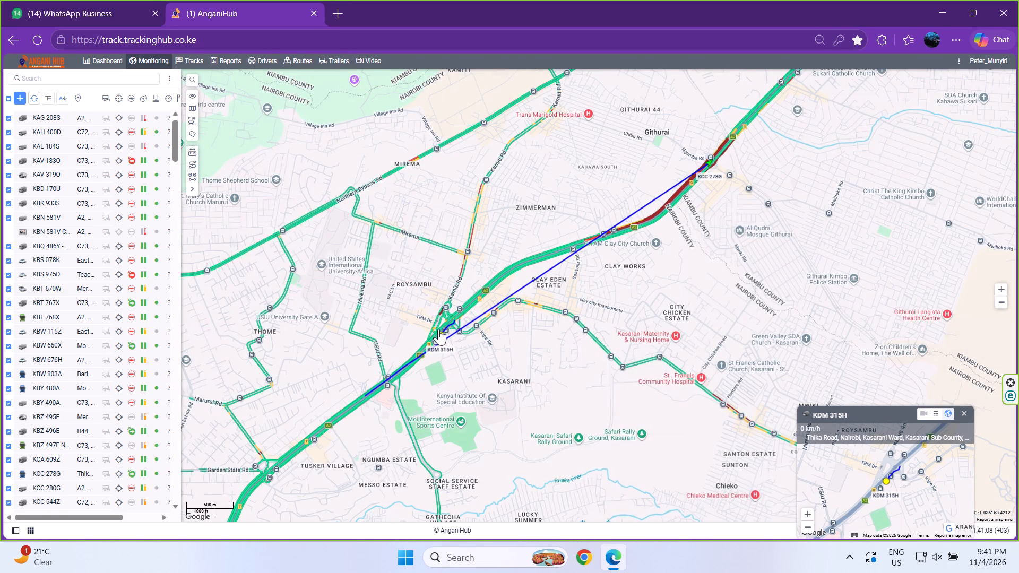
pyautogui.press('Print')
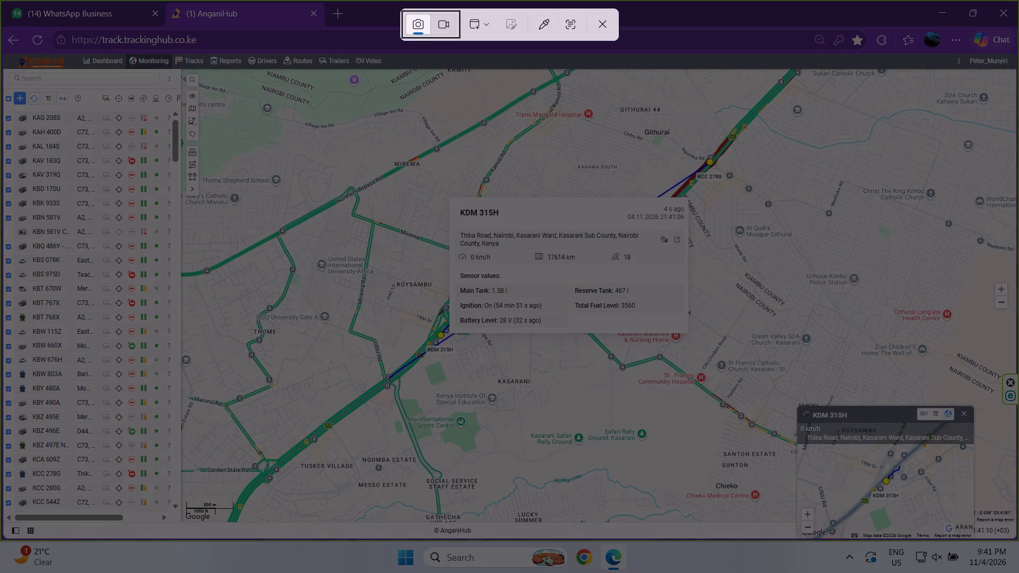
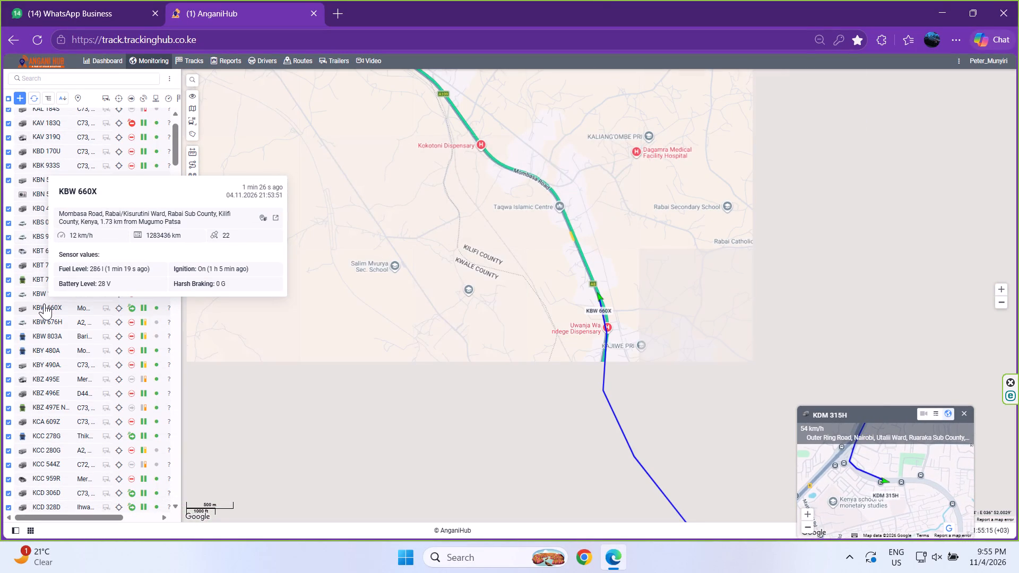
pyautogui.press('Print')
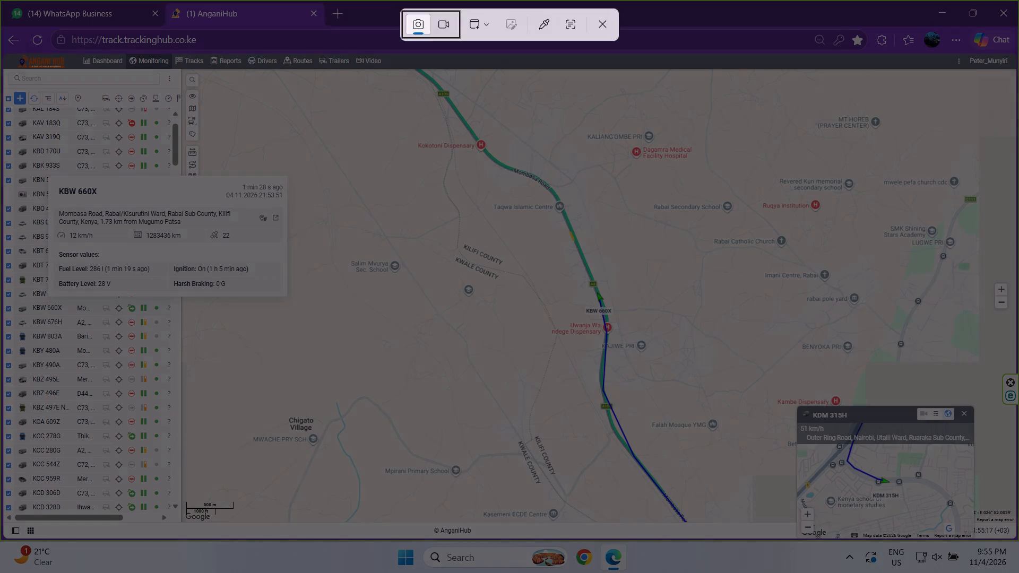
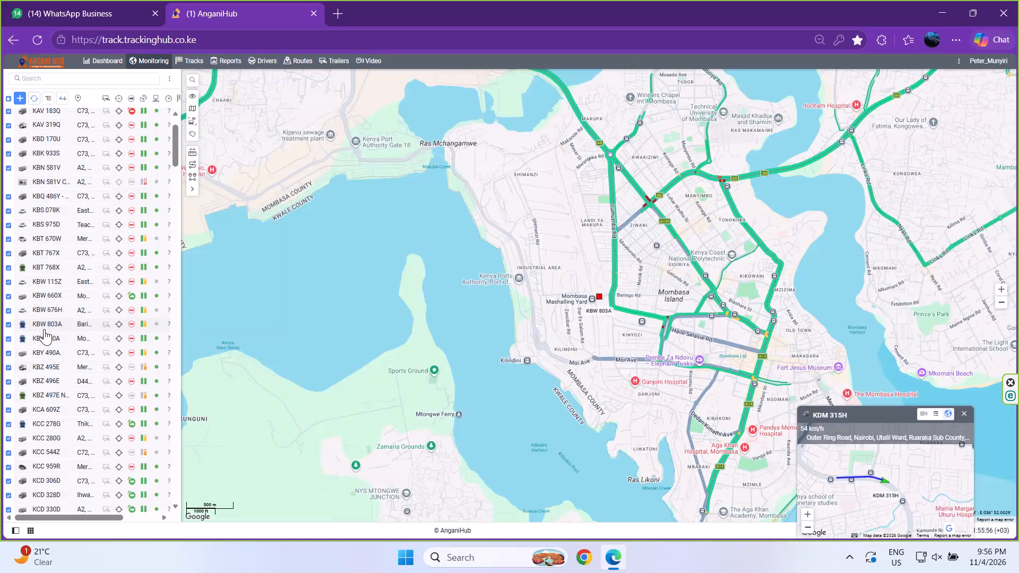
pyautogui.keyDown('ctrl'); pyautogui.moveTo(45, 333); pyautogui.dragTo(44, 341); pyautogui.keyUp('ctrl')
pyautogui.keyDown('ctrl'); pyautogui.click(44, 341); pyautogui.keyUp('ctrl')
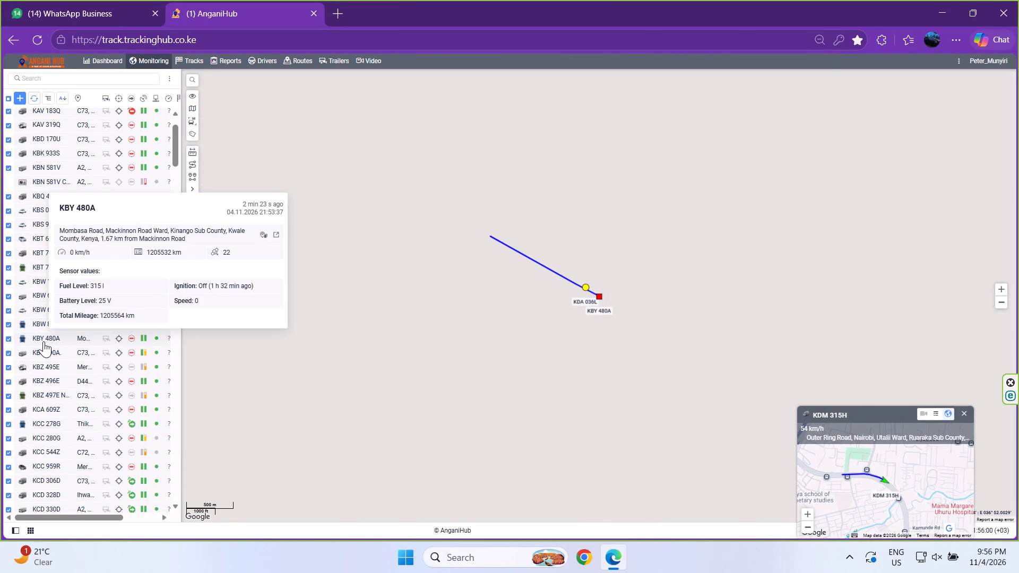
pyautogui.press('Print')
pyautogui.keyDown('ctrl'); pyautogui.click(44, 341); pyautogui.keyUp('ctrl')
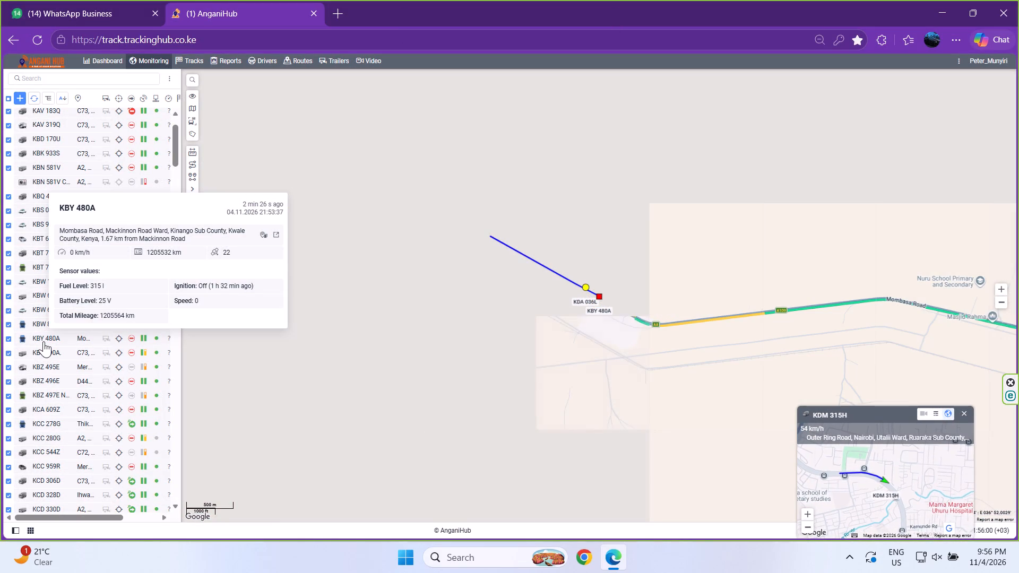
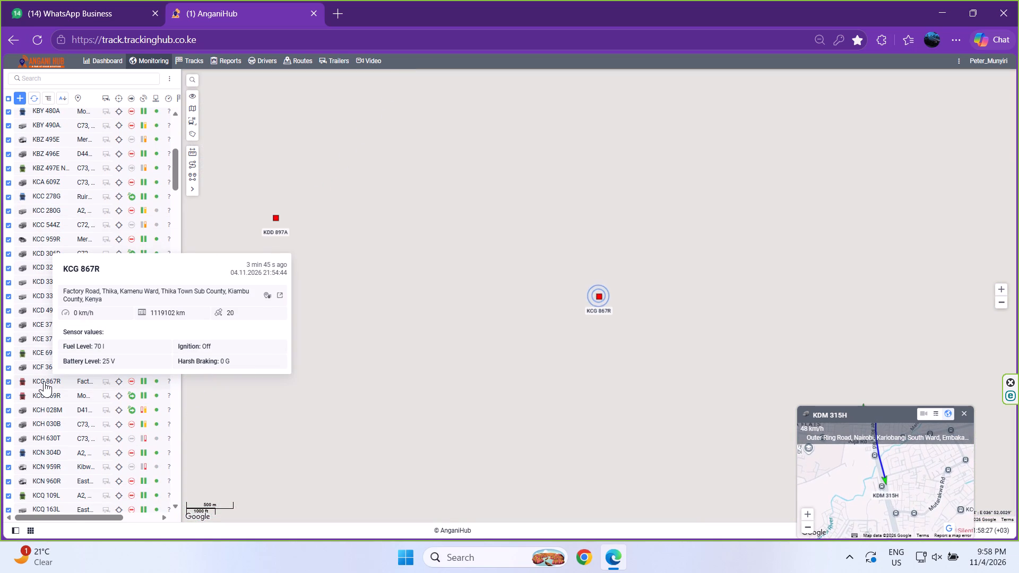
pyautogui.keyDown('ctrl'); pyautogui.click(44, 381); pyautogui.keyUp('ctrl')
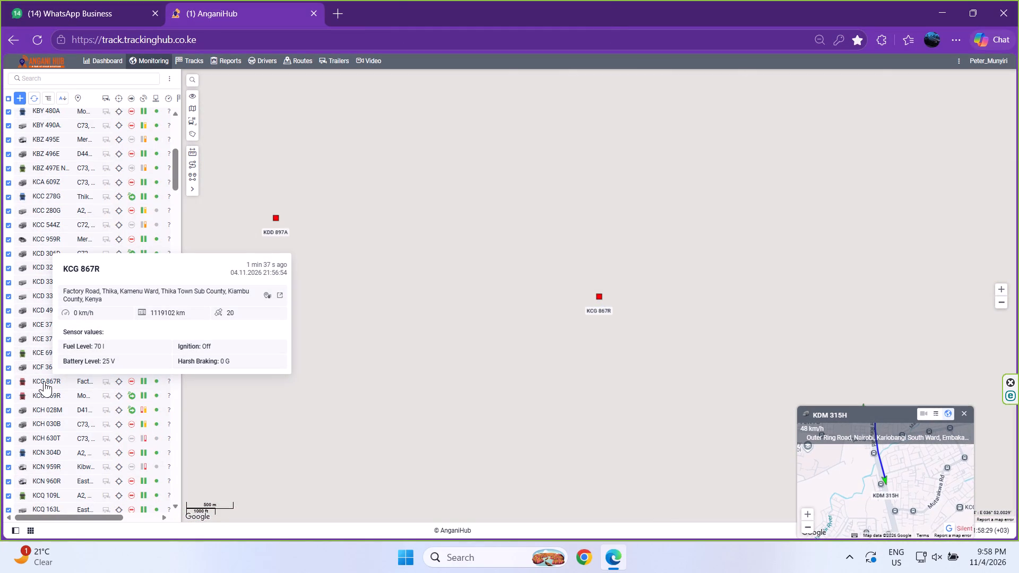
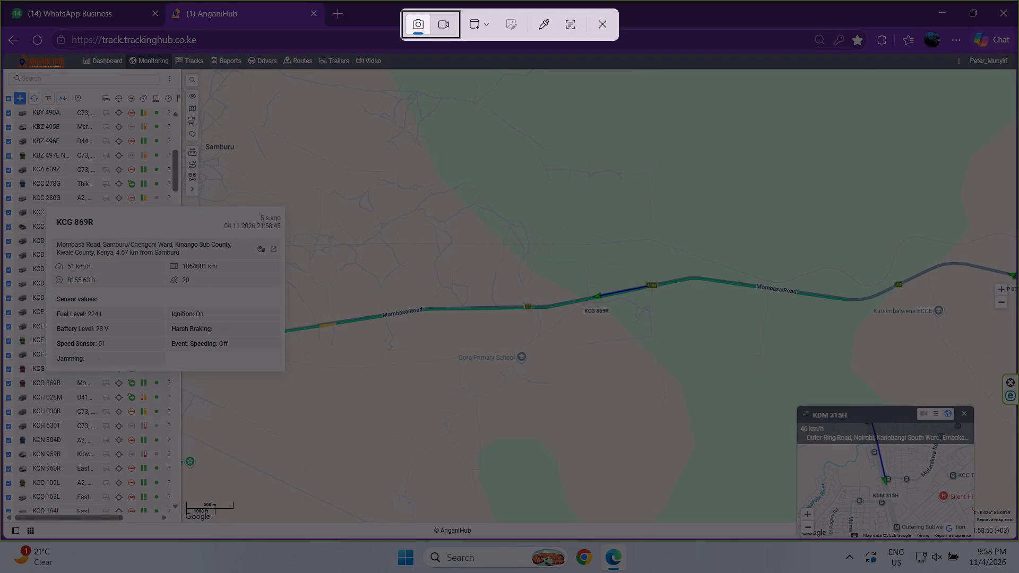
pyautogui.keyDown('ctrl'); pyautogui.click(42, 379); pyautogui.keyUp('ctrl')
pyautogui.press('Print')
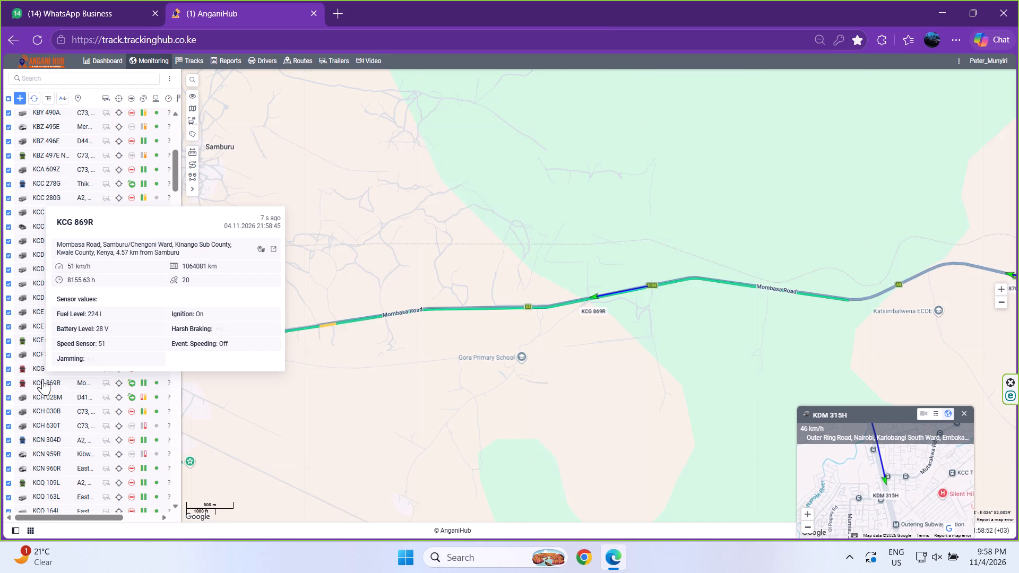
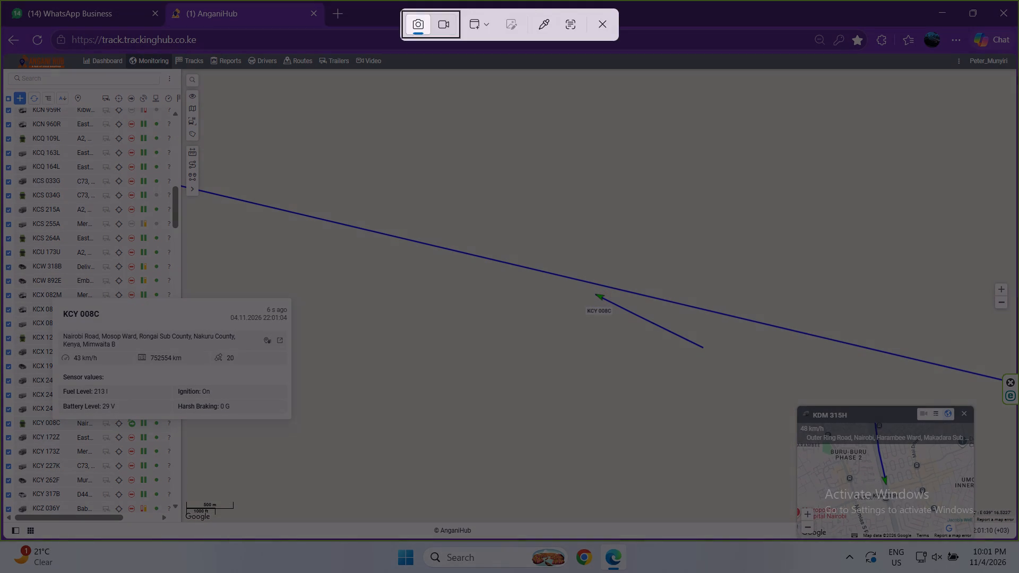
pyautogui.keyDown('ctrl'); pyautogui.click(48, 421); pyautogui.keyUp('ctrl')
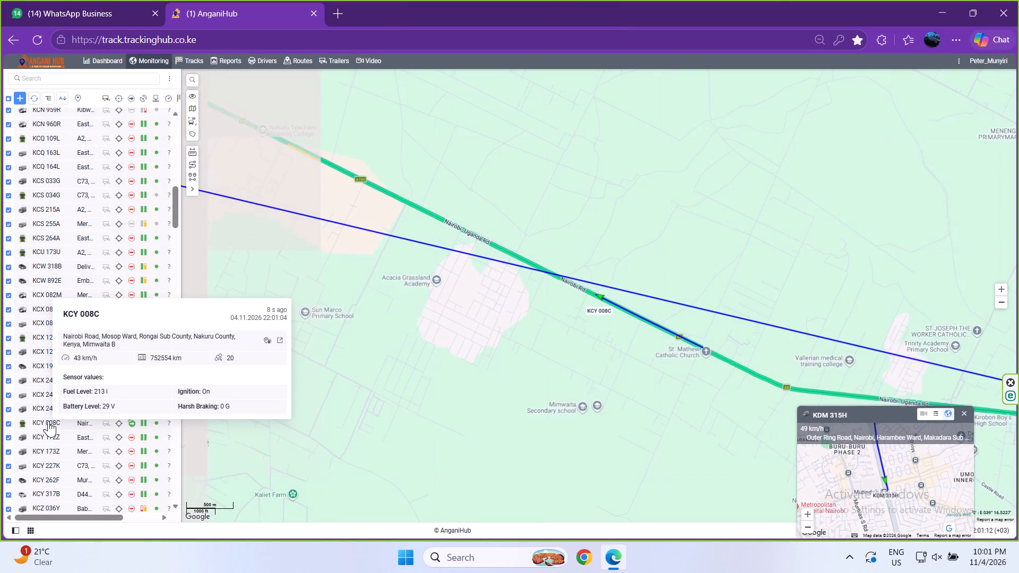
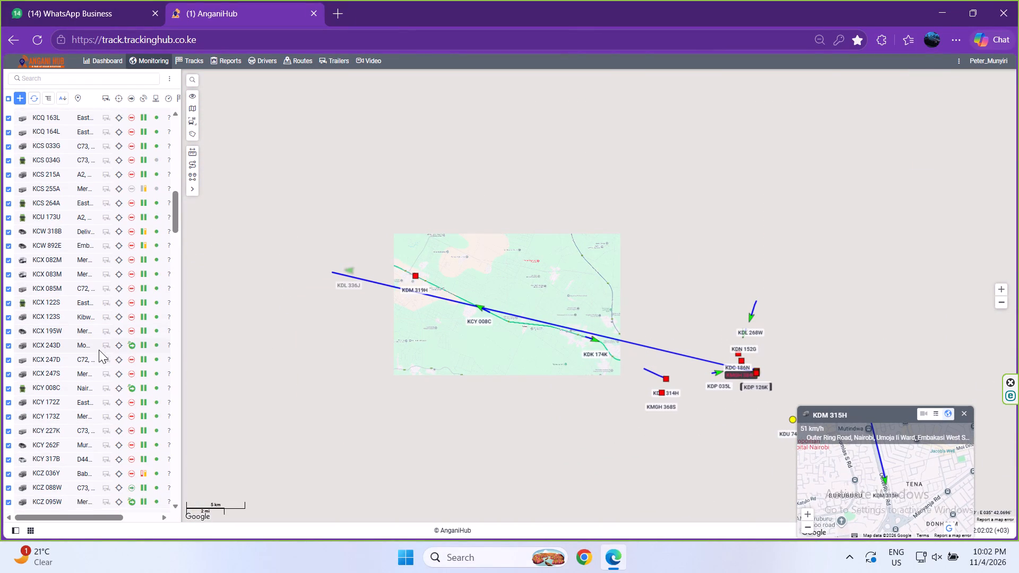
pyautogui.keyDown('ctrl'); pyautogui.scroll(-2, 99, 350); pyautogui.keyUp('ctrl')
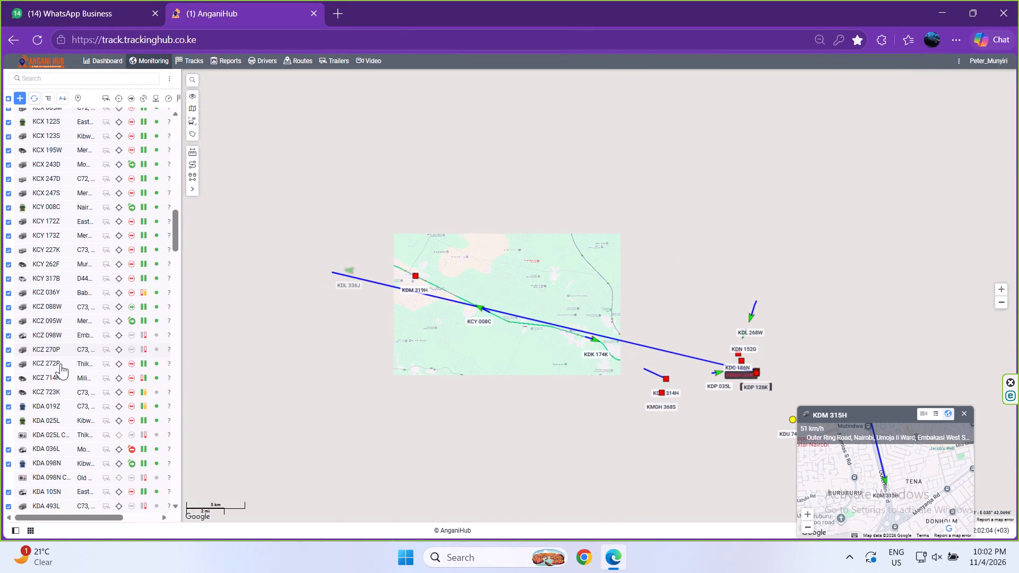
pyautogui.keyDown('ctrl'); pyautogui.scroll(-1, 44, 407); pyautogui.keyUp('ctrl')
pyautogui.keyDown('ctrl'); pyautogui.click(48, 411); pyautogui.keyUp('ctrl')
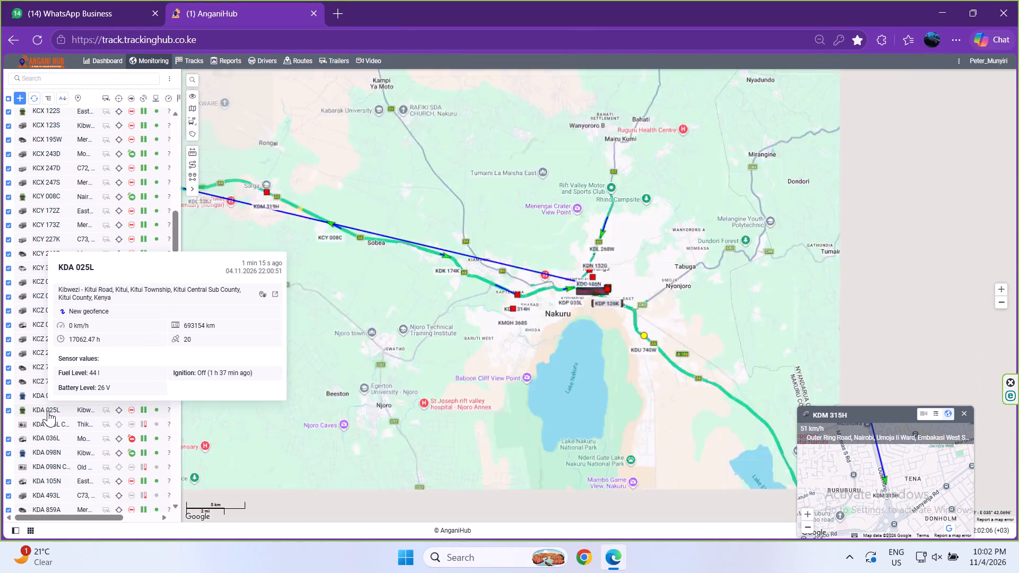
pyautogui.press('Print')
pyautogui.keyDown('ctrl'); pyautogui.click(48, 411); pyautogui.keyUp('ctrl')
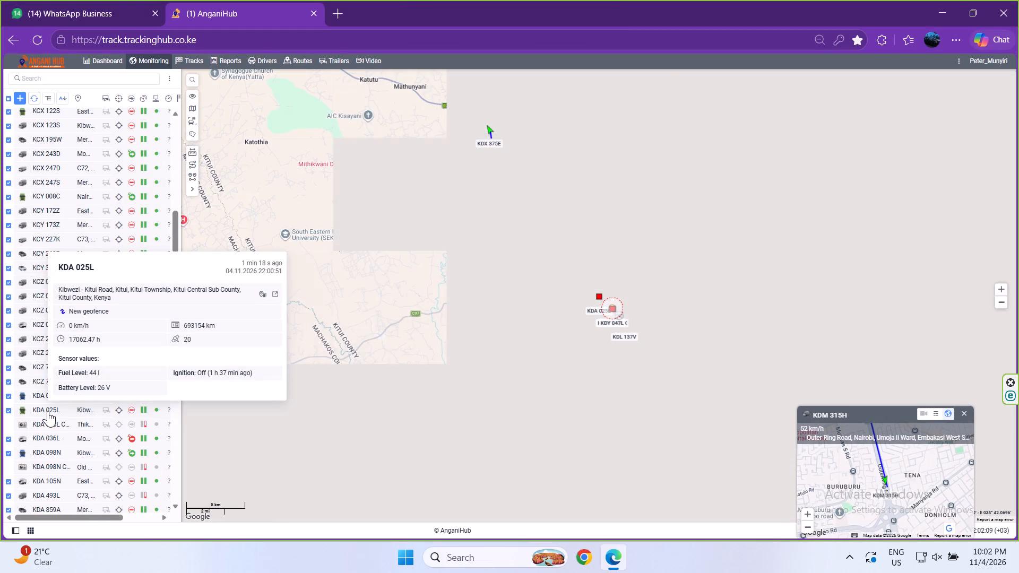
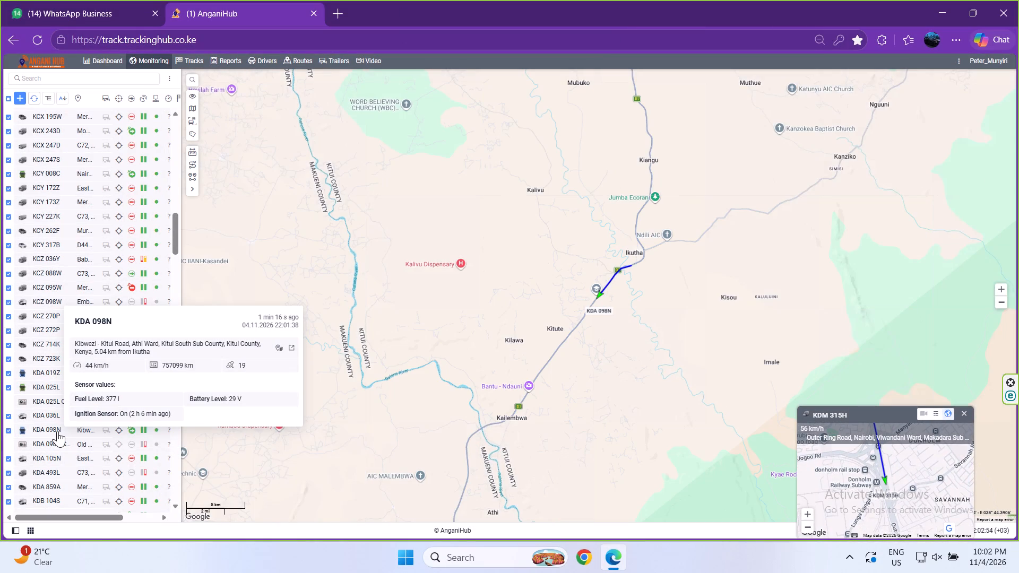
pyautogui.press('Print')
pyautogui.keyDown('ctrl'); pyautogui.click(57, 431); pyautogui.keyUp('ctrl')
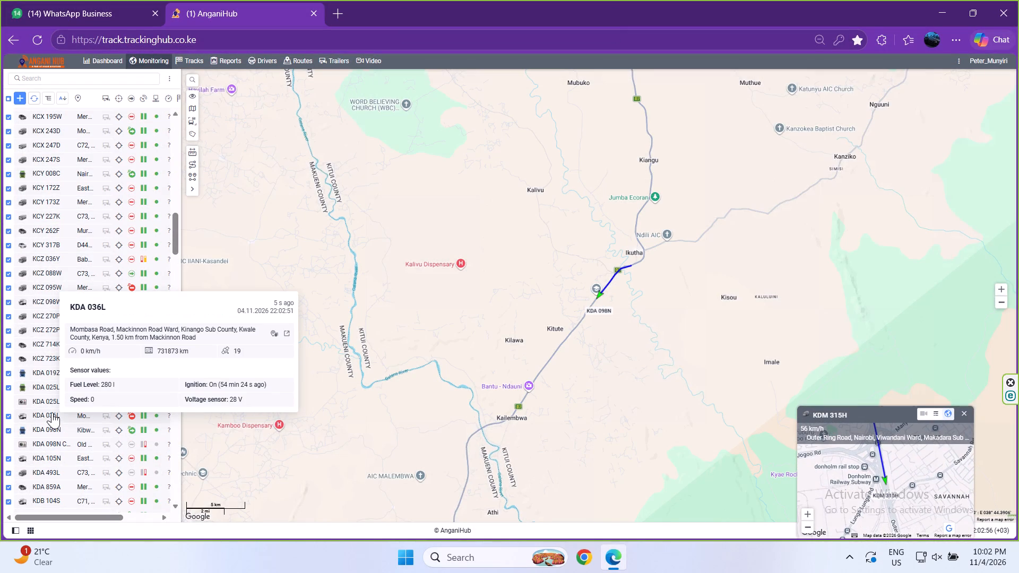
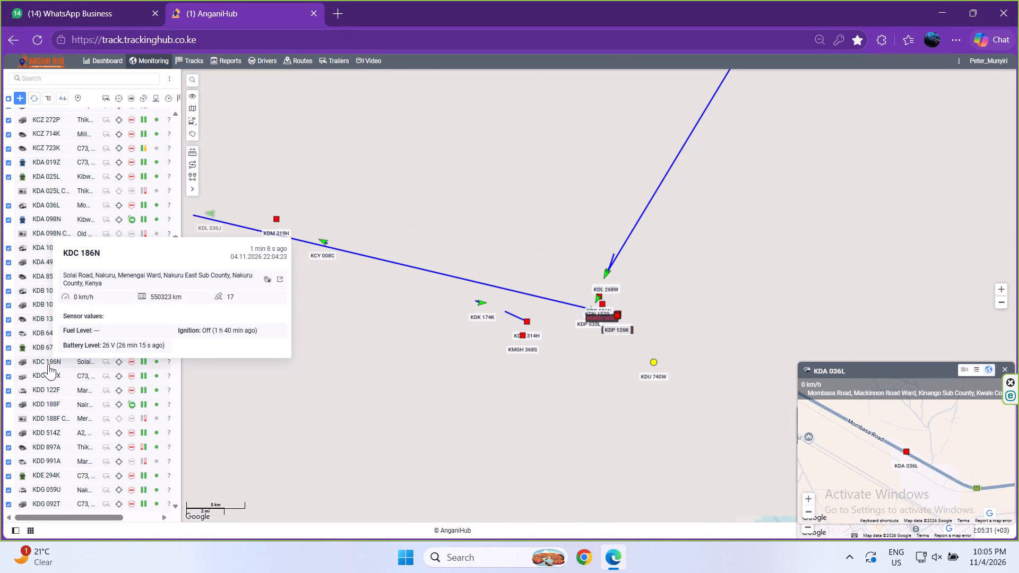
pyautogui.press('Print')
pyautogui.keyDown('ctrl'); pyautogui.click(48, 364); pyautogui.keyUp('ctrl')
pyautogui.press('Print')
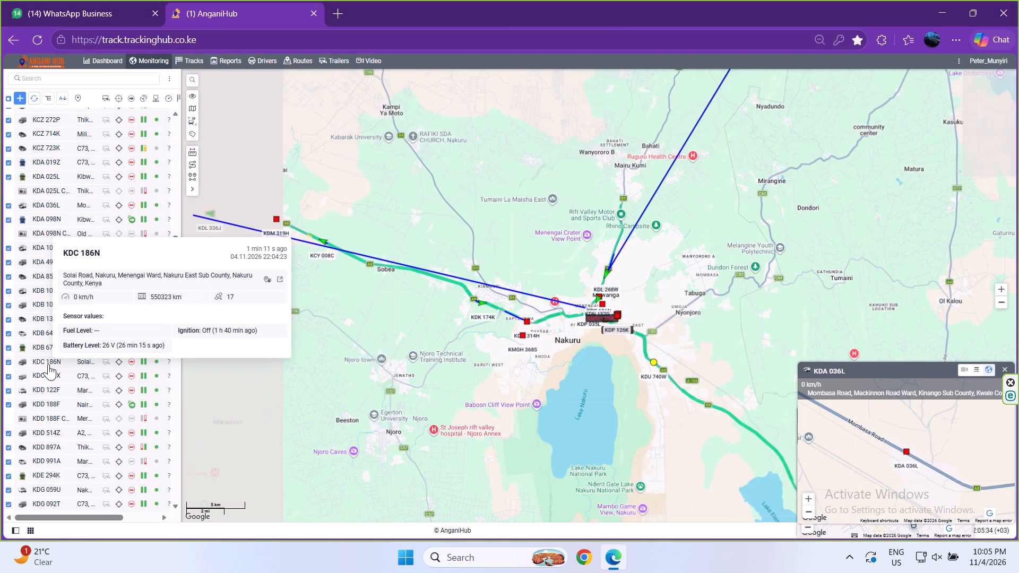
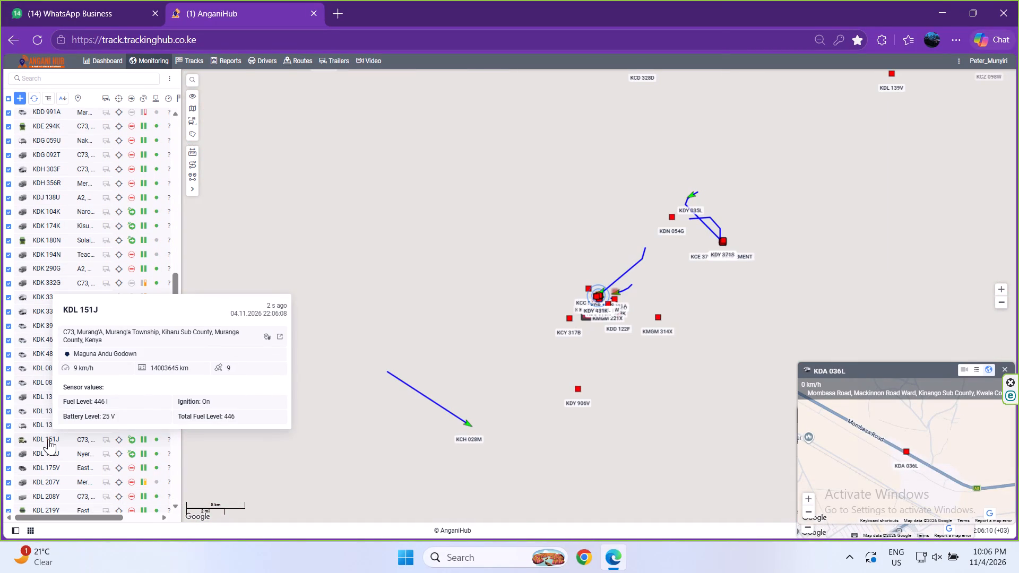
pyautogui.press('Print')
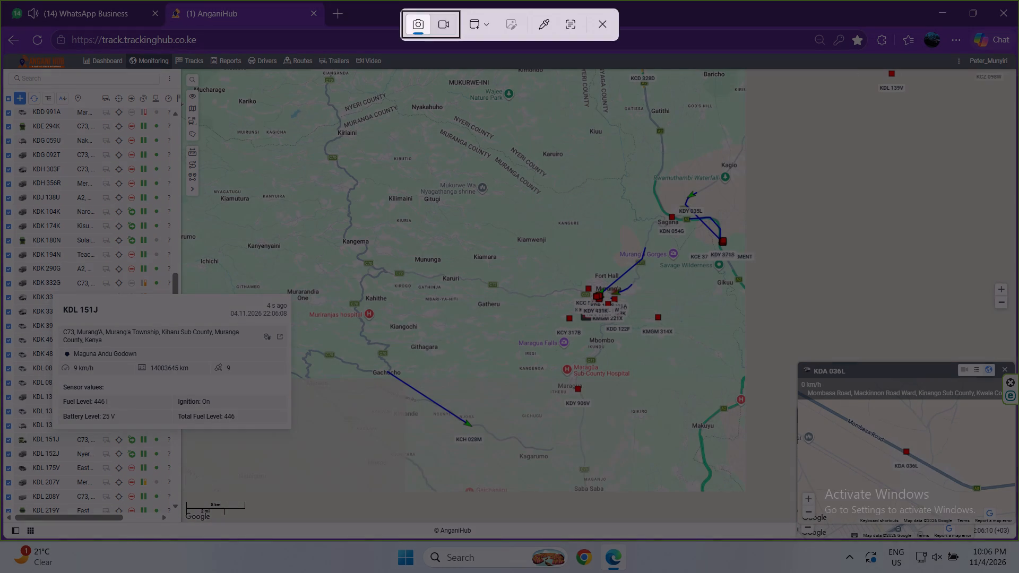
pyautogui.keyDown('ctrl'); pyautogui.click(48, 439); pyautogui.keyUp('ctrl')
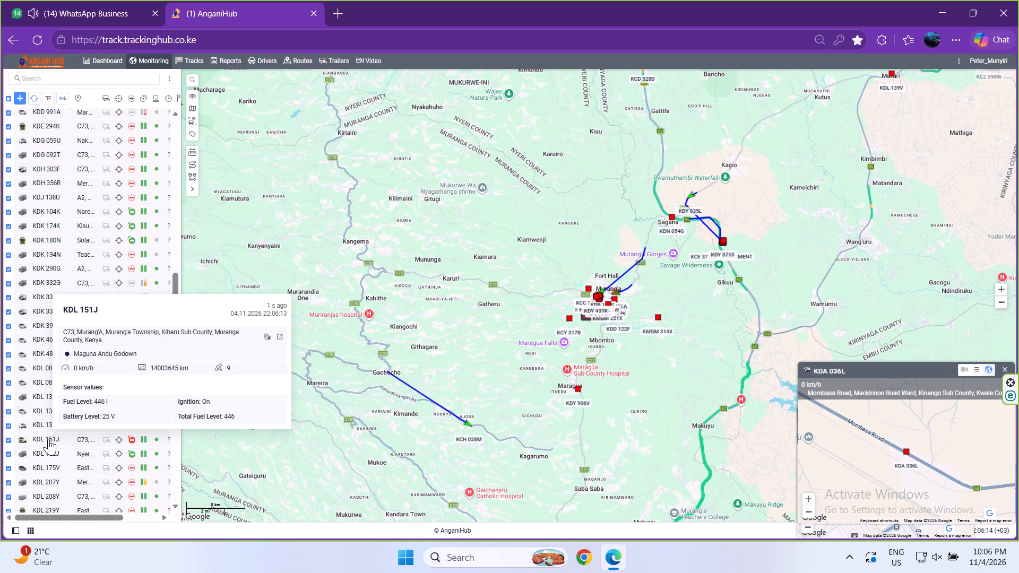
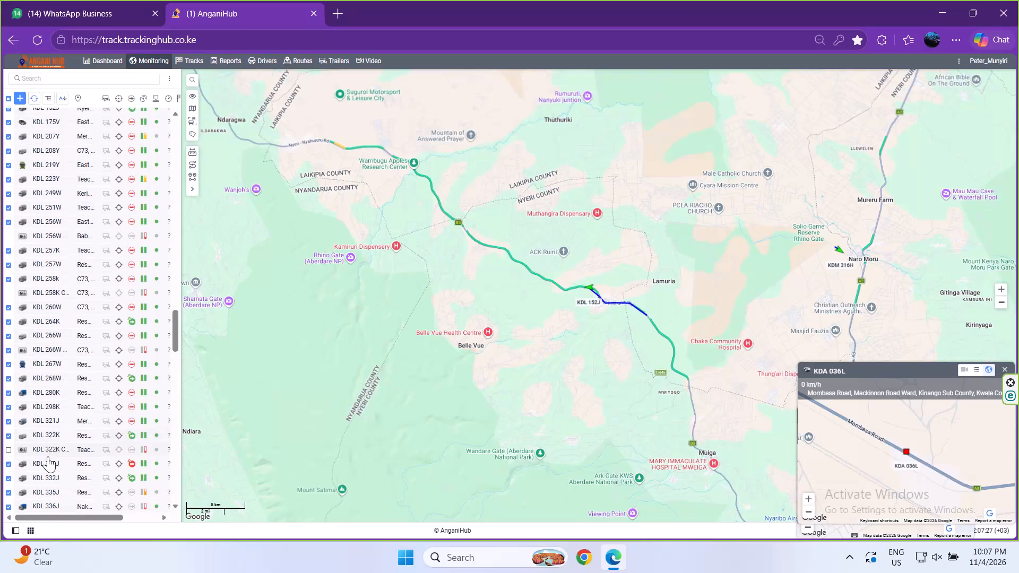
pyautogui.keyDown('ctrl'); pyautogui.click(46, 418); pyautogui.keyUp('ctrl')
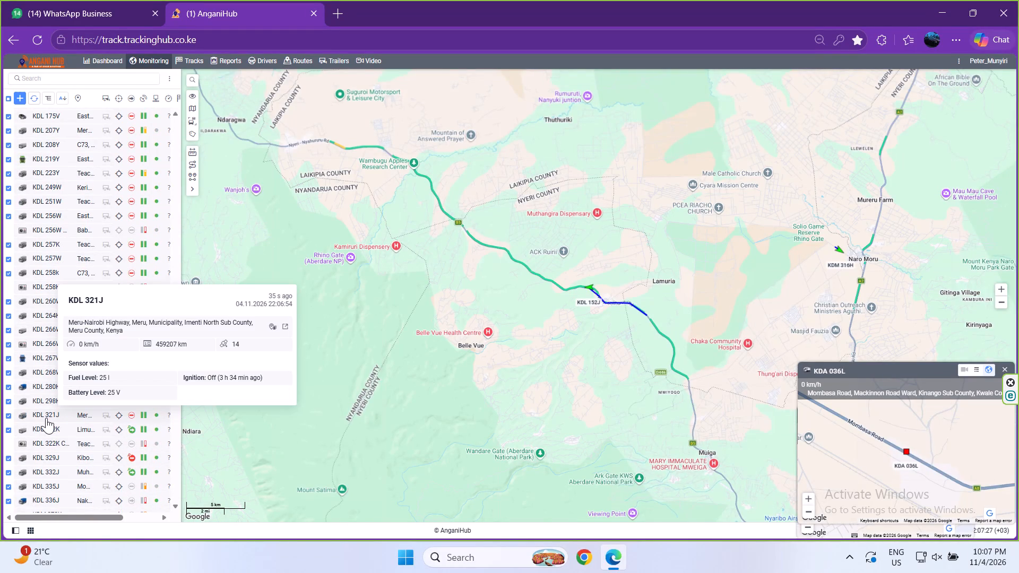
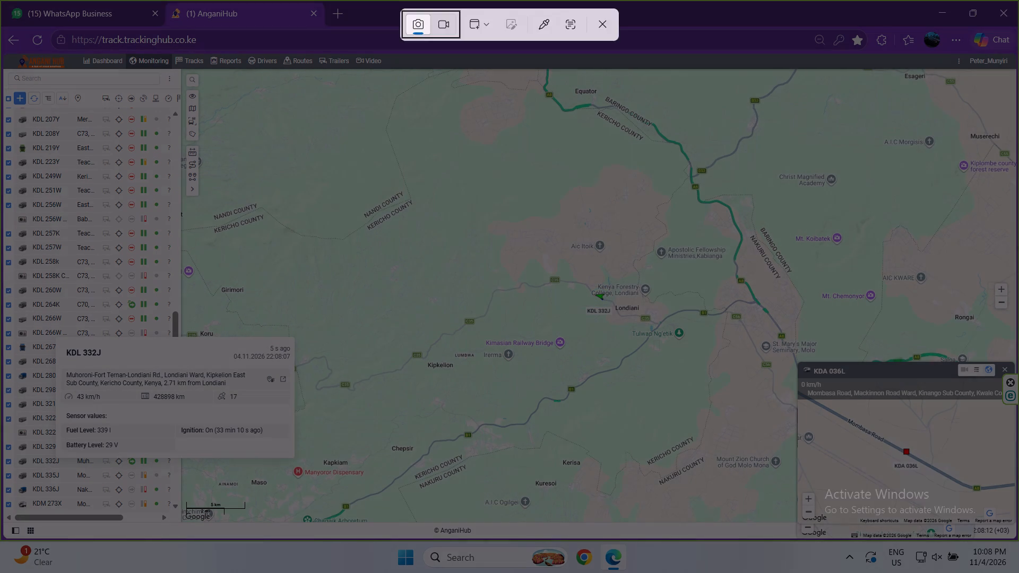
pyautogui.keyDown('ctrl'); pyautogui.click(51, 462); pyautogui.keyUp('ctrl')
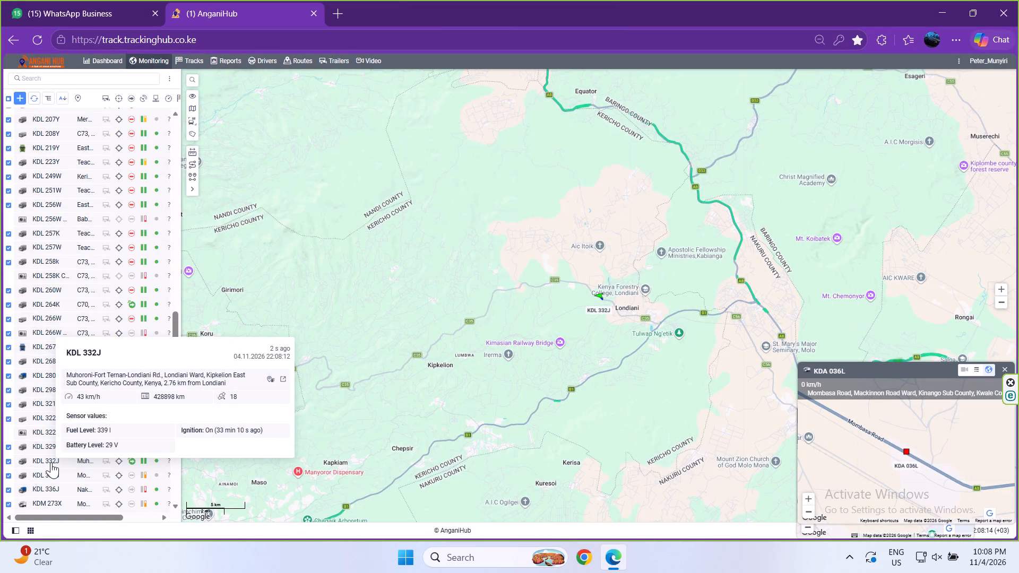
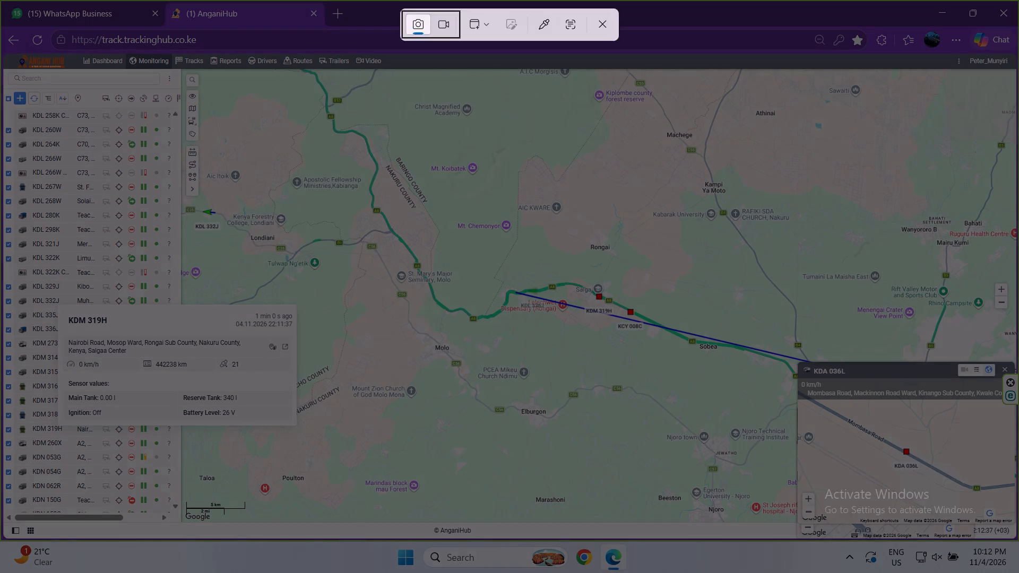
pyautogui.keyDown('ctrl'); pyautogui.click(51, 430); pyautogui.keyUp('ctrl')
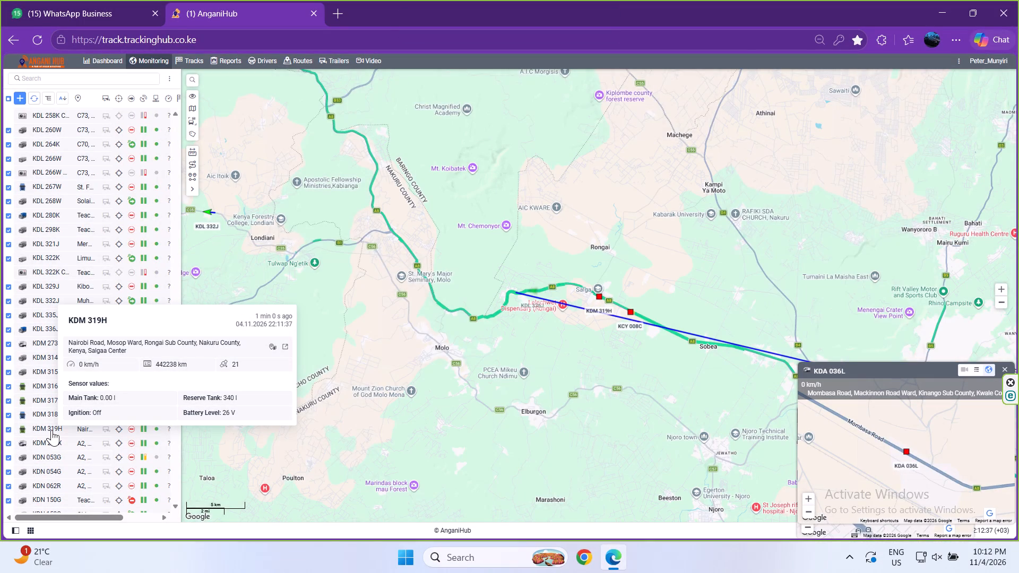
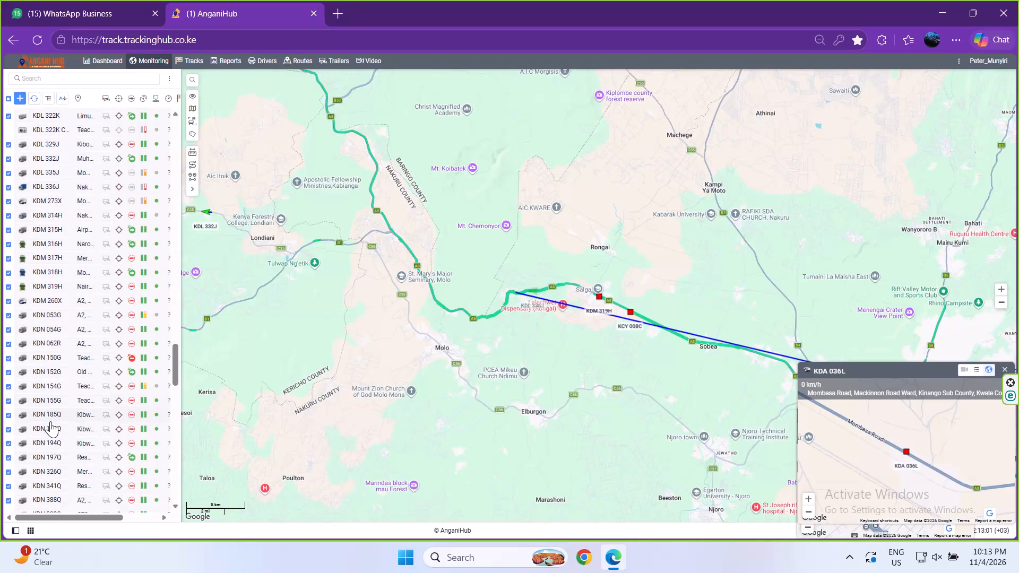
pyautogui.keyDown('ctrl'); pyautogui.scroll(-1, 50, 421); pyautogui.keyUp('ctrl')
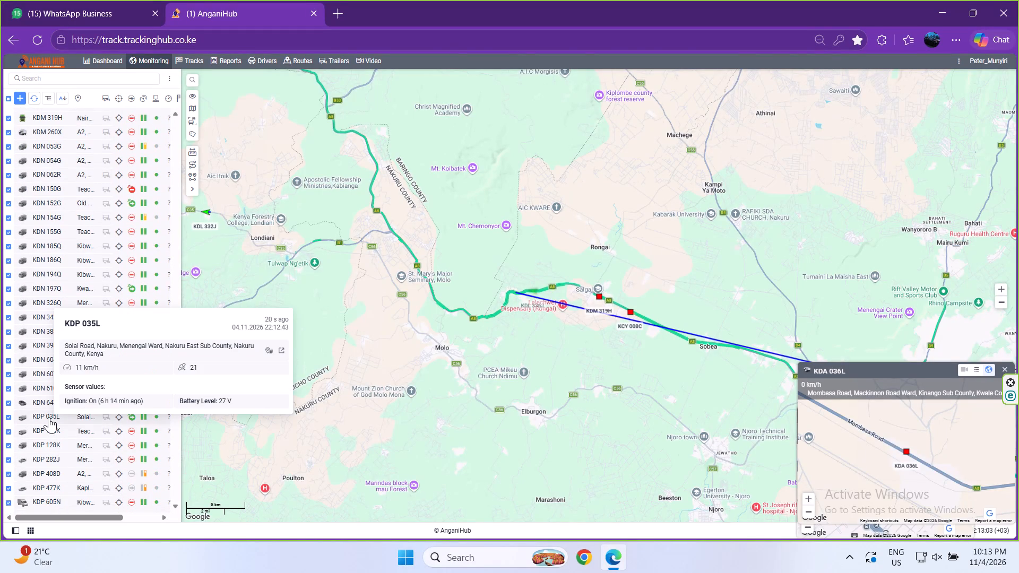
pyautogui.keyDown('ctrl'); pyautogui.click(49, 417); pyautogui.keyUp('ctrl')
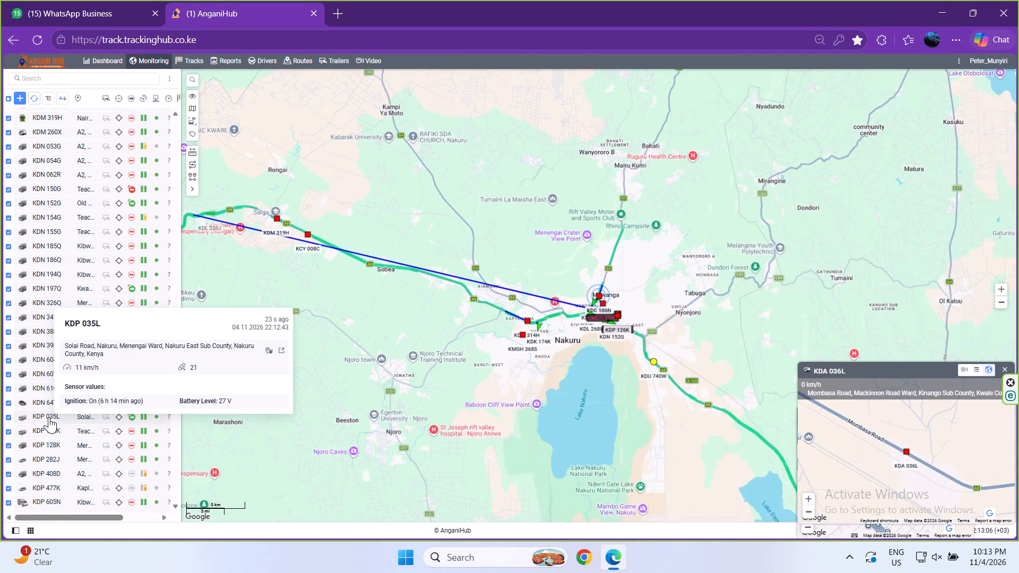
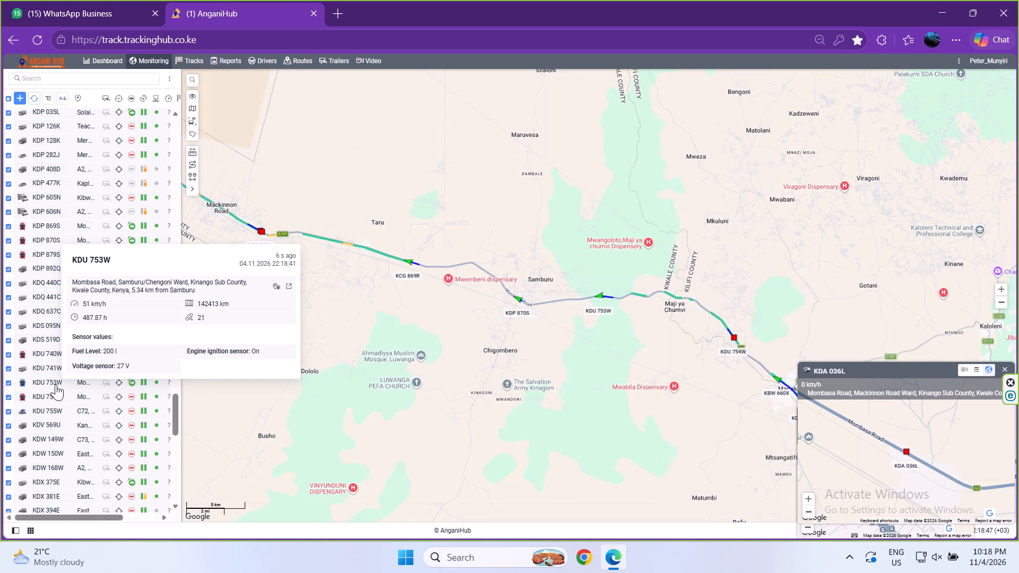
pyautogui.press('Print')
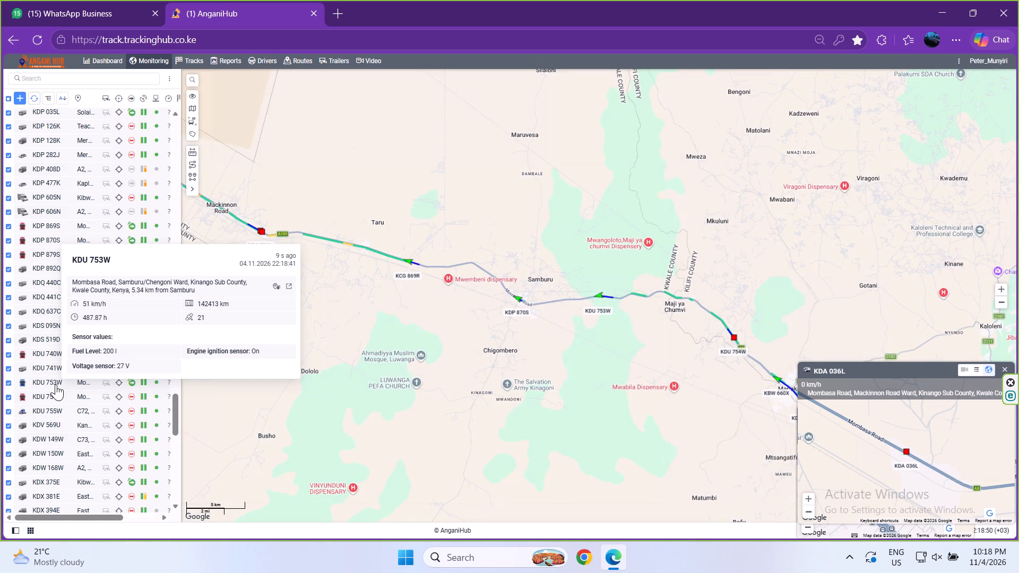
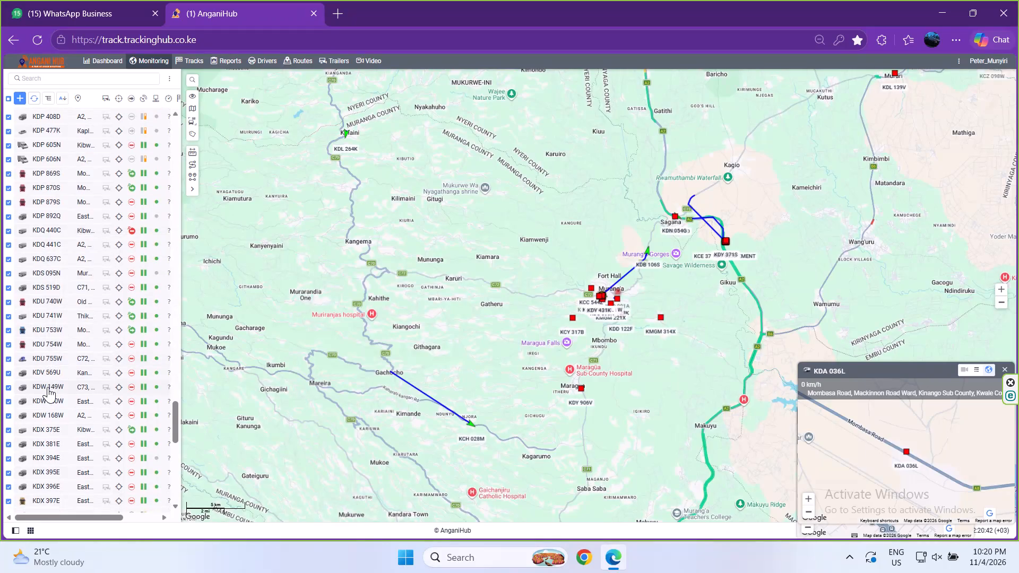
pyautogui.keyDown('ctrl'); pyautogui.scroll(-1, 48, 387); pyautogui.keyUp('ctrl')
pyautogui.keyDown('ctrl'); pyautogui.click(48, 331); pyautogui.keyUp('ctrl')
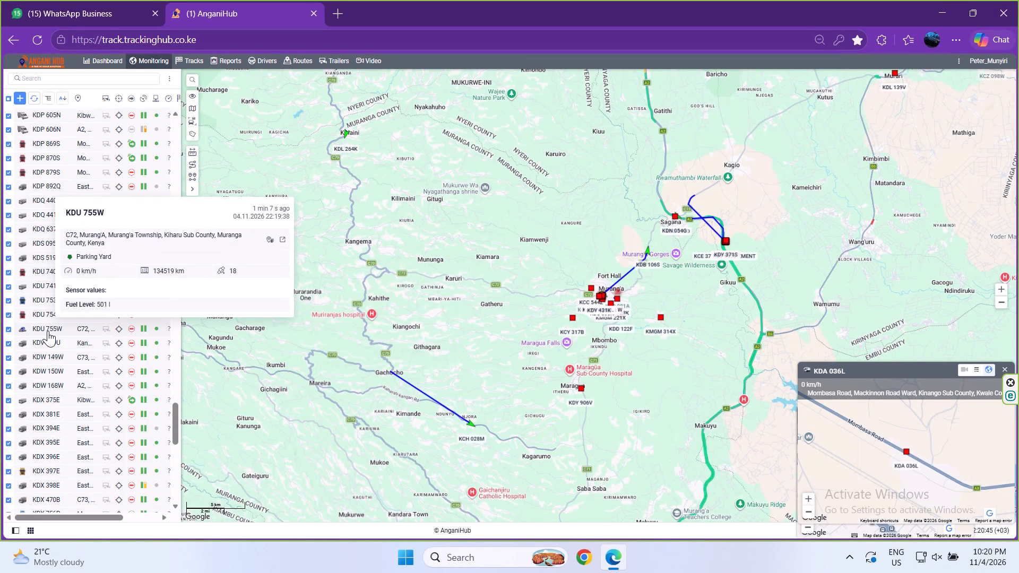
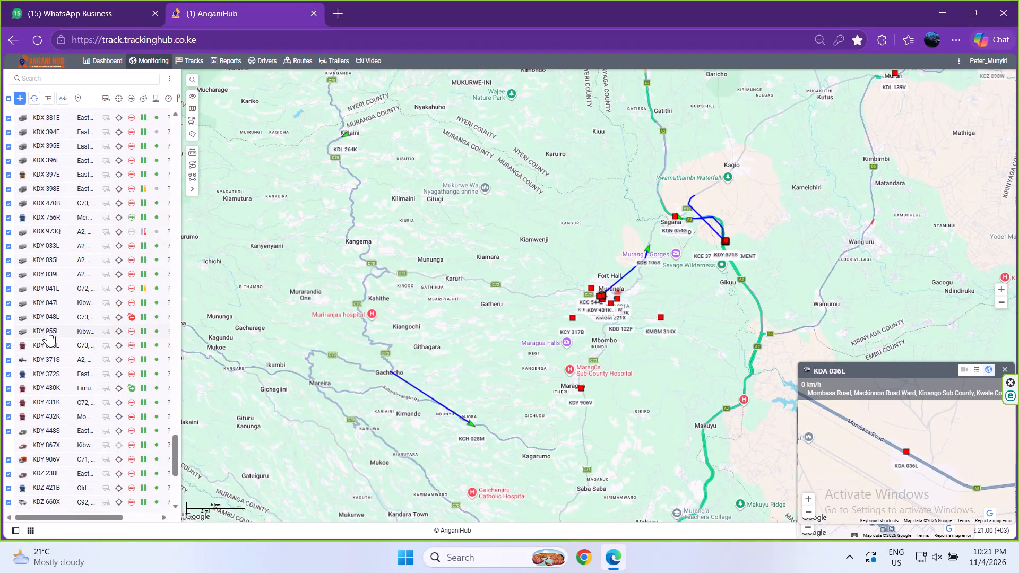
pyautogui.keyDown('ctrl'); pyautogui.click(47, 387); pyautogui.keyUp('ctrl')
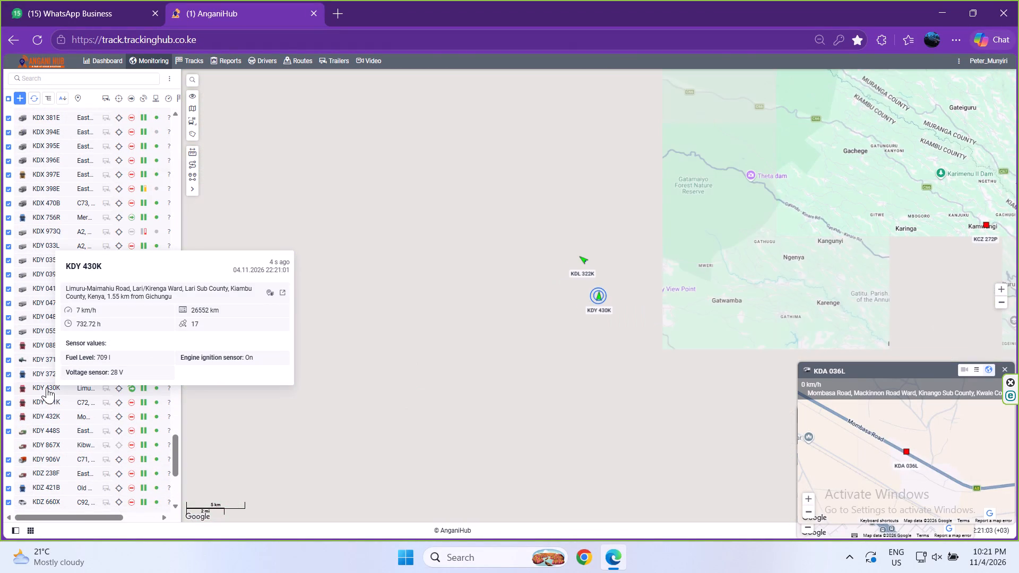
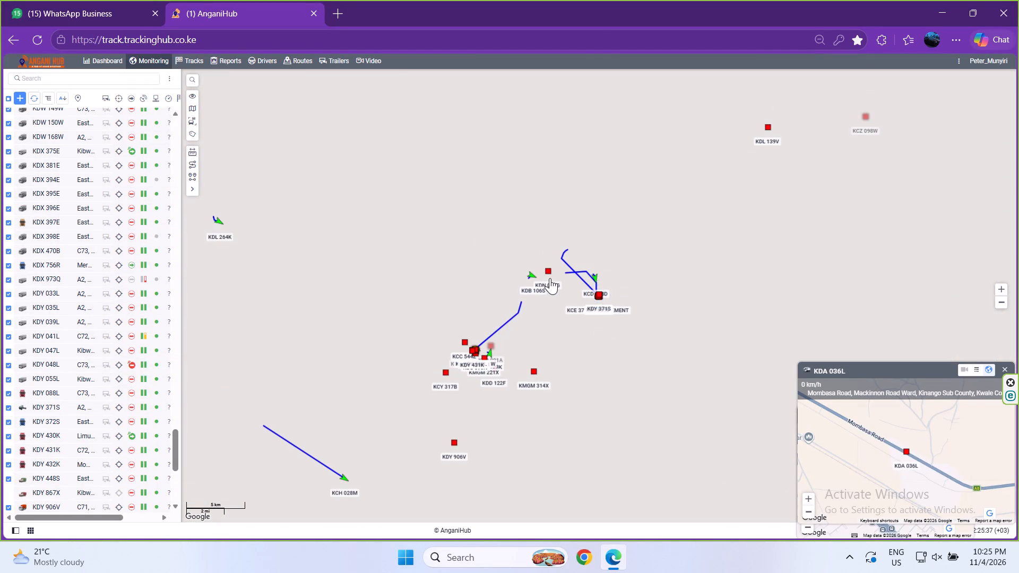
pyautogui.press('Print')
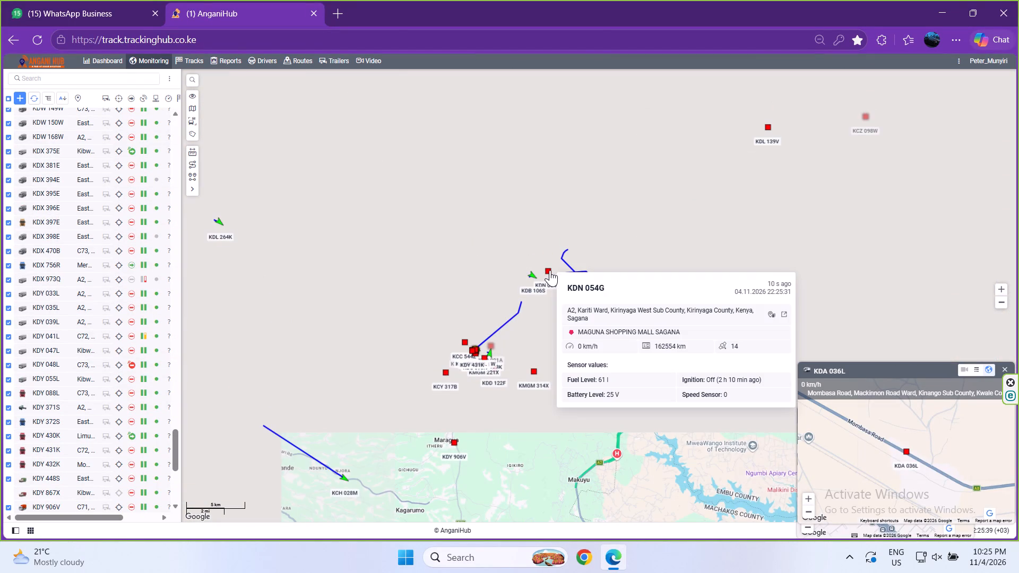
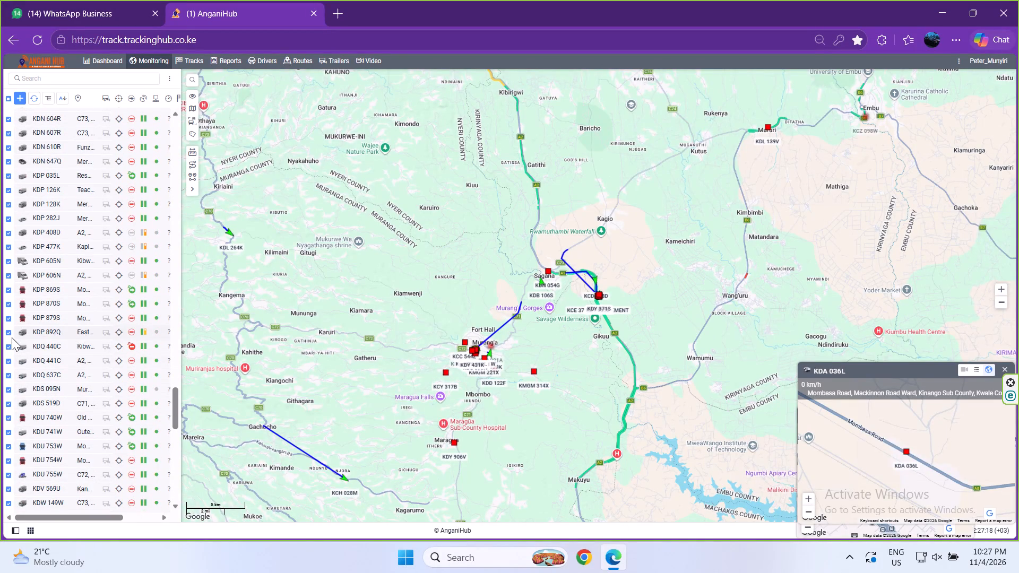
pyautogui.keyDown('ctrl'); pyautogui.scroll(2, 52, 189); pyautogui.keyUp('ctrl')
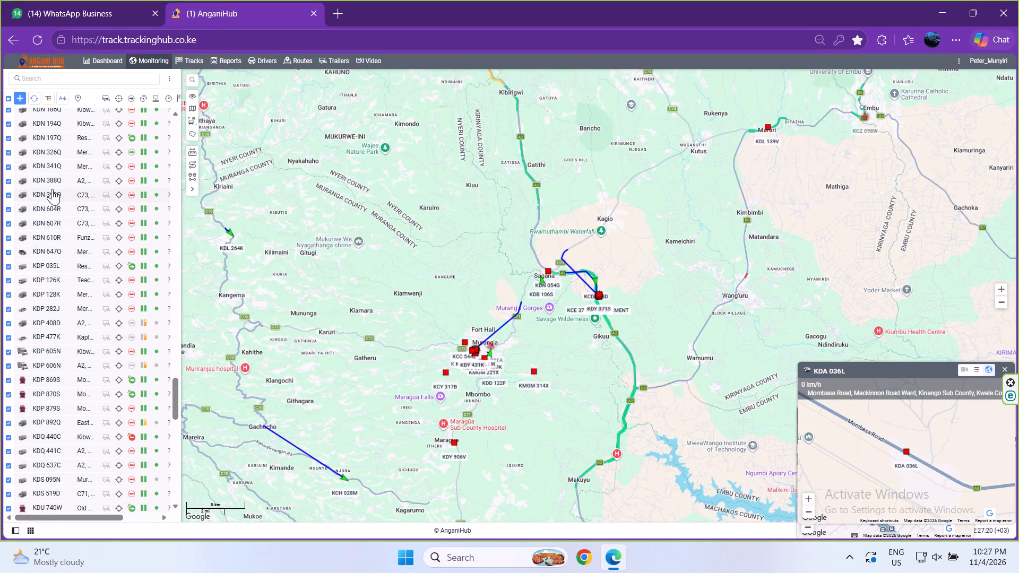
pyautogui.keyDown('ctrl'); pyautogui.scroll(1, 52, 189); pyautogui.keyUp('ctrl')
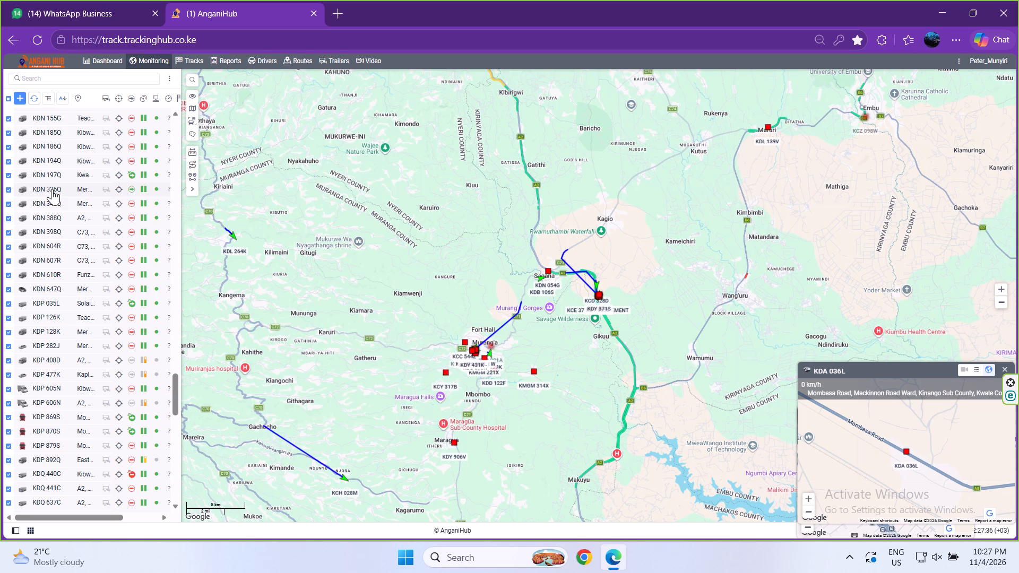
pyautogui.keyDown('ctrl'); pyautogui.scroll(1, 52, 189); pyautogui.keyUp('ctrl')
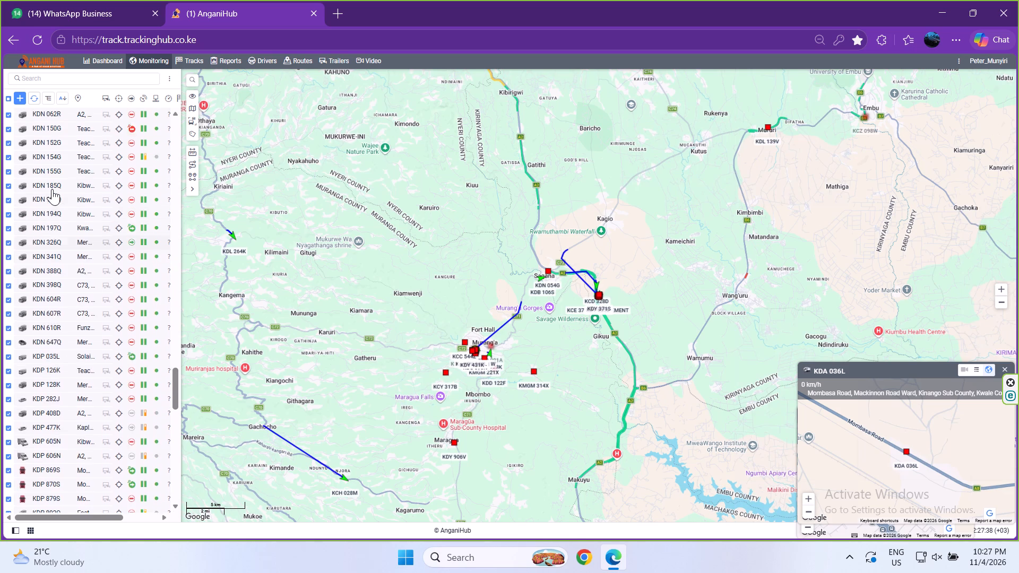
pyautogui.keyDown('ctrl'); pyautogui.scroll(3, 52, 189); pyautogui.keyUp('ctrl')
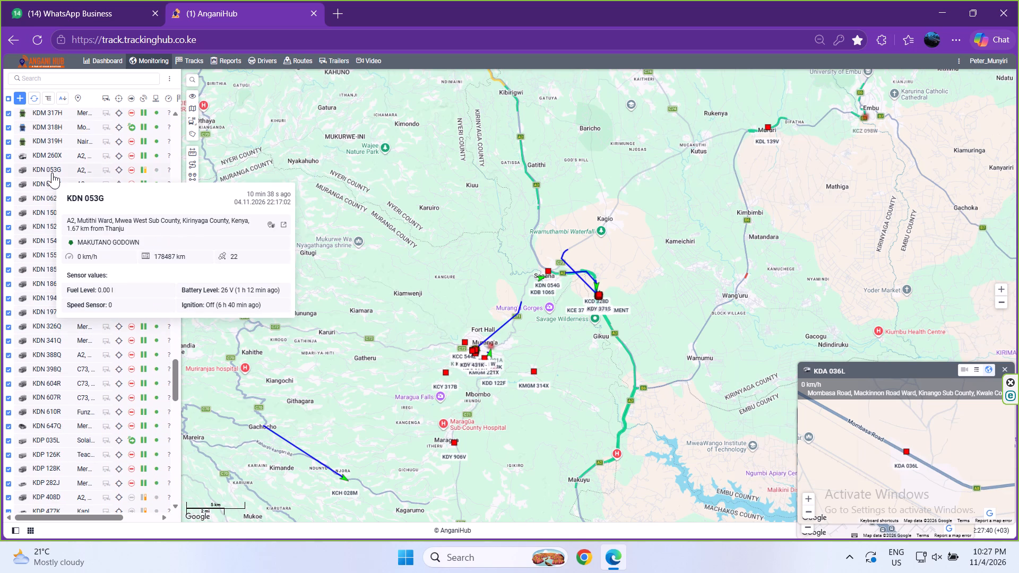
pyautogui.keyDown('ctrl'); pyautogui.click(52, 172); pyautogui.keyUp('ctrl')
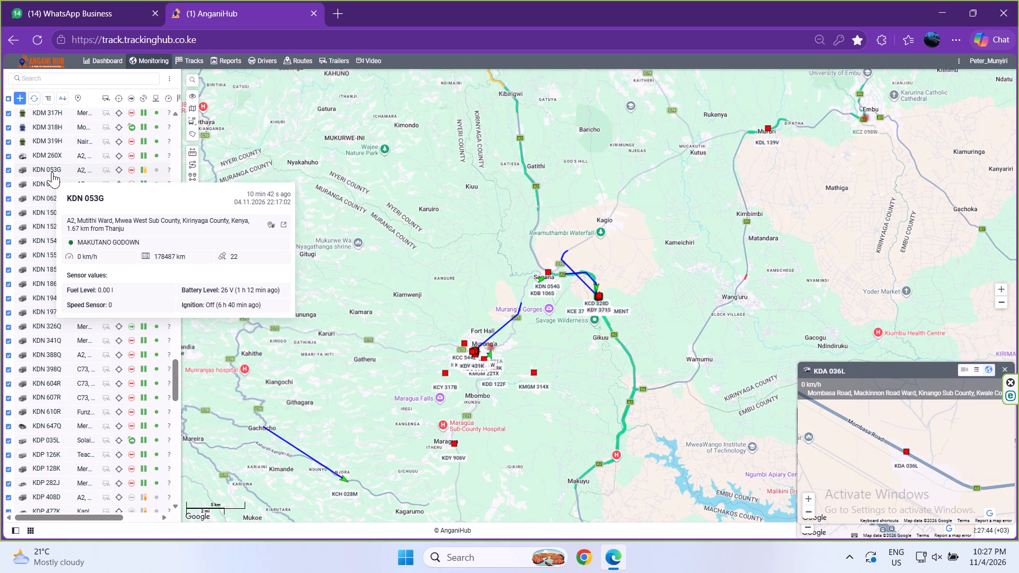
pyautogui.keyDown('ctrl'); pyautogui.scroll(2, 52, 172); pyautogui.keyUp('ctrl')
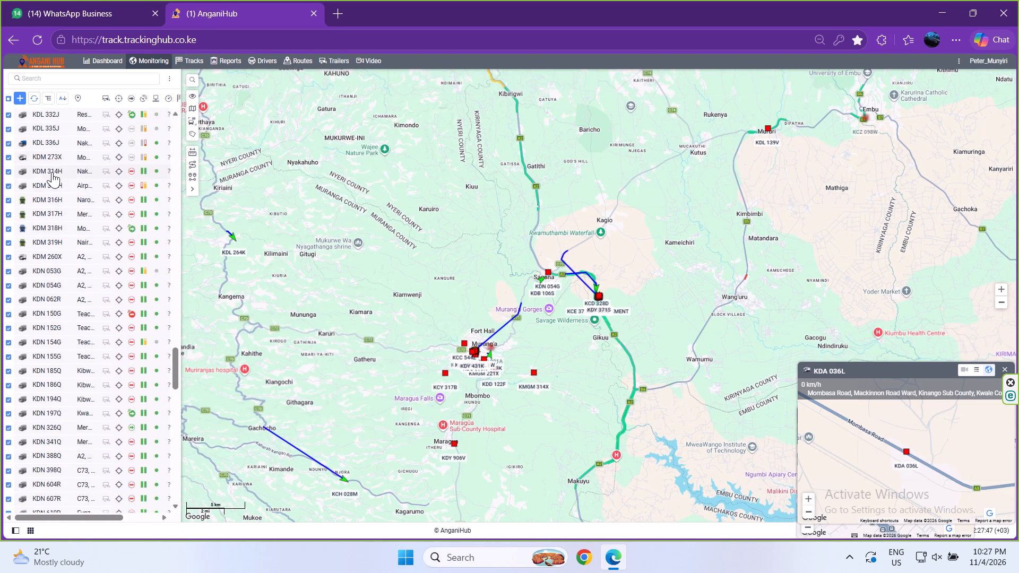
pyautogui.keyDown('ctrl'); pyautogui.scroll(3, 52, 172); pyautogui.keyUp('ctrl')
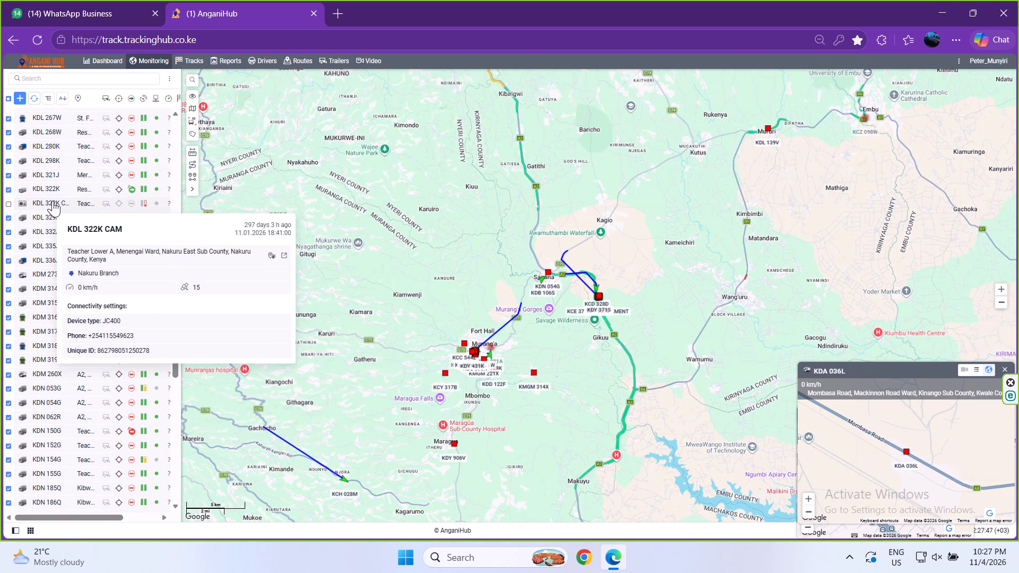
pyautogui.keyDown('ctrl'); pyautogui.click(53, 189); pyautogui.keyUp('ctrl')
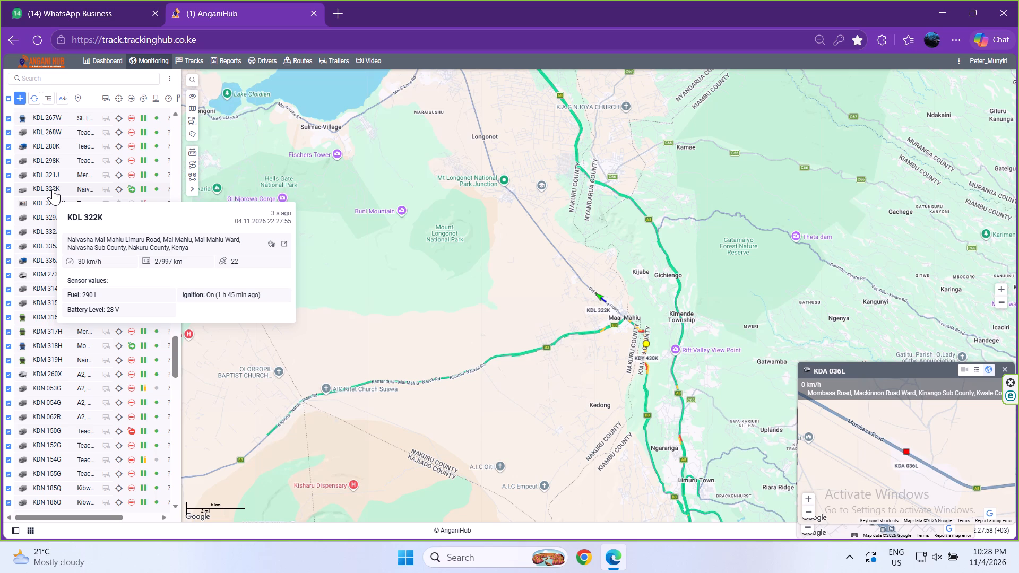
pyautogui.press('Print')
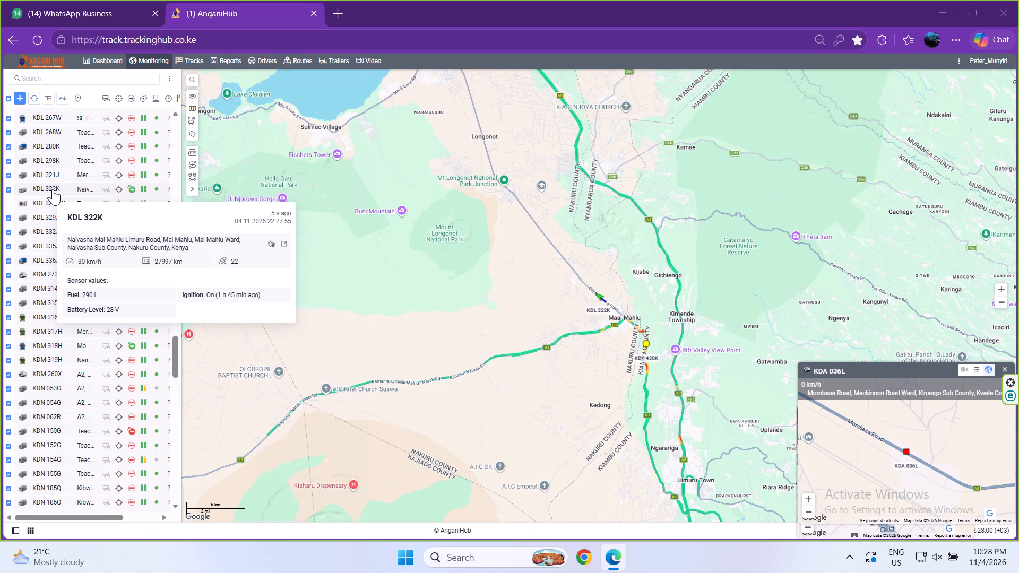
pyautogui.keyDown('ctrl'); pyautogui.click(53, 189); pyautogui.keyUp('ctrl')
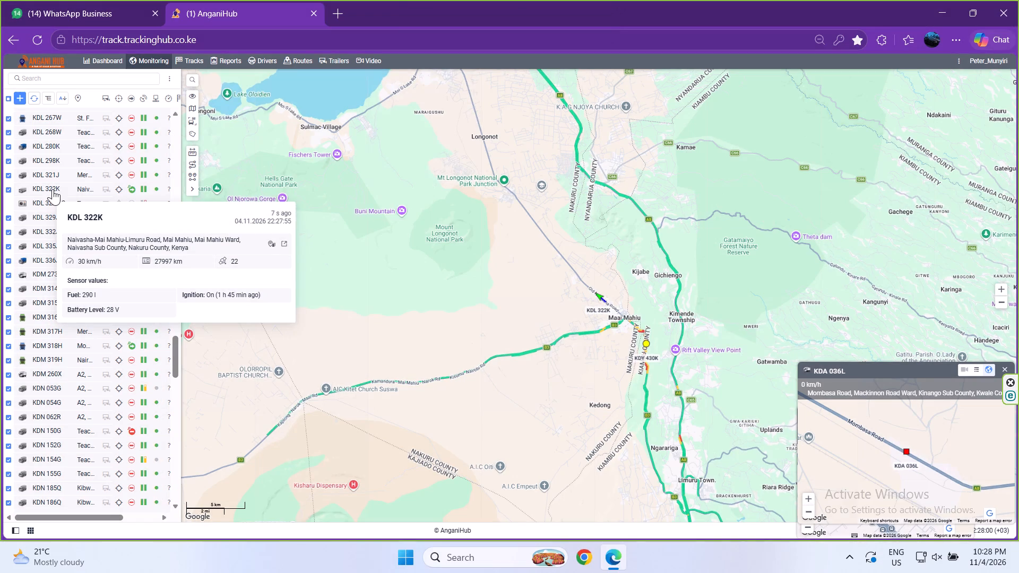
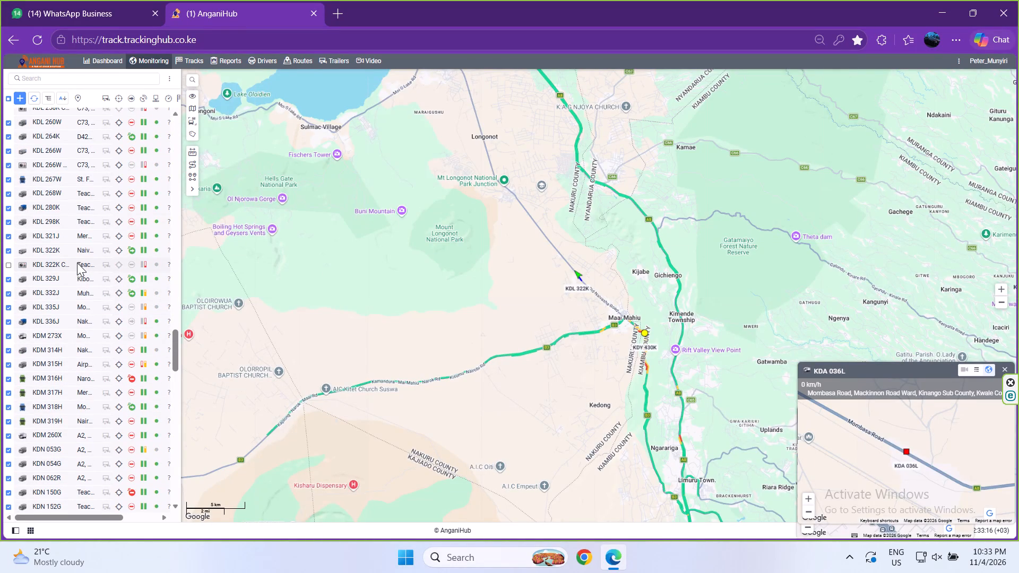
pyautogui.keyDown('ctrl'); pyautogui.click(55, 184); pyautogui.keyUp('ctrl')
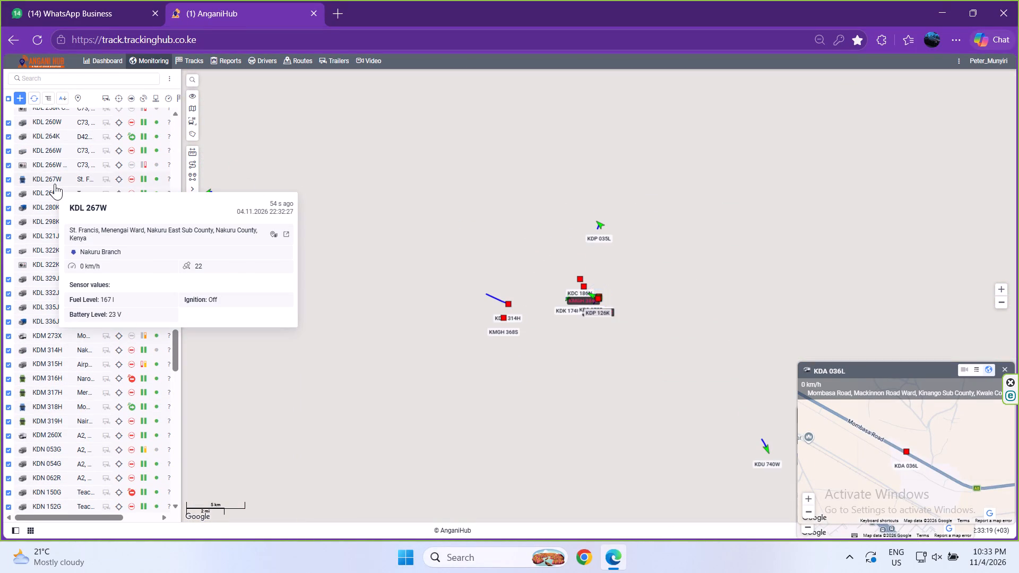
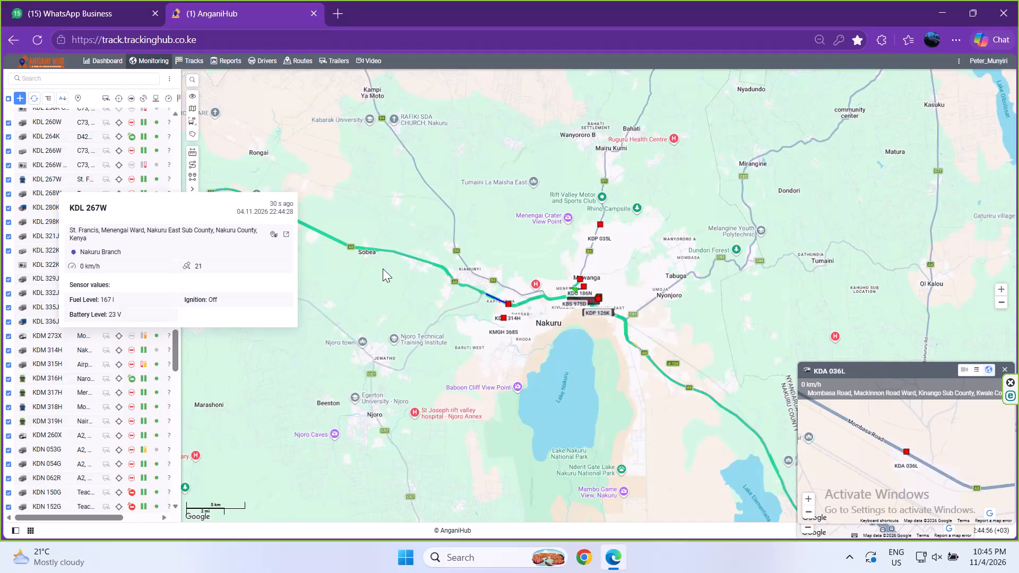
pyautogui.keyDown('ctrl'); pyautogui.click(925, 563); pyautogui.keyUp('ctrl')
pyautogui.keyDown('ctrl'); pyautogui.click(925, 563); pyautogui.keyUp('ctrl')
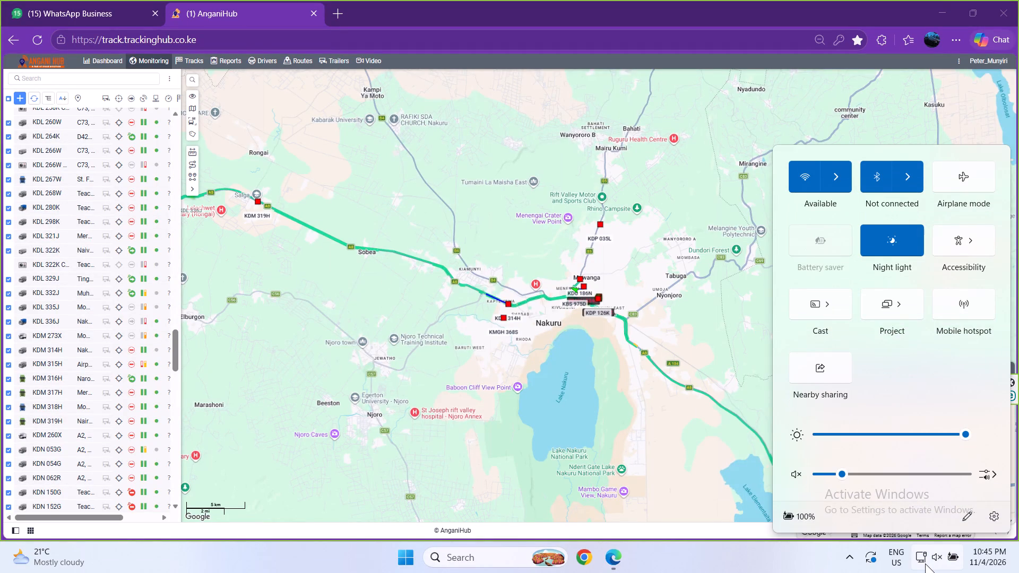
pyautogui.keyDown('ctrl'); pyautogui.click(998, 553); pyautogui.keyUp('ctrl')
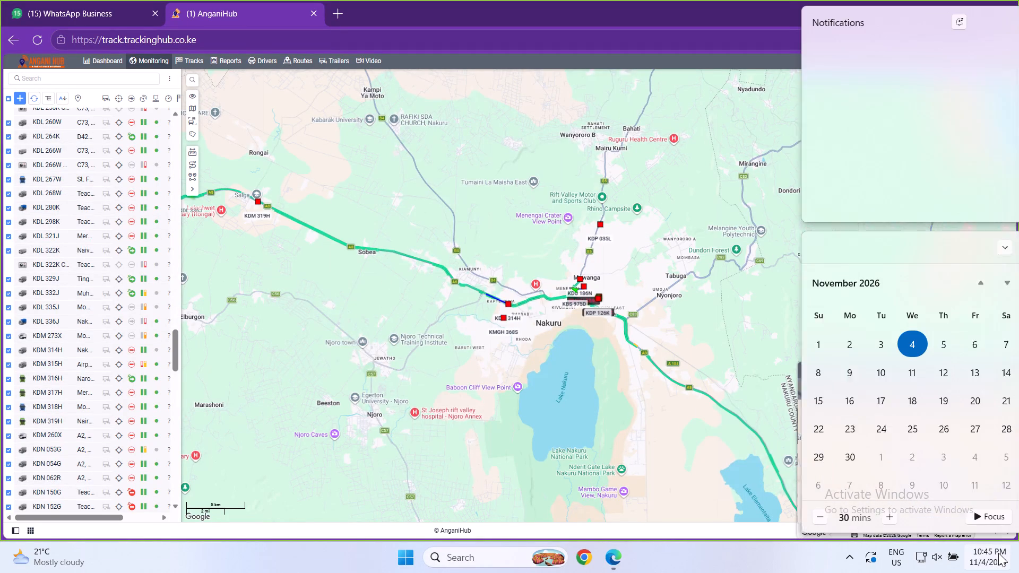
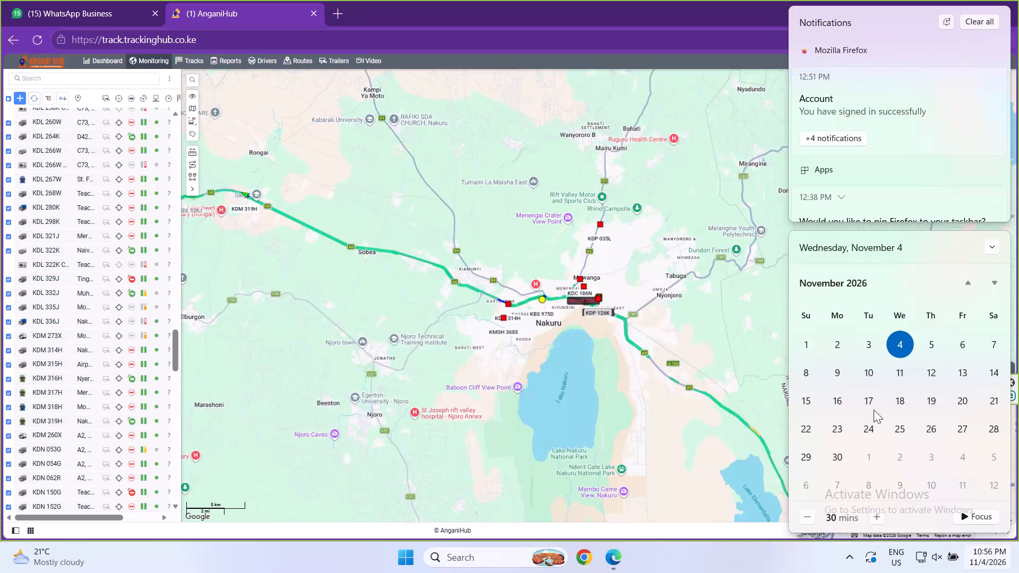
# Dismiss the notifications and calendar flyout covering the fleet tracking map.
pyautogui.keyDown('ctrl'); pyautogui.click(637, 180); pyautogui.keyUp('ctrl')
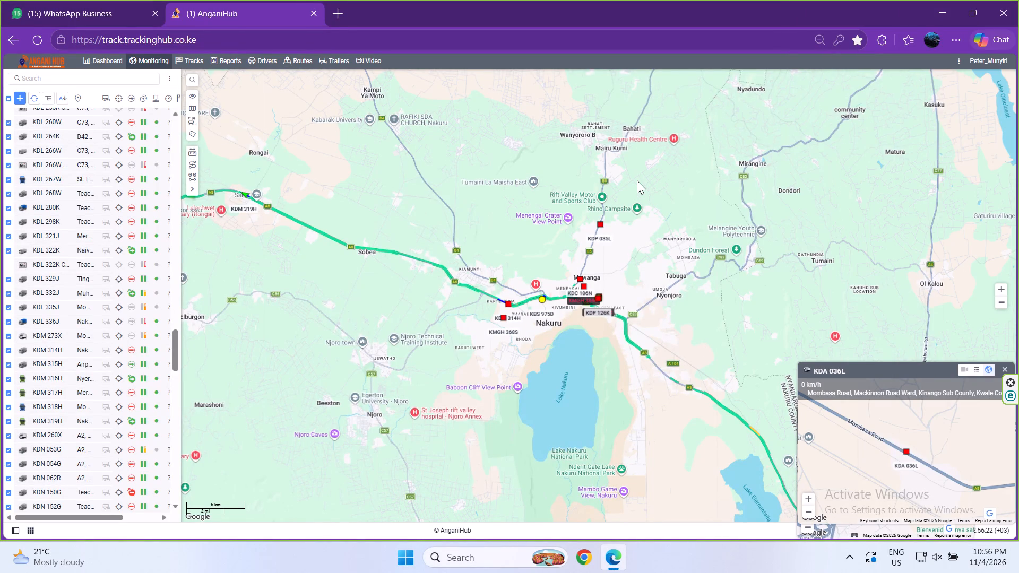
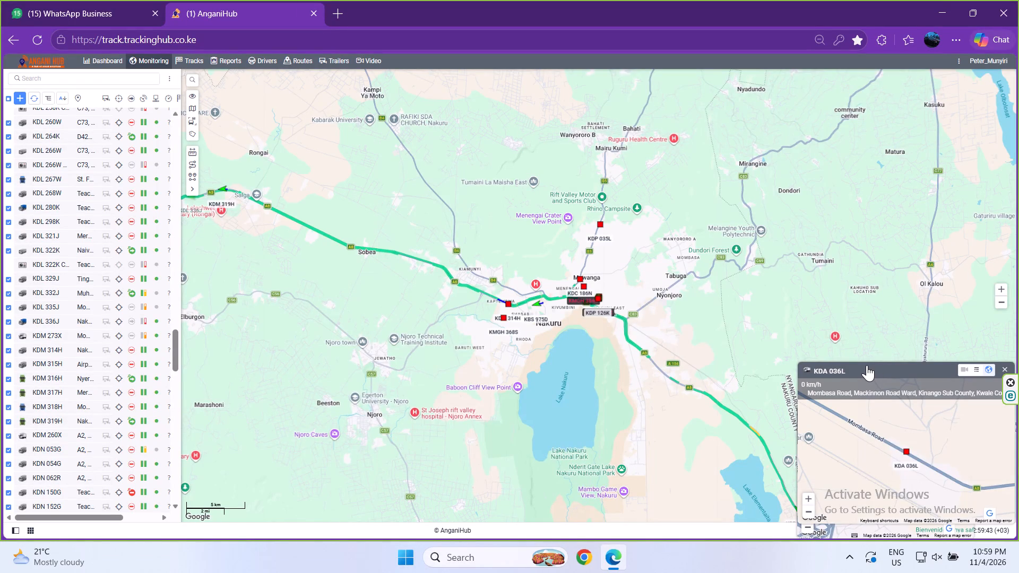
pyautogui.keyDown('ctrl'); pyautogui.moveTo(877, 367); pyautogui.dragTo(875, 367); pyautogui.keyUp('ctrl')
pyautogui.keyDown('ctrl'); pyautogui.moveTo(875, 367); pyautogui.dragTo(775, 378); pyautogui.keyUp('ctrl')
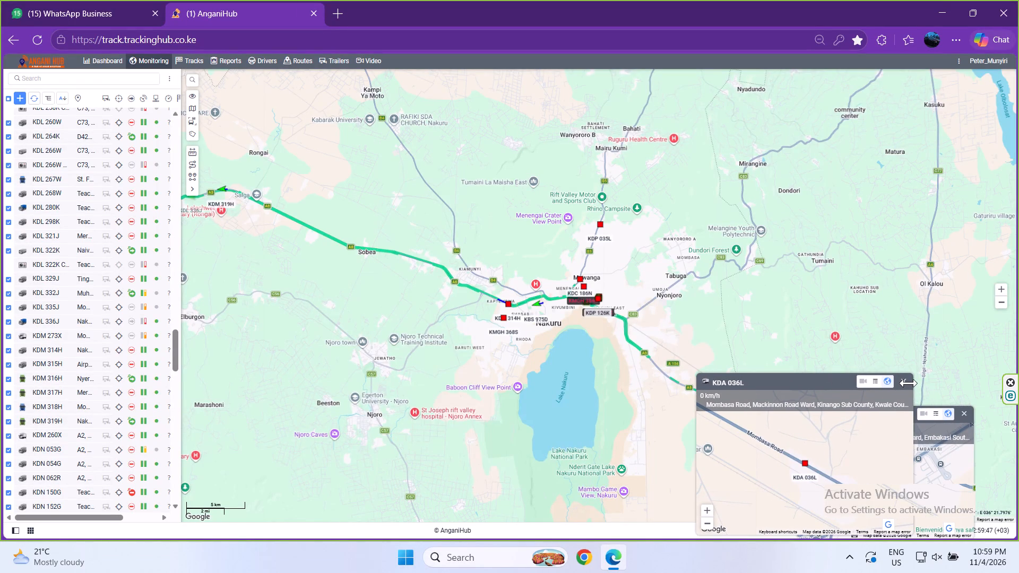
pyautogui.keyDown('ctrl'); pyautogui.click(904, 381); pyautogui.keyUp('ctrl')
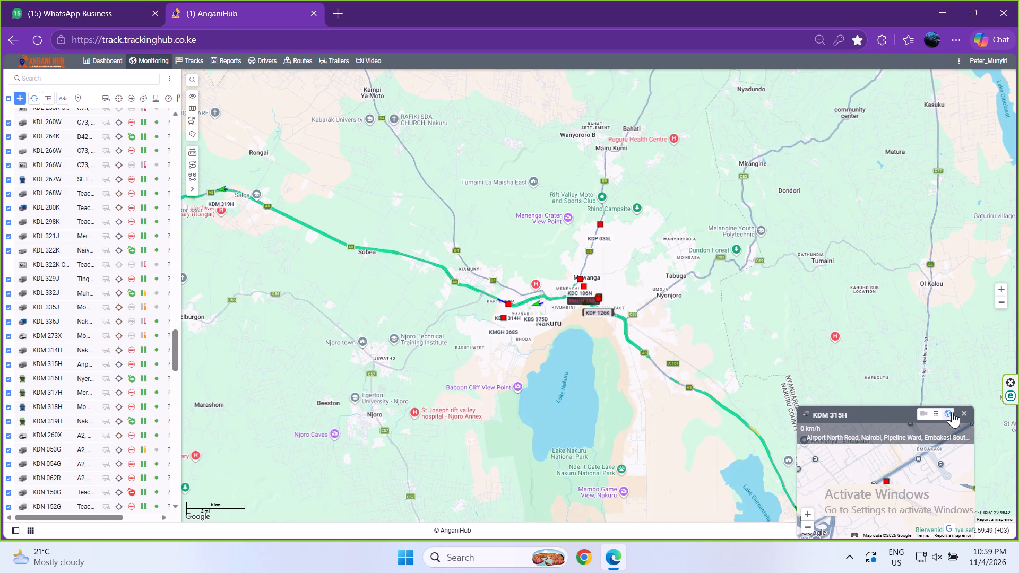
pyautogui.keyDown('ctrl'); pyautogui.click(960, 413); pyautogui.keyUp('ctrl')
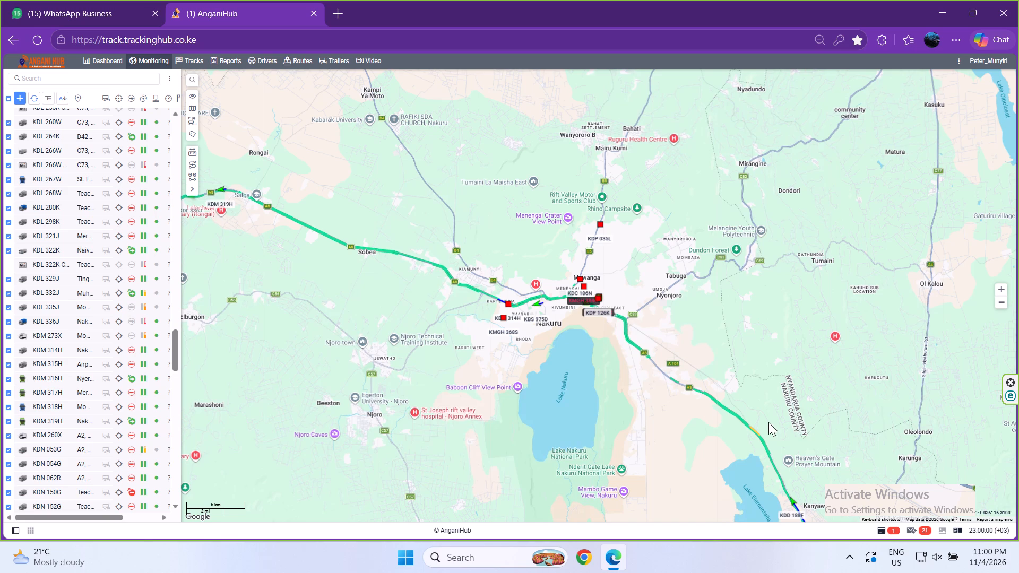
# Examine vehicle positions on the fleet map around Nakuru, west toward Londiani and Kericho, and southeast toward Naivasha and Nairobi.
pyautogui.keyDown('ctrl'); pyautogui.moveTo(574, 369); pyautogui.dragTo(718, 310); pyautogui.keyUp('ctrl')
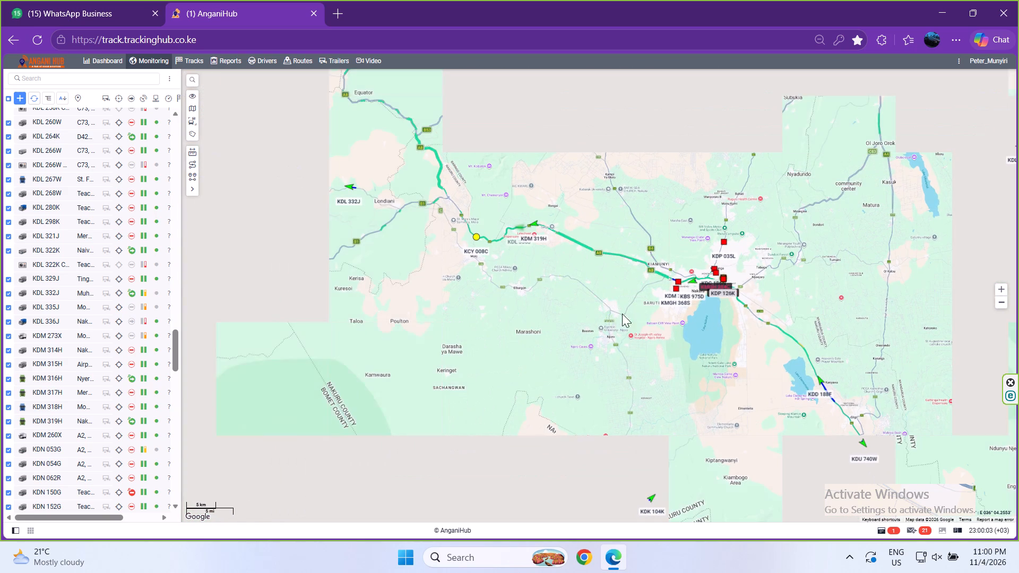
pyautogui.keyDown('ctrl'); pyautogui.moveTo(573, 308); pyautogui.dragTo(718, 245); pyautogui.keyUp('ctrl')
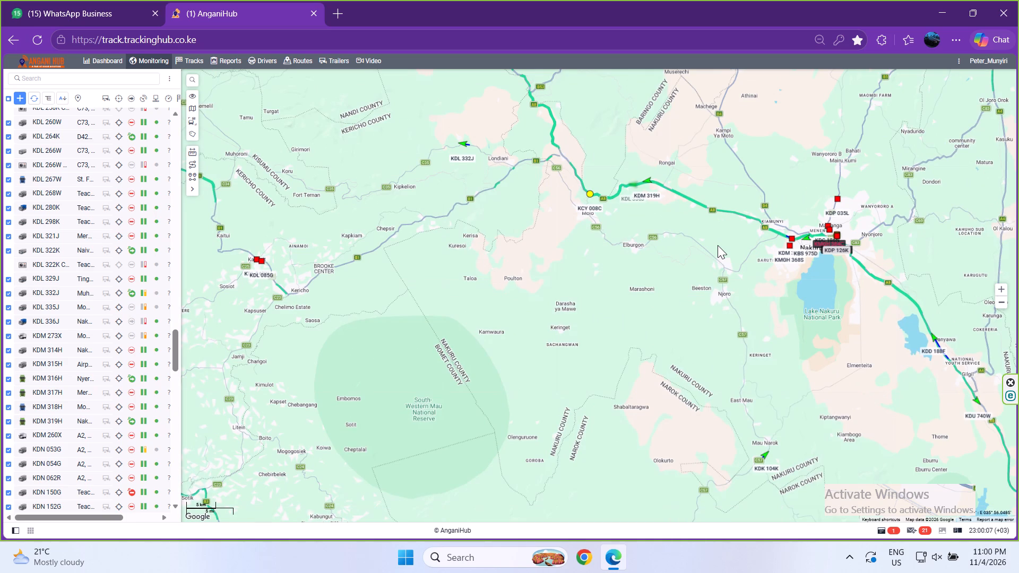
pyautogui.keyDown('ctrl'); pyautogui.moveTo(753, 72); pyautogui.dragTo(557, 231); pyautogui.keyUp('ctrl')
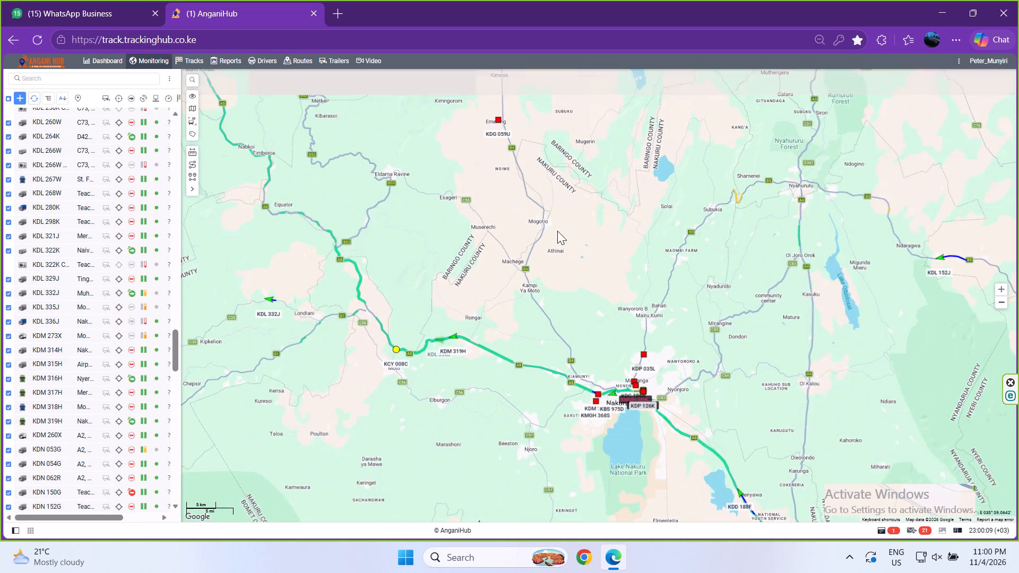
pyautogui.keyDown('ctrl'); pyautogui.scroll(-1, 706, 307); pyautogui.keyUp('ctrl')
pyautogui.keyDown('ctrl'); pyautogui.moveTo(750, 462); pyautogui.dragTo(667, 352); pyautogui.keyUp('ctrl')
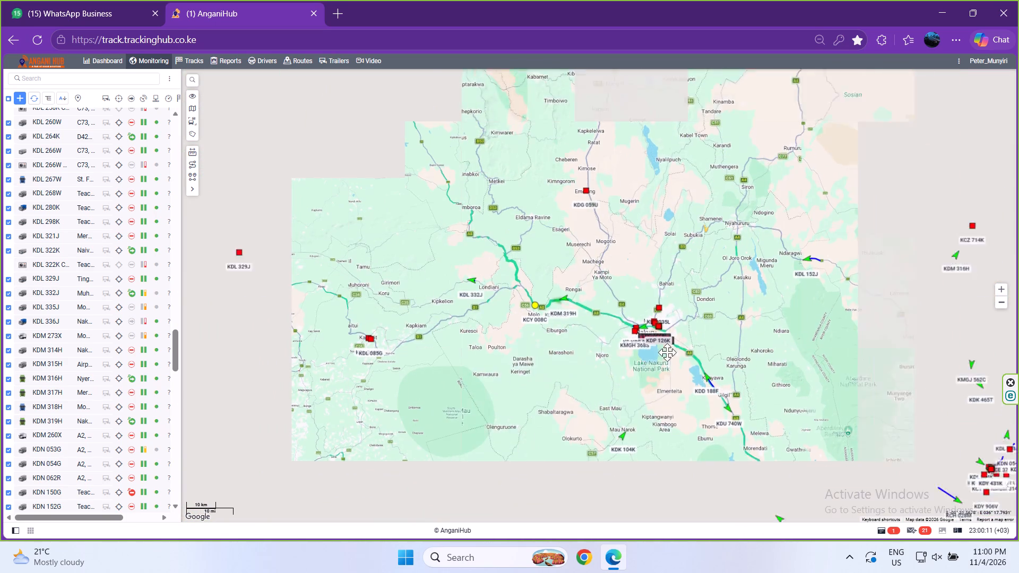
pyautogui.keyDown('ctrl'); pyautogui.moveTo(667, 352); pyautogui.dragTo(636, 309); pyautogui.keyUp('ctrl')
pyautogui.keyDown('ctrl'); pyautogui.moveTo(626, 432); pyautogui.dragTo(555, 312); pyautogui.keyUp('ctrl')
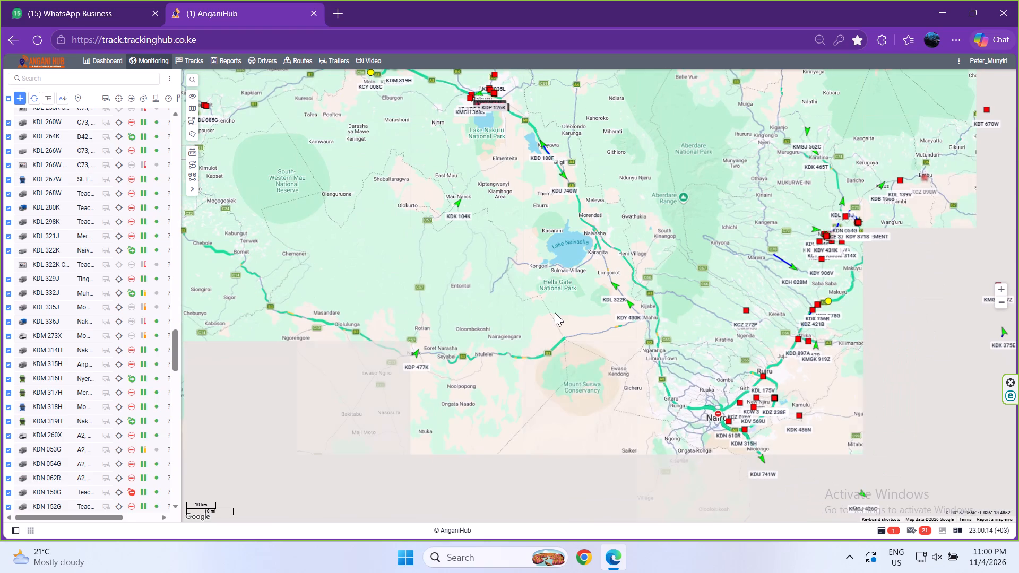
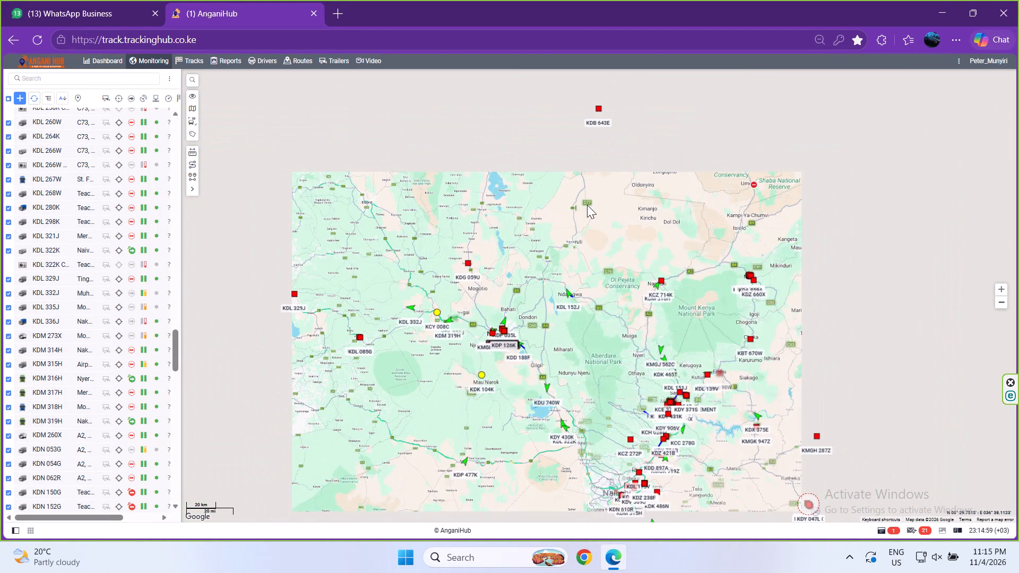
pyautogui.keyDown('ctrl'); pyautogui.moveTo(587, 205); pyautogui.dragTo(544, 359); pyautogui.keyUp('ctrl')
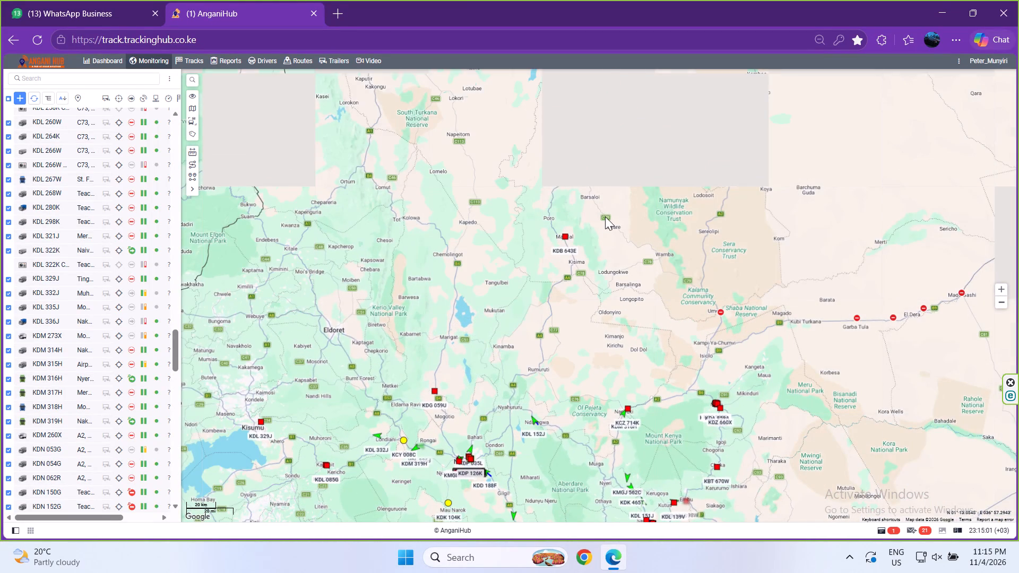
pyautogui.keyDown('ctrl'); pyautogui.doubleClick(555, 291); pyautogui.keyUp('ctrl')
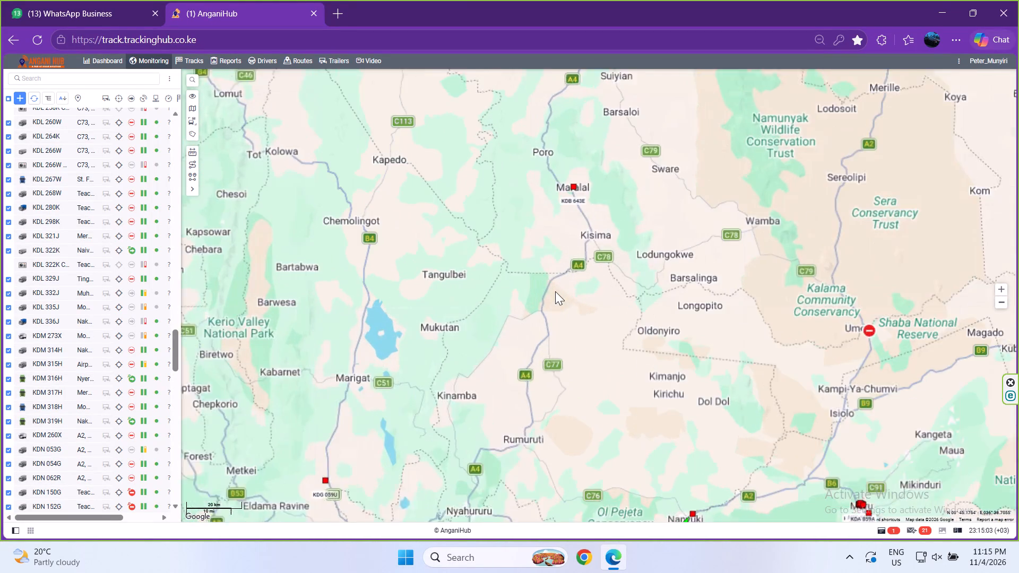
pyautogui.keyDown('ctrl'); pyautogui.moveTo(555, 291); pyautogui.dragTo(672, 201); pyautogui.keyUp('ctrl')
pyautogui.keyDown('ctrl'); pyautogui.moveTo(563, 397); pyautogui.dragTo(650, 285); pyautogui.keyUp('ctrl')
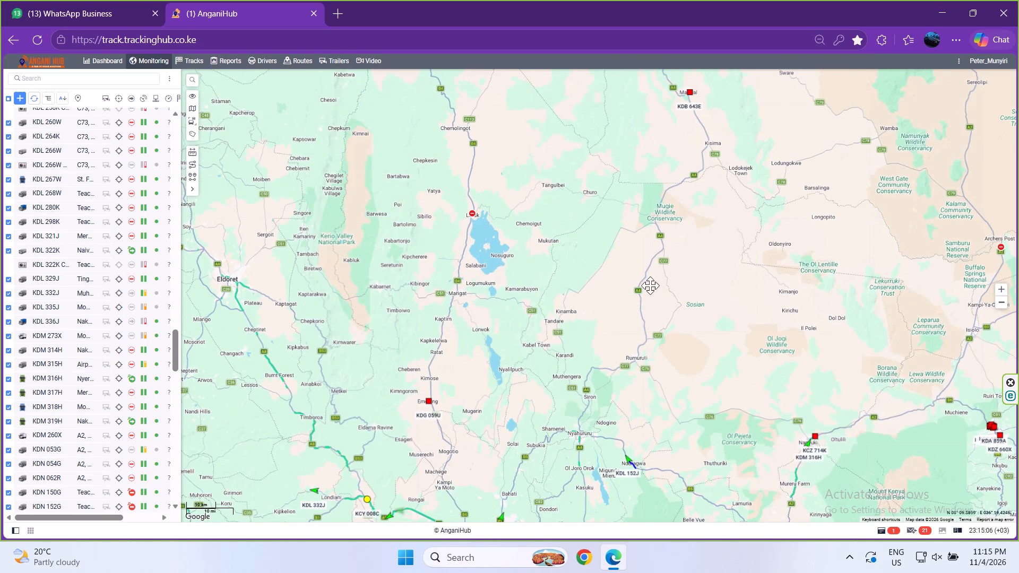
pyautogui.keyDown('ctrl'); pyautogui.moveTo(650, 285); pyautogui.dragTo(706, 219); pyautogui.keyUp('ctrl')
pyautogui.keyDown('ctrl'); pyautogui.moveTo(714, 379); pyautogui.dragTo(705, 207); pyautogui.keyUp('ctrl')
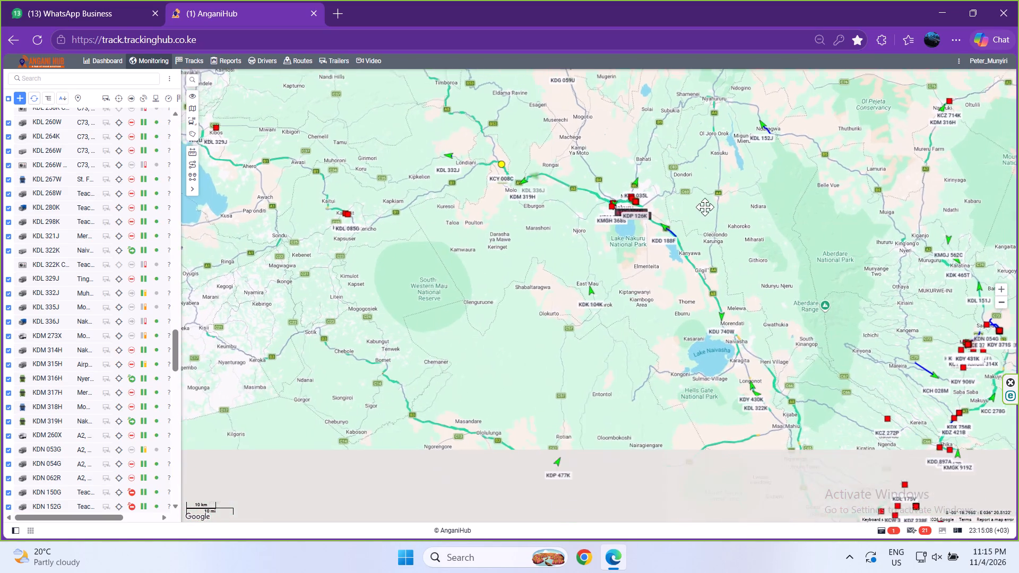
pyautogui.keyDown('ctrl'); pyautogui.moveTo(705, 207); pyautogui.dragTo(696, 203); pyautogui.keyUp('ctrl')
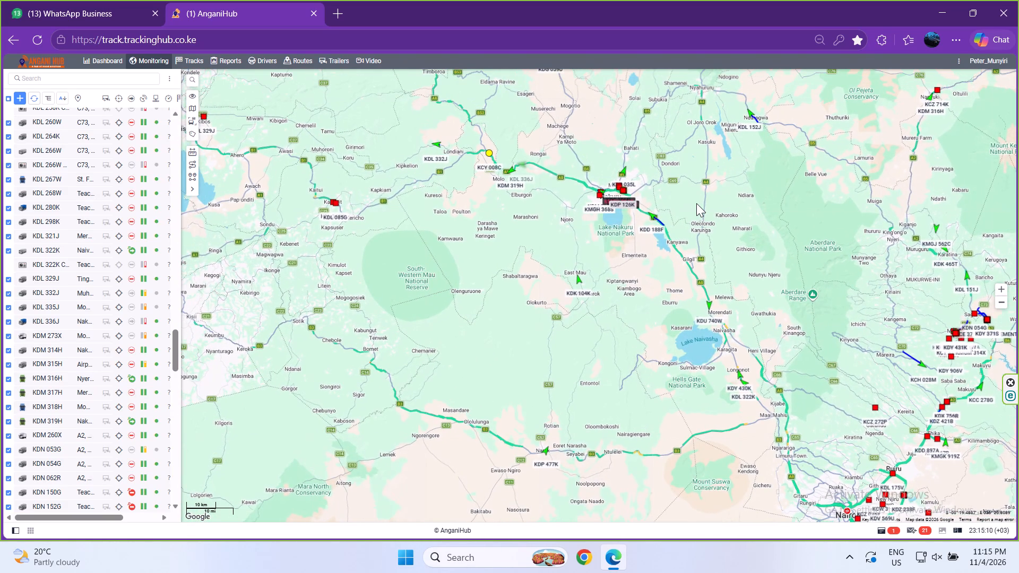
pyautogui.keyDown('ctrl'); pyautogui.click(584, 243); pyautogui.keyUp('ctrl')
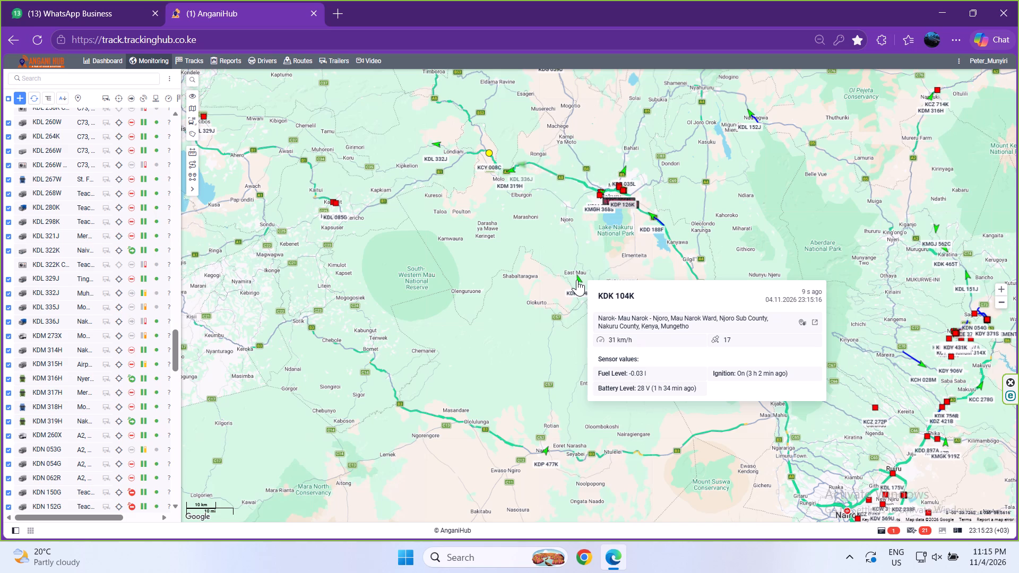
pyautogui.keyDown('ctrl'); pyautogui.click(808, 230); pyautogui.keyUp('ctrl')
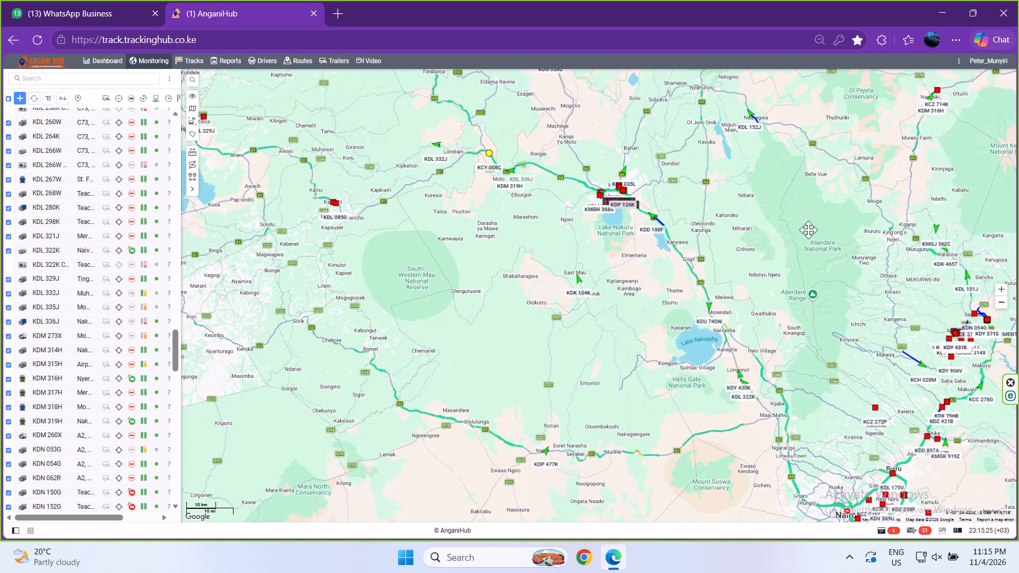
pyautogui.keyDown('ctrl'); pyautogui.moveTo(808, 230); pyautogui.dragTo(661, 342); pyautogui.keyUp('ctrl')
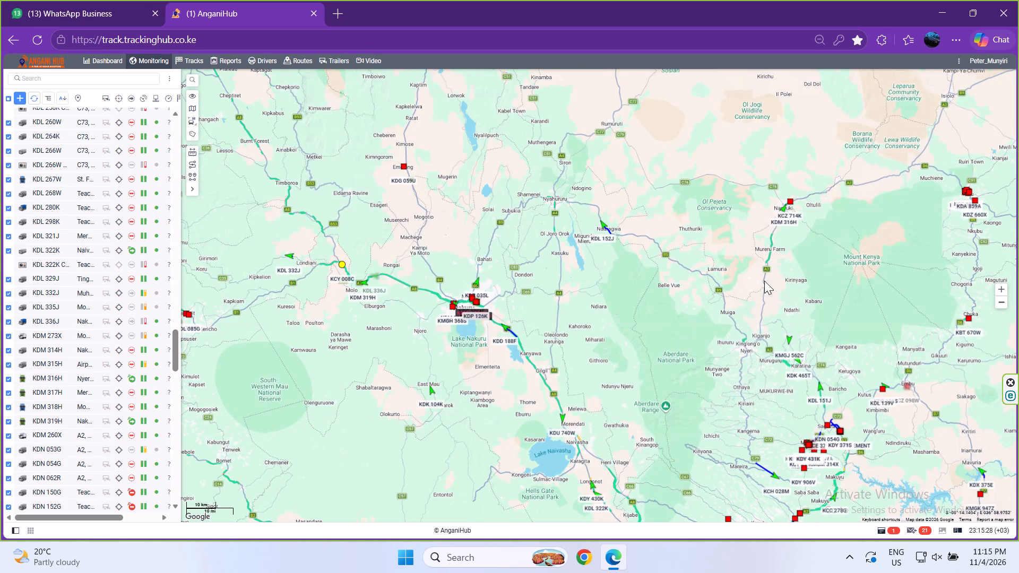
pyautogui.keyDown('ctrl'); pyautogui.moveTo(812, 249); pyautogui.dragTo(718, 334); pyautogui.keyUp('ctrl')
pyautogui.keyDown('ctrl'); pyautogui.moveTo(844, 342); pyautogui.dragTo(659, 401); pyautogui.keyUp('ctrl')
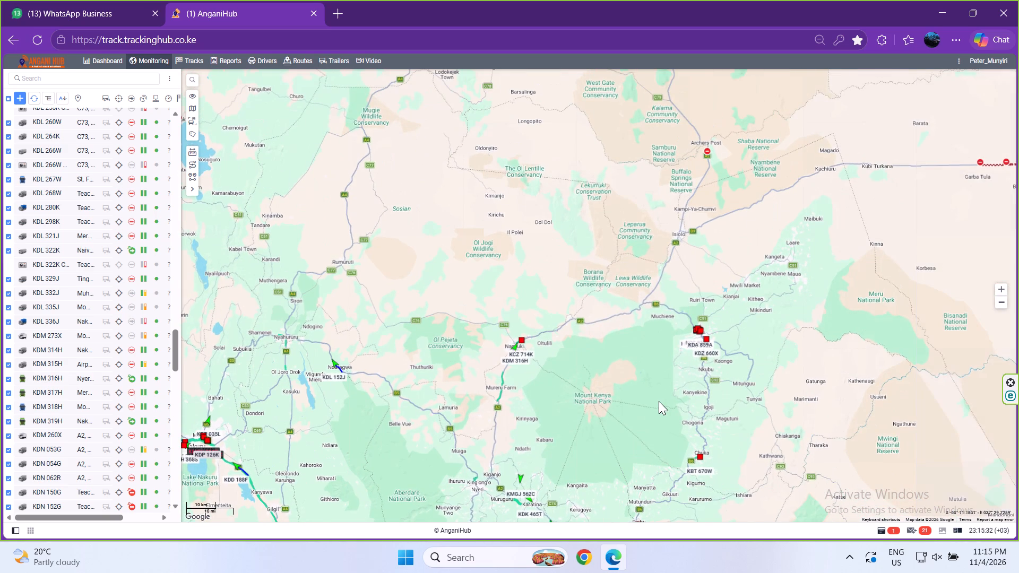
pyautogui.keyDown('ctrl'); pyautogui.doubleClick(765, 341); pyautogui.keyUp('ctrl')
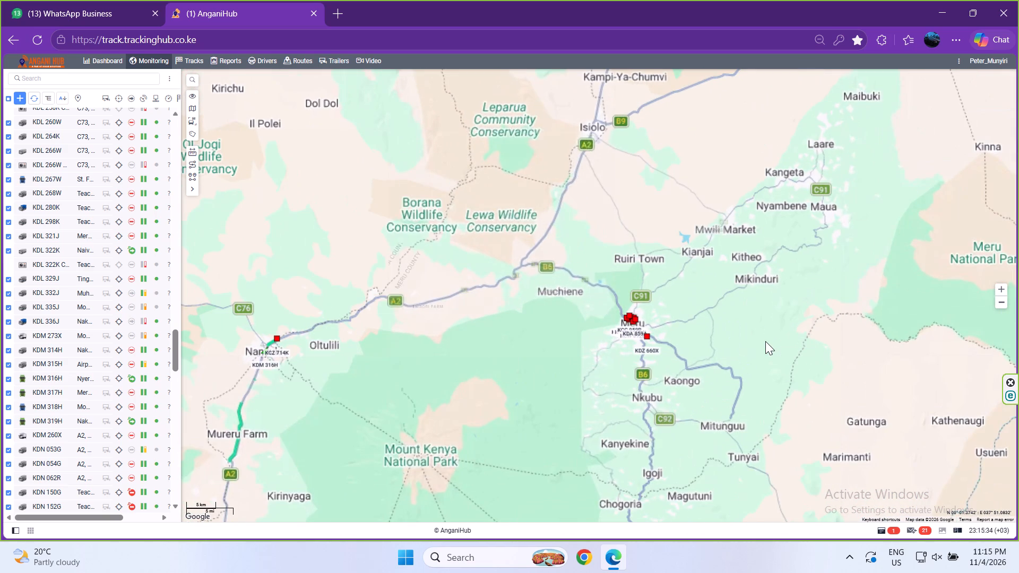
pyautogui.keyDown('ctrl'); pyautogui.moveTo(600, 400); pyautogui.dragTo(749, 257); pyautogui.keyUp('ctrl')
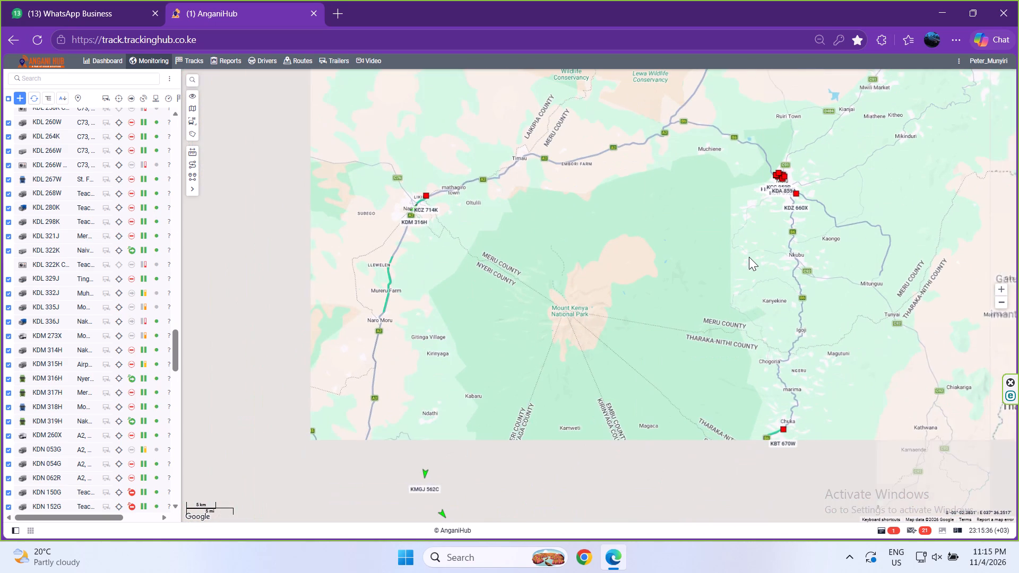
pyautogui.keyDown('ctrl'); pyautogui.moveTo(749, 257); pyautogui.dragTo(838, 159); pyautogui.keyUp('ctrl')
pyautogui.keyDown('ctrl'); pyautogui.moveTo(698, 403); pyautogui.dragTo(834, 283); pyautogui.keyUp('ctrl')
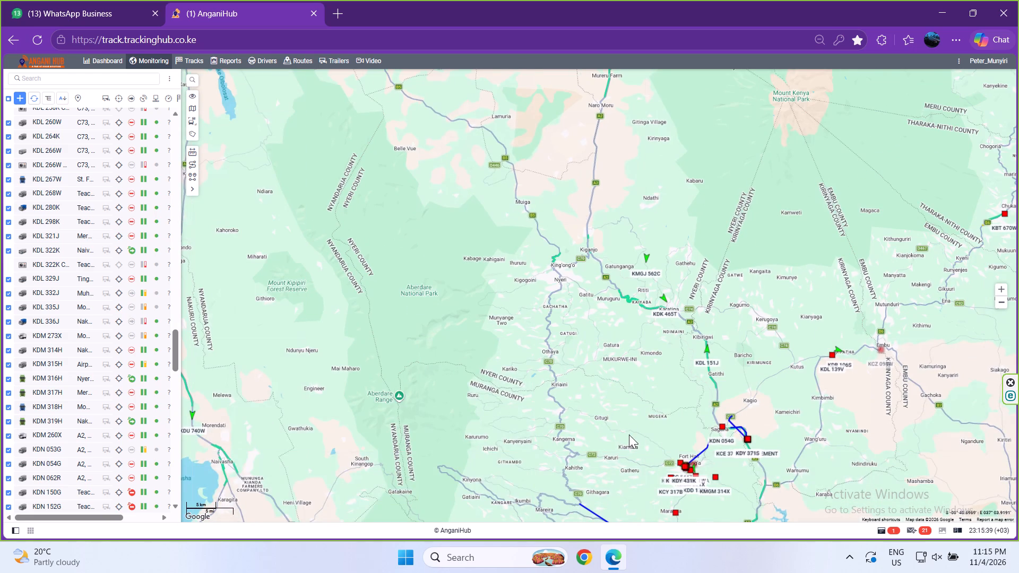
pyautogui.keyDown('ctrl'); pyautogui.moveTo(629, 435); pyautogui.dragTo(777, 281); pyautogui.keyUp('ctrl')
pyautogui.keyDown('ctrl'); pyautogui.moveTo(750, 428); pyautogui.dragTo(697, 279); pyautogui.keyUp('ctrl')
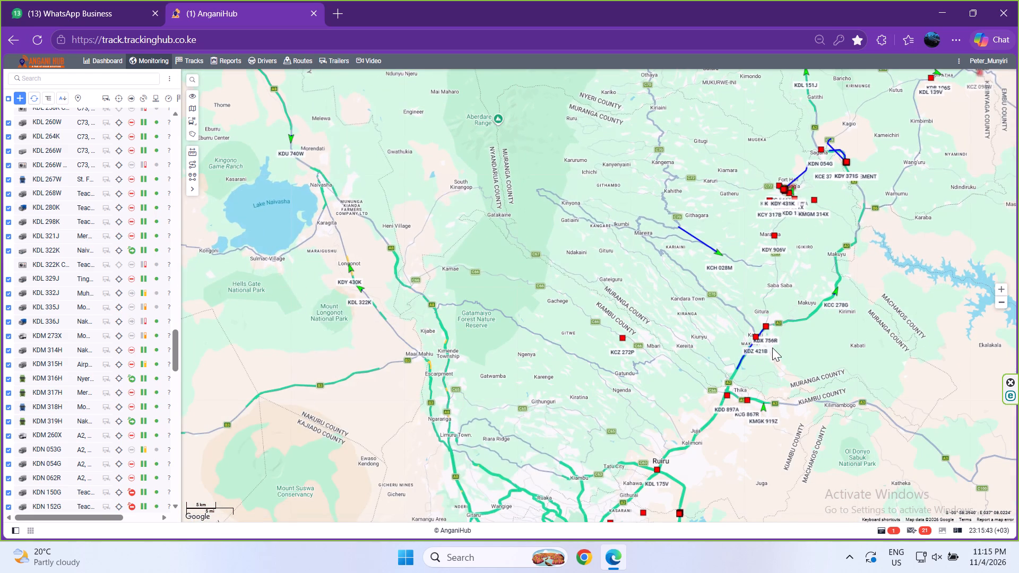
pyautogui.keyDown('ctrl'); pyautogui.doubleClick(766, 371); pyautogui.keyUp('ctrl')
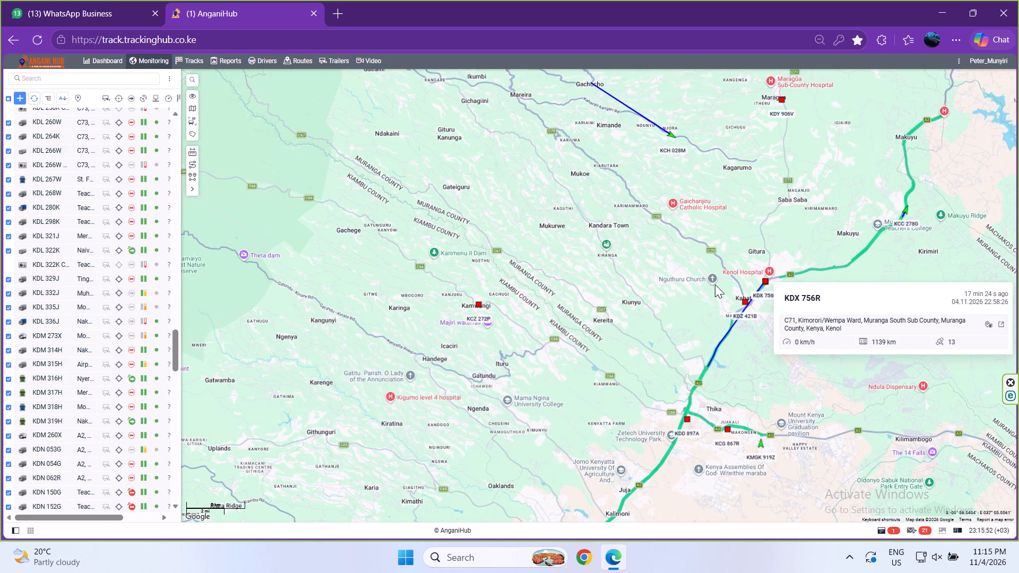
pyautogui.keyDown('ctrl'); pyautogui.scroll(1, 715, 284); pyautogui.keyUp('ctrl')
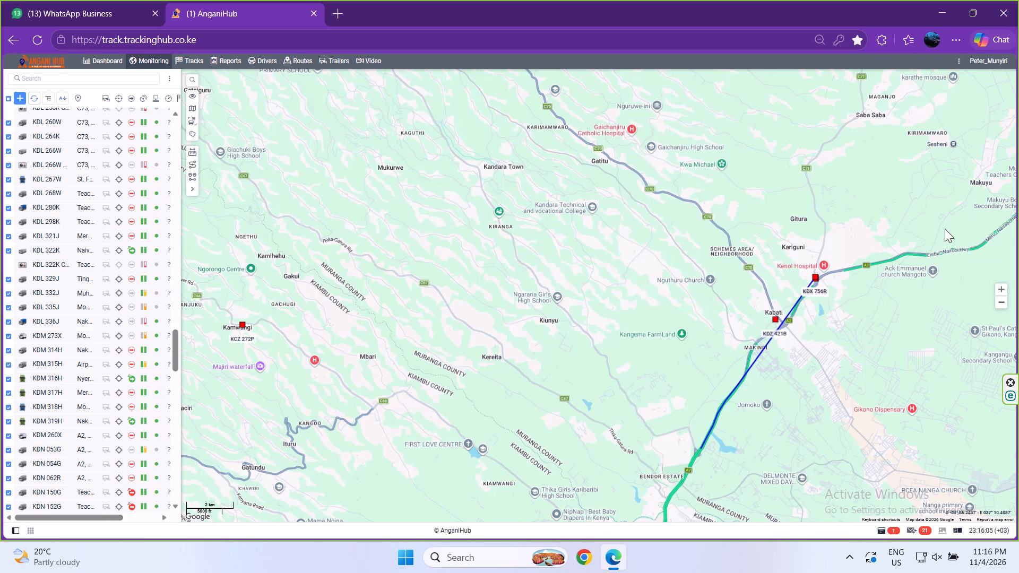
pyautogui.keyDown('ctrl'); pyautogui.moveTo(945, 229); pyautogui.dragTo(804, 433); pyautogui.keyUp('ctrl')
pyautogui.keyDown('ctrl'); pyautogui.moveTo(761, 231); pyautogui.dragTo(704, 427); pyautogui.keyUp('ctrl')
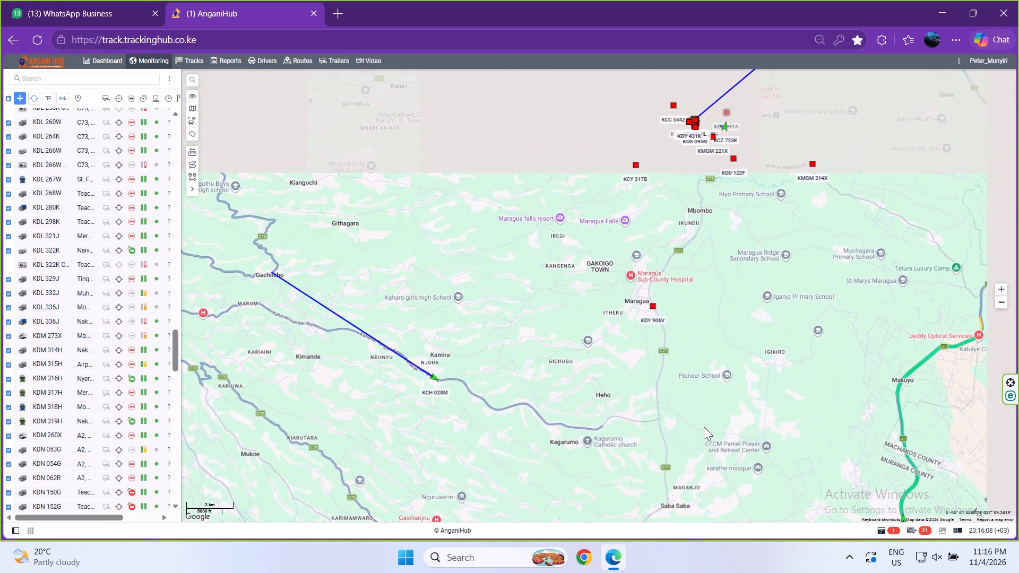
pyautogui.keyDown('ctrl'); pyautogui.moveTo(695, 219); pyautogui.dragTo(631, 402); pyautogui.keyUp('ctrl')
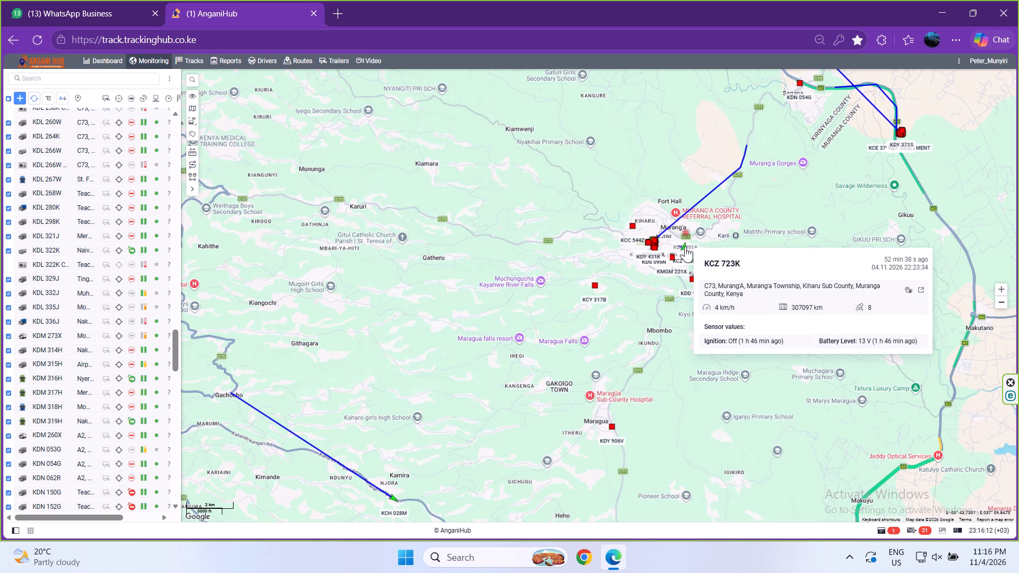
pyautogui.keyDown('ctrl'); pyautogui.moveTo(767, 115); pyautogui.dragTo(718, 220); pyautogui.keyUp('ctrl')
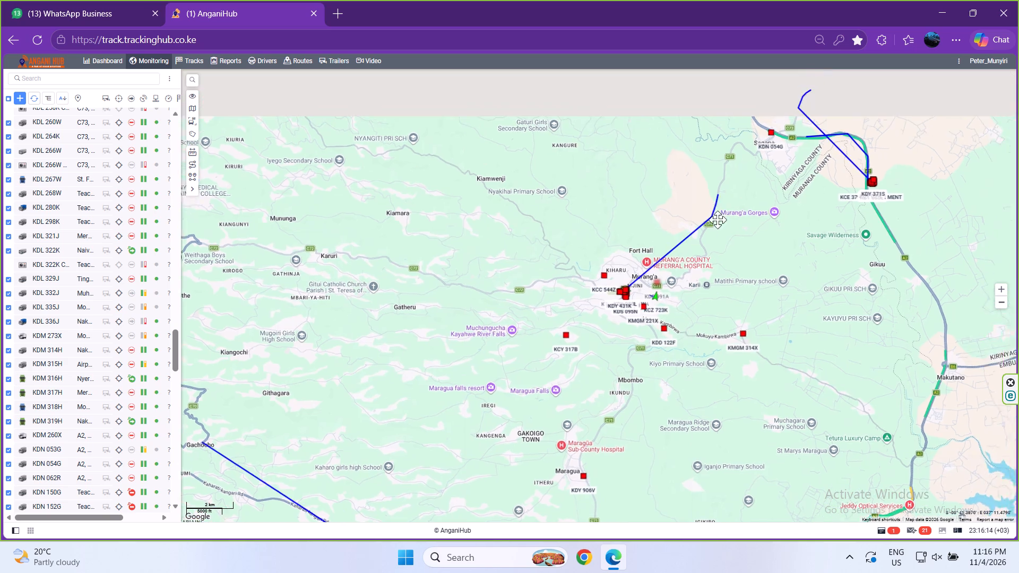
pyautogui.keyDown('ctrl'); pyautogui.moveTo(718, 220); pyautogui.dragTo(684, 319); pyautogui.keyUp('ctrl')
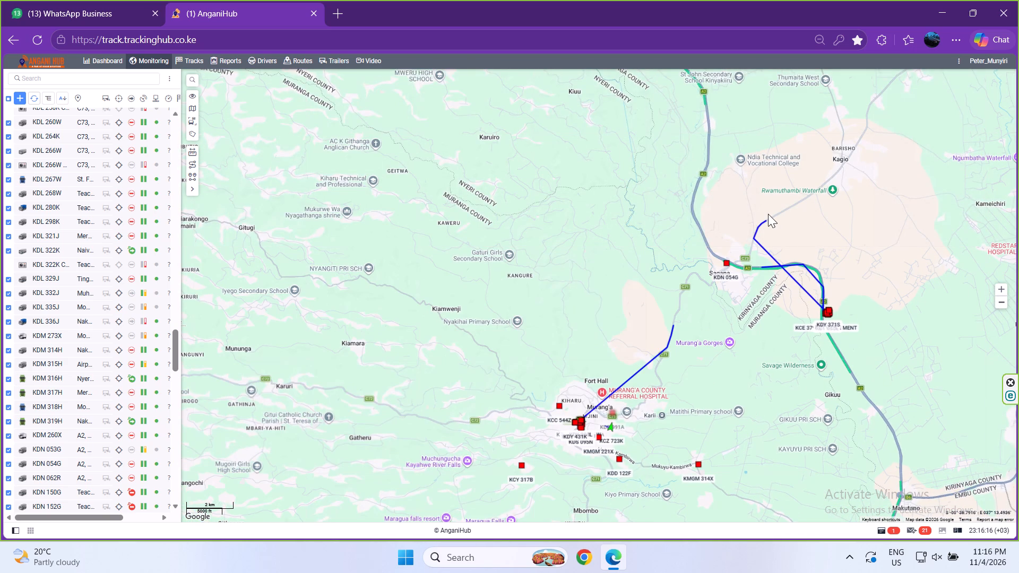
pyautogui.keyDown('ctrl'); pyautogui.moveTo(768, 214); pyautogui.dragTo(707, 438); pyautogui.keyUp('ctrl')
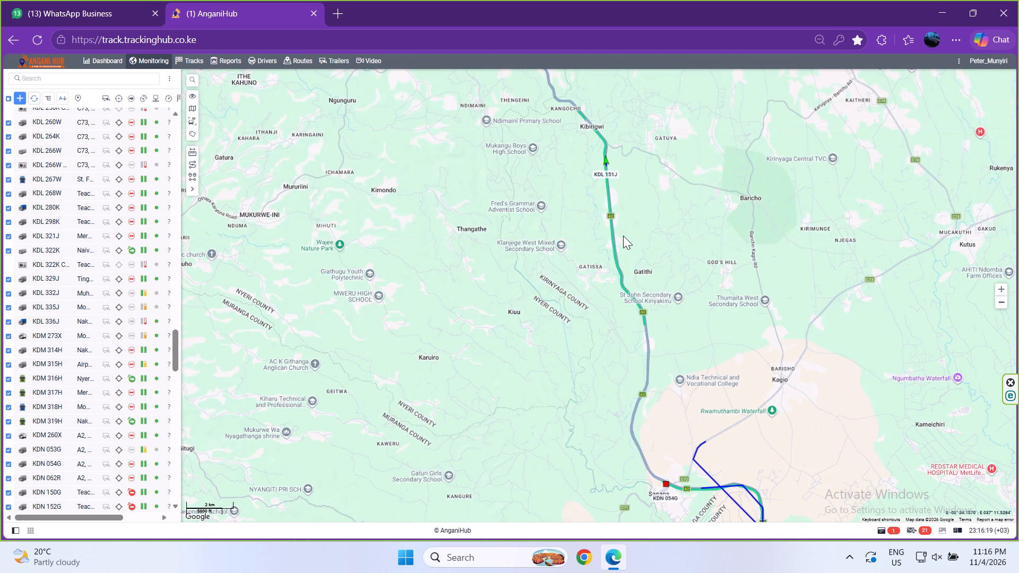
pyautogui.keyDown('ctrl'); pyautogui.moveTo(623, 236); pyautogui.dragTo(623, 291); pyautogui.keyUp('ctrl')
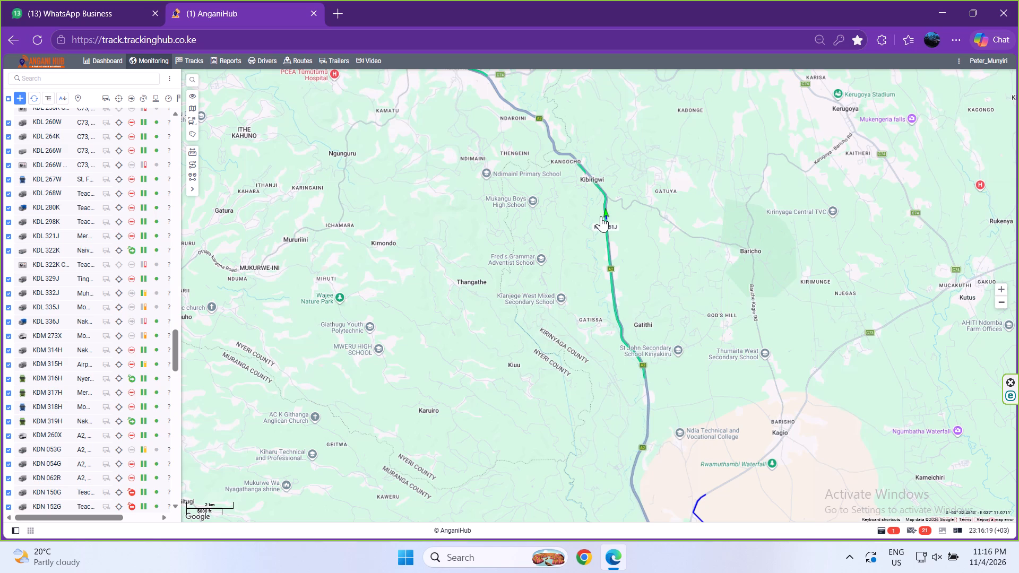
pyautogui.press('Print')
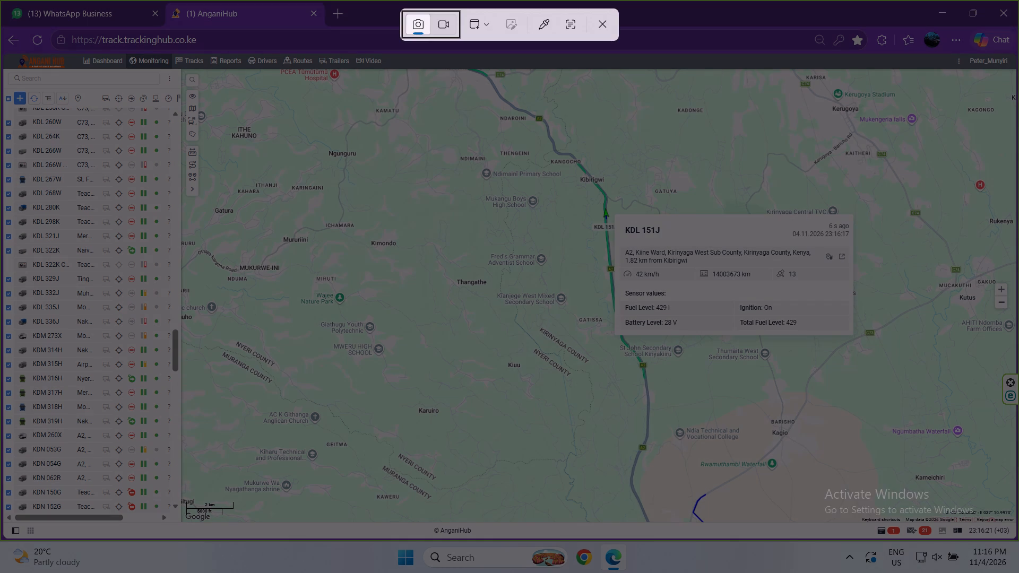
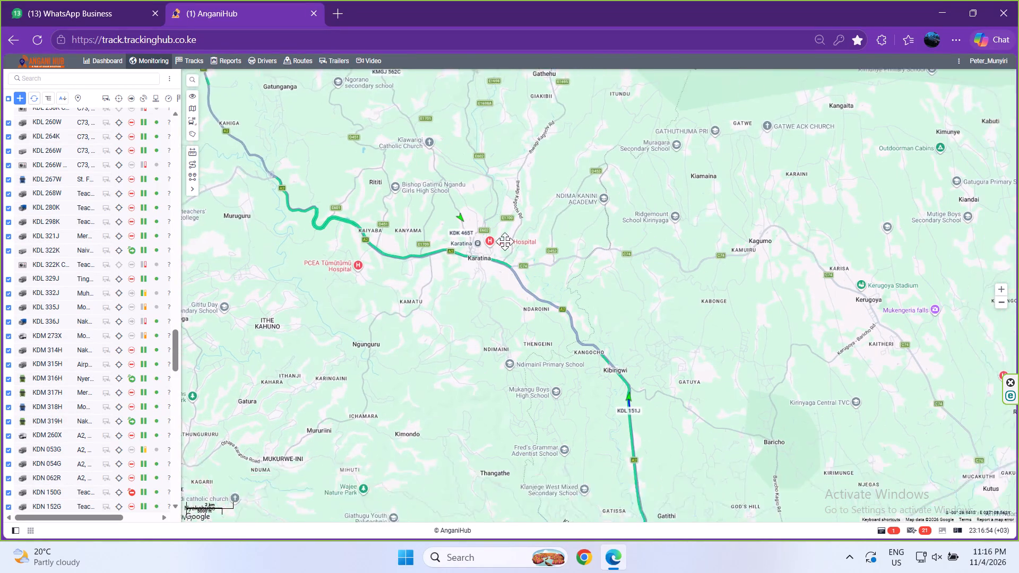
# Examine vehicle positions on the fleet map from Karatina east toward Embu, and southwest around Sagana, Murang'a and Maragua.
pyautogui.keyDown('ctrl'); pyautogui.moveTo(505, 241); pyautogui.dragTo(464, 212); pyautogui.keyUp('ctrl')
pyautogui.keyDown('ctrl'); pyautogui.scroll(-1, 464, 212); pyautogui.keyUp('ctrl')
pyautogui.keyDown('ctrl'); pyautogui.moveTo(606, 305); pyautogui.dragTo(552, 298); pyautogui.keyUp('ctrl')
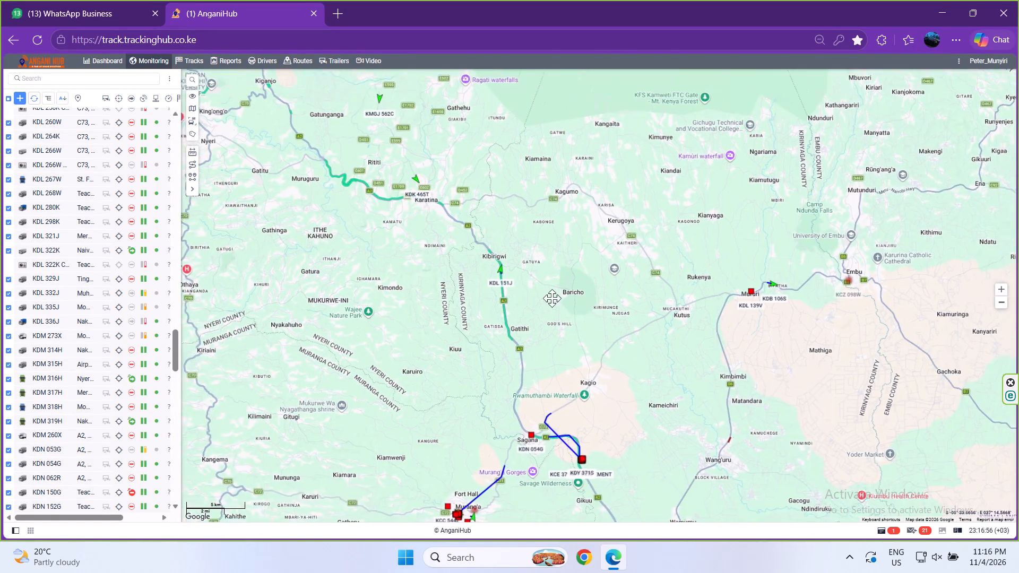
pyautogui.keyDown('ctrl'); pyautogui.moveTo(552, 298); pyautogui.dragTo(471, 287); pyautogui.keyUp('ctrl')
pyautogui.keyDown('ctrl'); pyautogui.moveTo(698, 292); pyautogui.dragTo(533, 256); pyautogui.keyUp('ctrl')
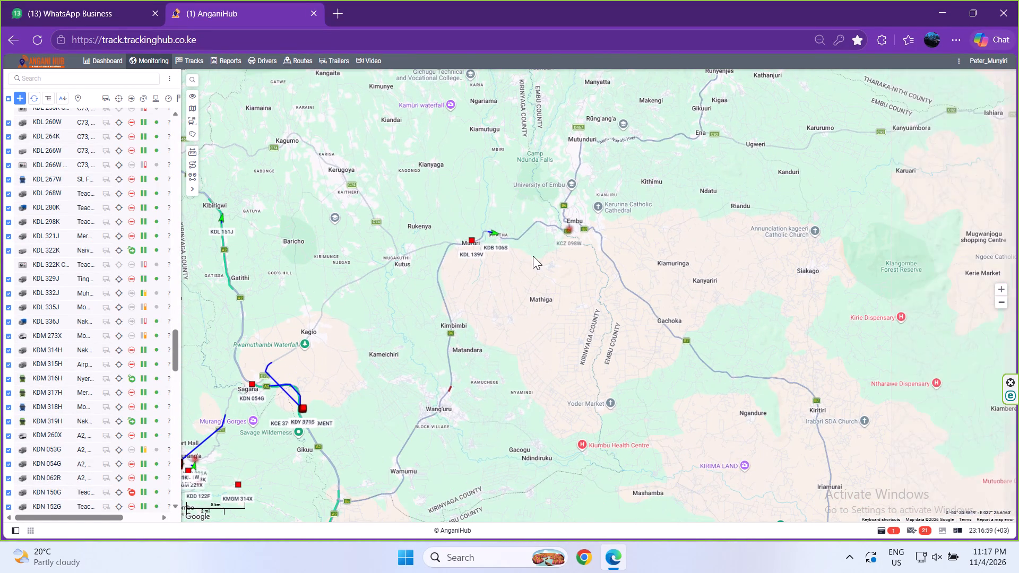
pyautogui.keyDown('ctrl'); pyautogui.moveTo(400, 411); pyautogui.dragTo(535, 318); pyautogui.keyUp('ctrl')
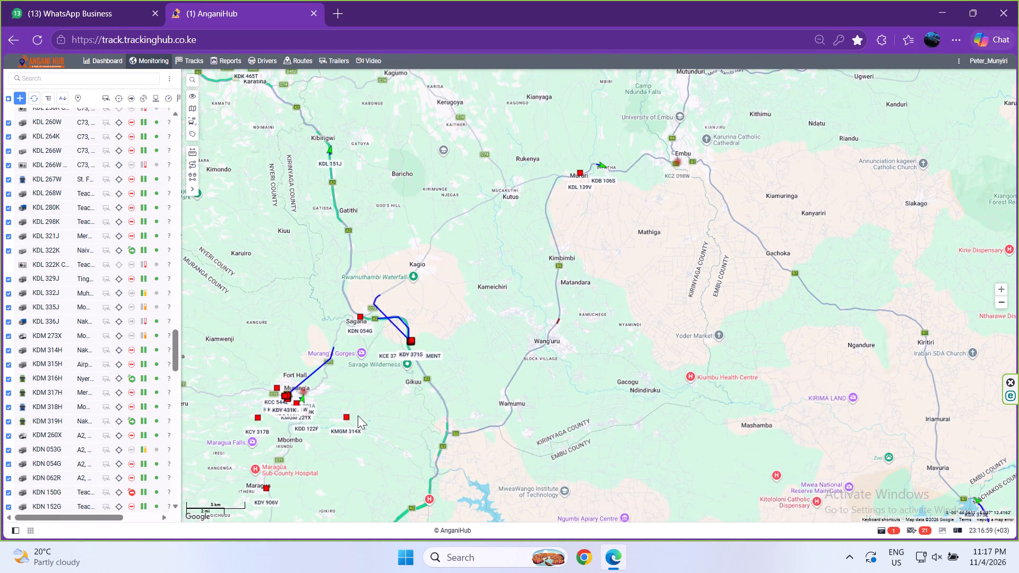
pyautogui.keyDown('ctrl'); pyautogui.moveTo(358, 415); pyautogui.dragTo(454, 367); pyautogui.keyUp('ctrl')
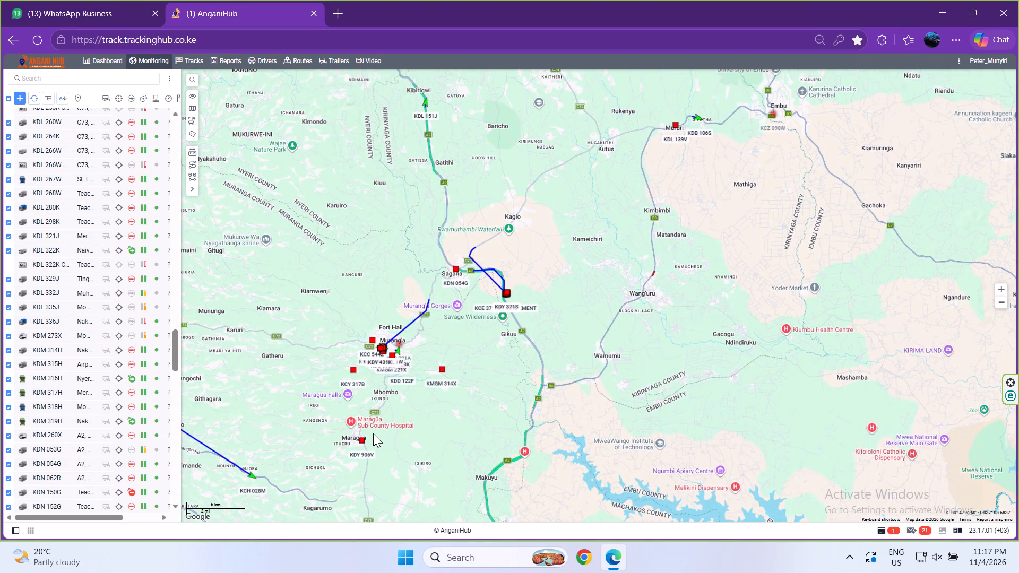
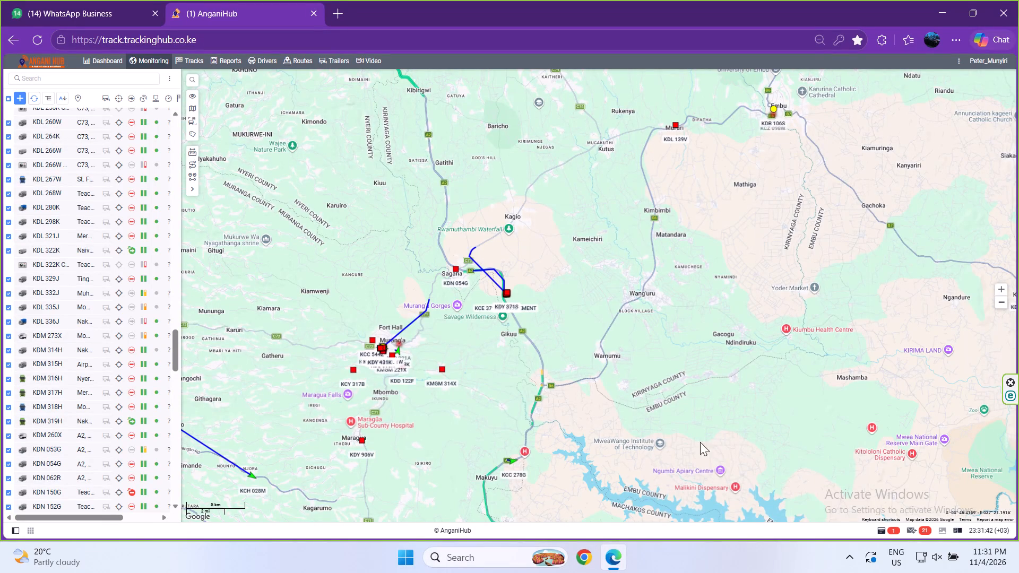
# Lower the display brightness in the Windows quick settings to well under a quarter of its range and return to the fleet map.
pyautogui.keyDown('ctrl'); pyautogui.click(919, 557); pyautogui.keyUp('ctrl')
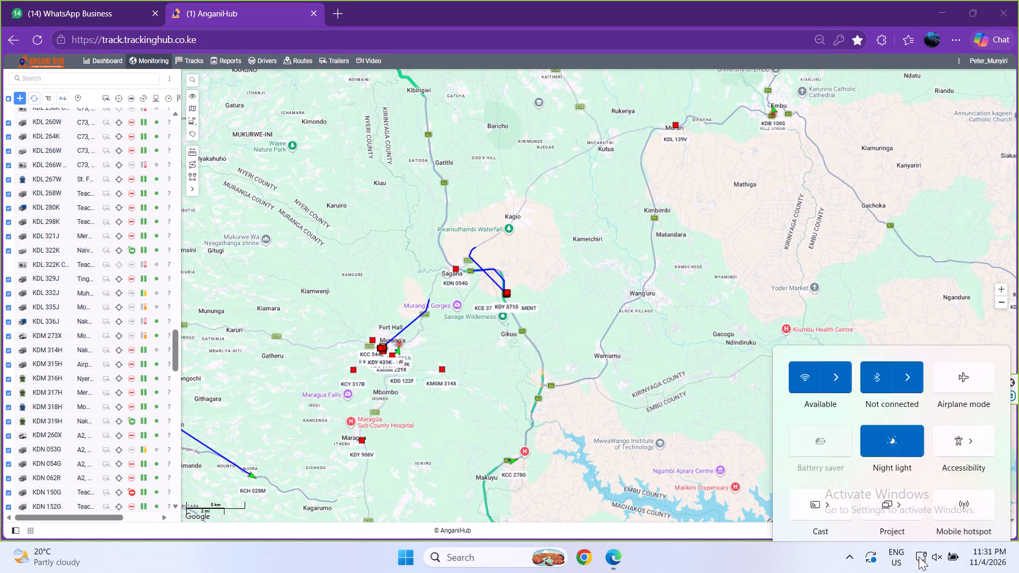
pyautogui.keyDown('ctrl'); pyautogui.moveTo(911, 438); pyautogui.dragTo(866, 440); pyautogui.keyUp('ctrl')
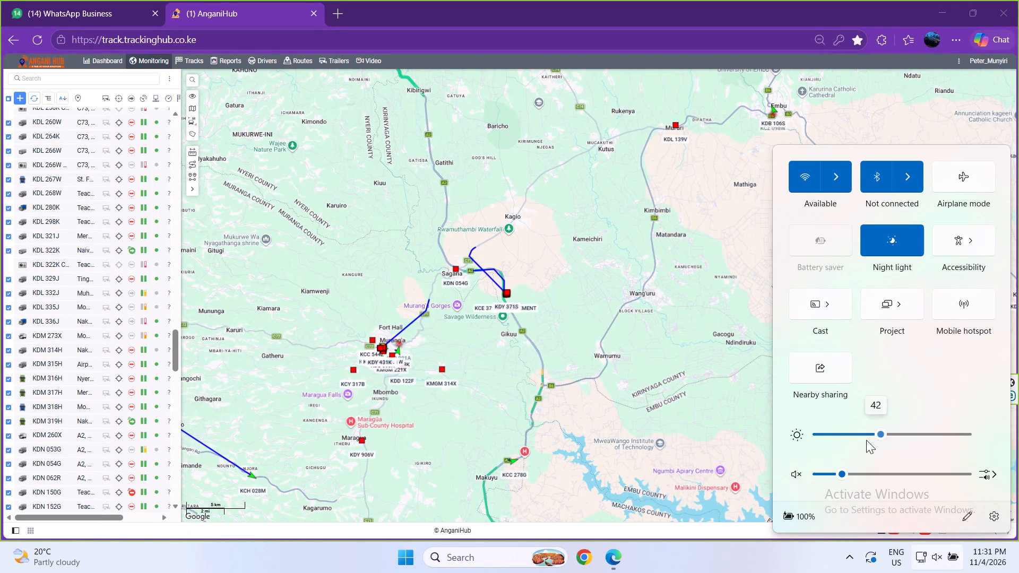
pyautogui.keyDown('ctrl'); pyautogui.moveTo(866, 440); pyautogui.dragTo(836, 442); pyautogui.keyUp('ctrl')
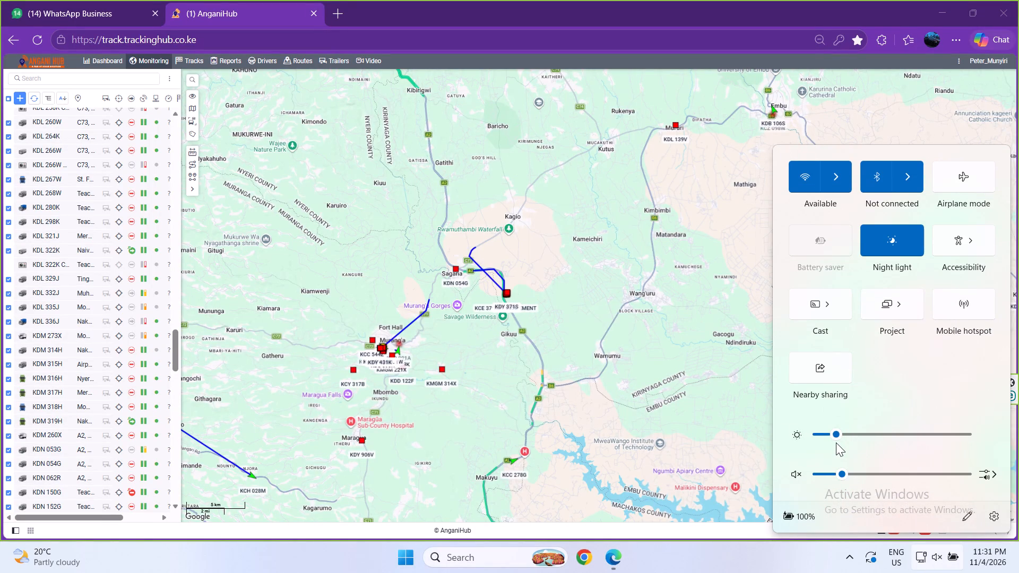
pyautogui.keyDown('ctrl'); pyautogui.click(619, 414); pyautogui.keyUp('ctrl')
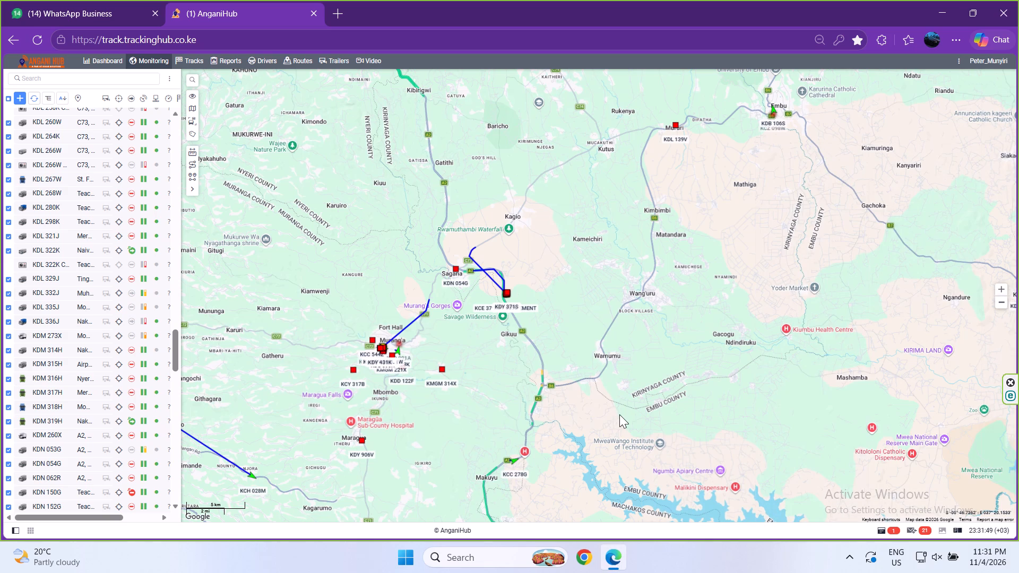
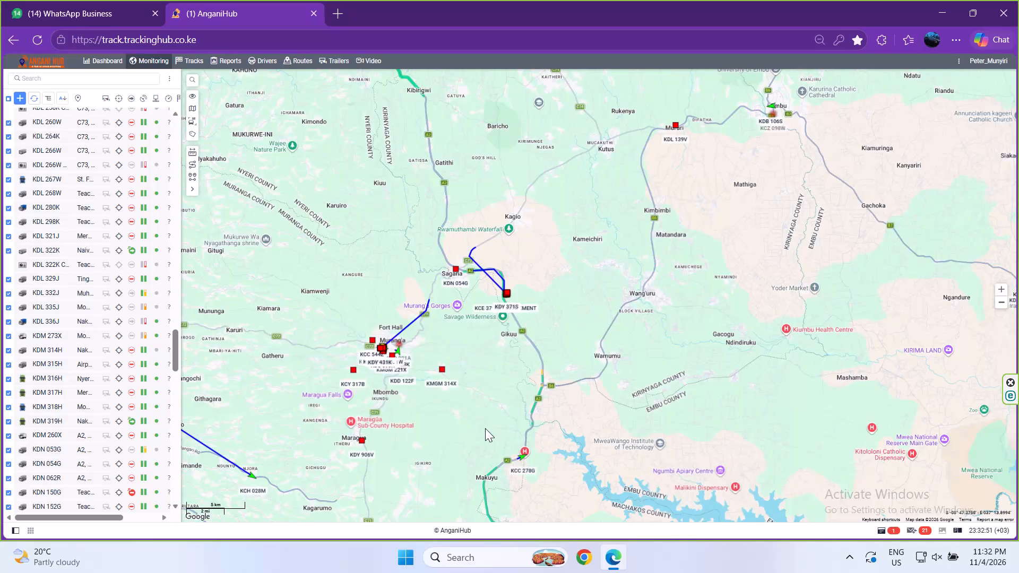
pyautogui.keyDown('ctrl'); pyautogui.moveTo(485, 428); pyautogui.dragTo(532, 402); pyautogui.keyUp('ctrl')
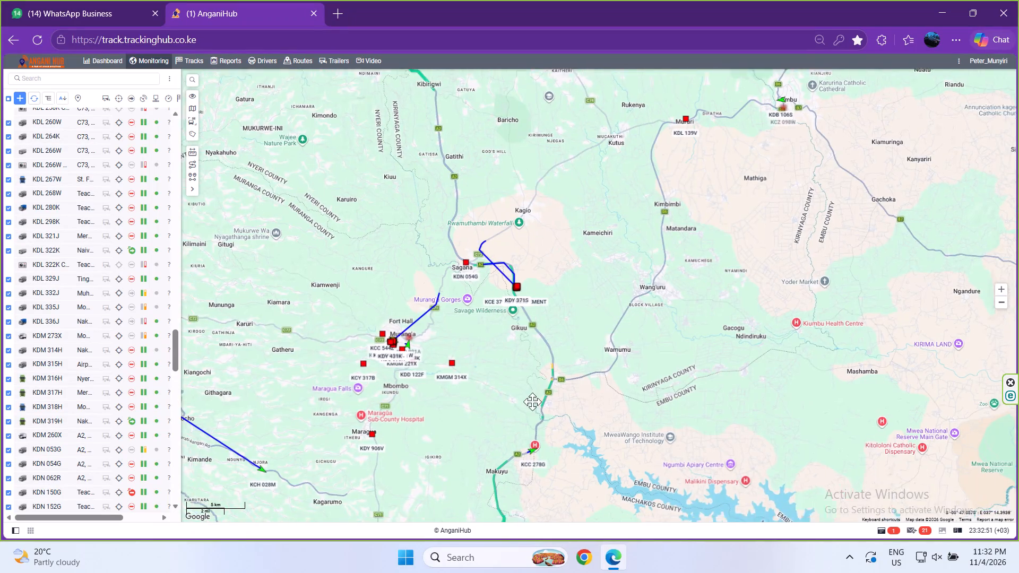
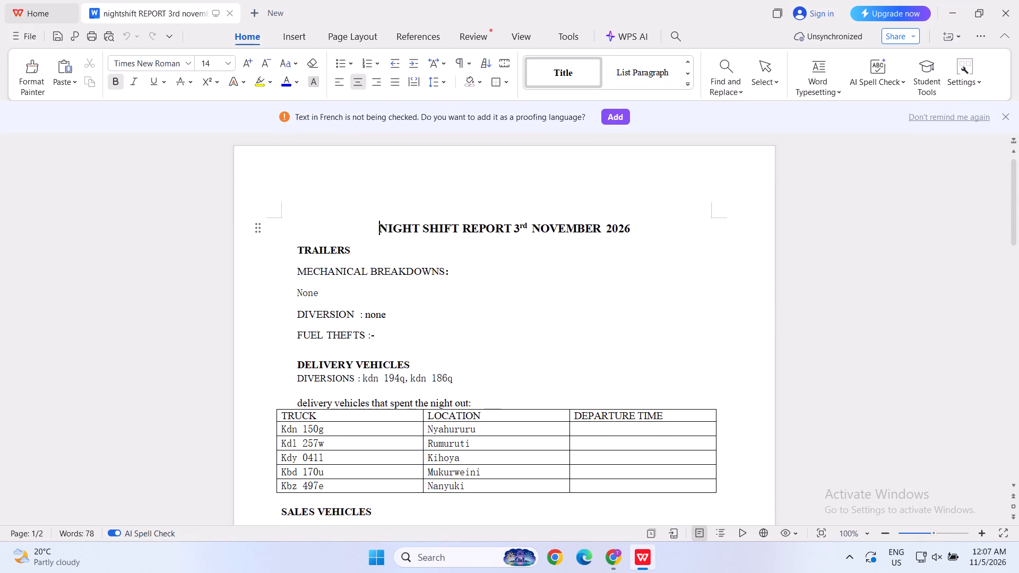
# Change the day in the night shift report title to 4th, keeping the ordinal suffix as superscript.
pyautogui.click(529, 225)
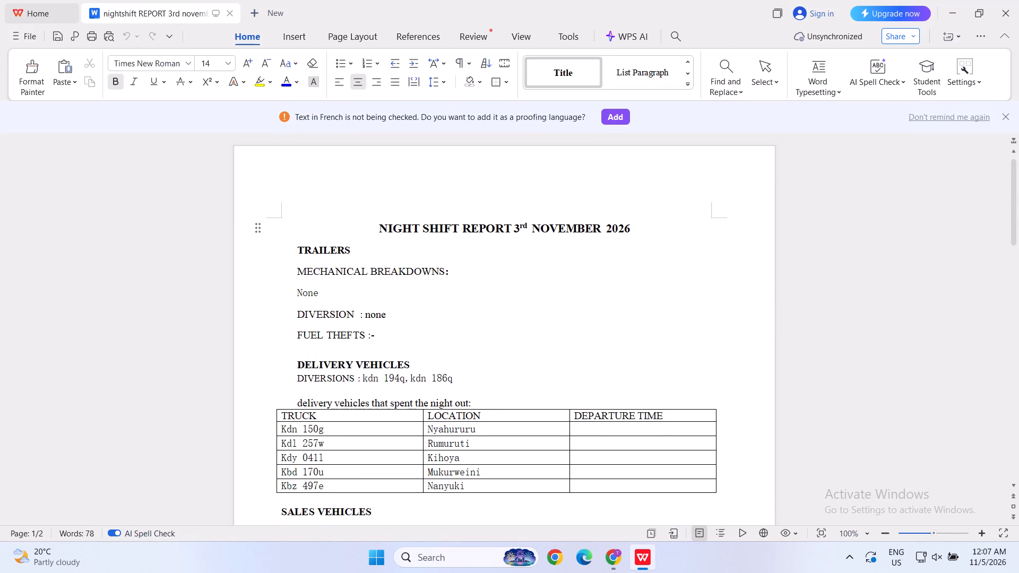
pyautogui.click(526, 225)
pyautogui.press('BackSpace')
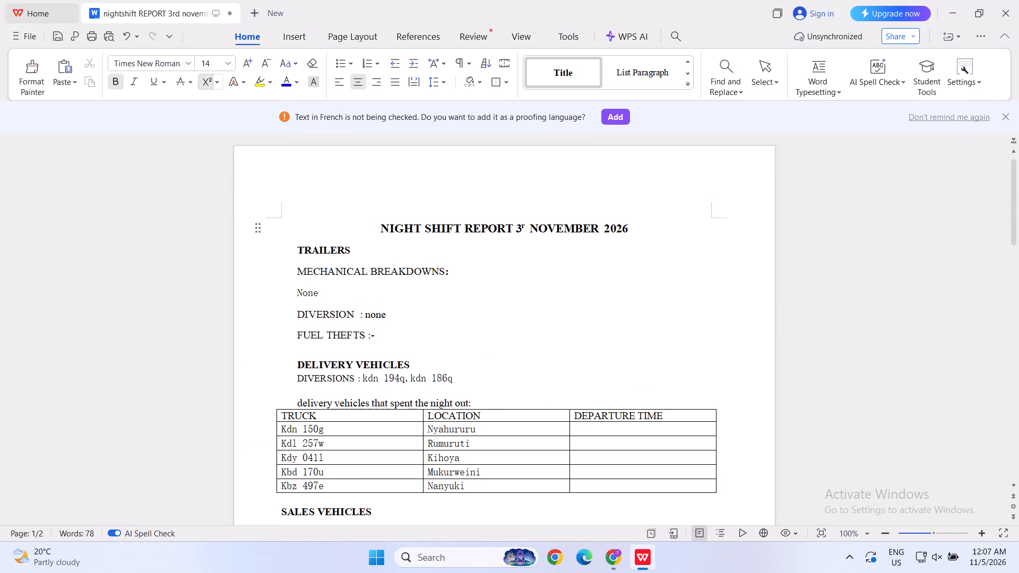
pyautogui.press('t')
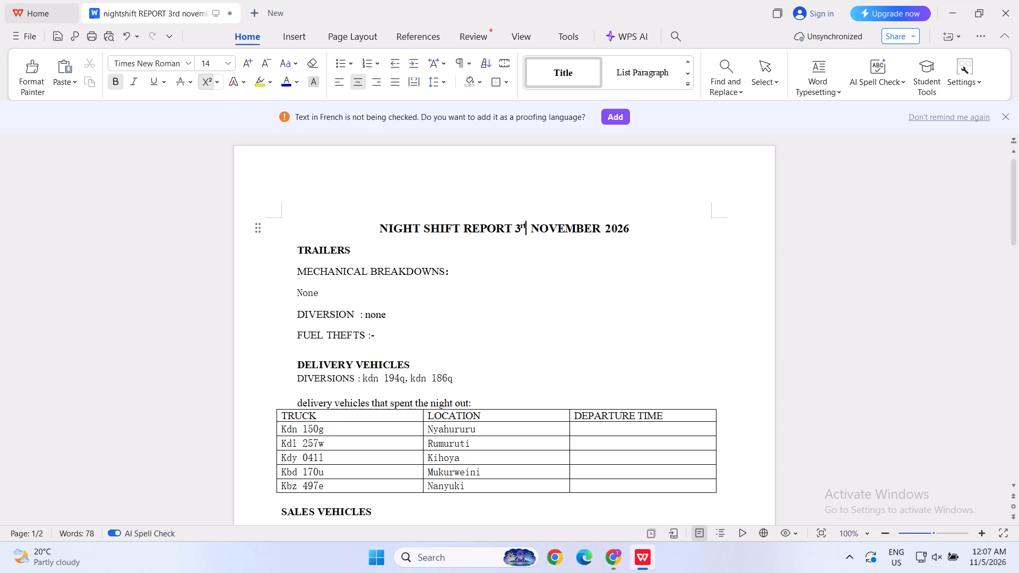
pyautogui.press('h')
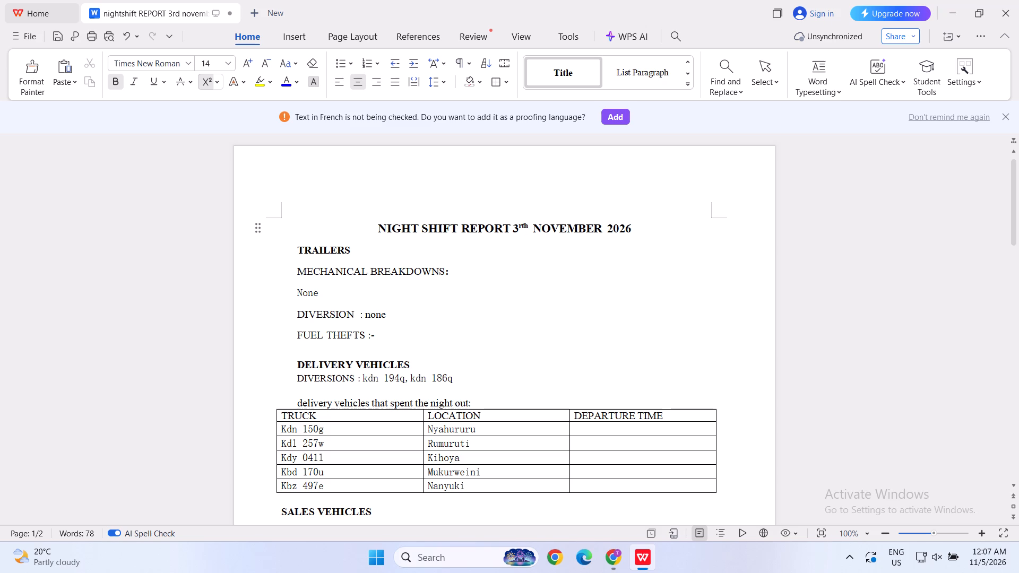
pyautogui.click(514, 226)
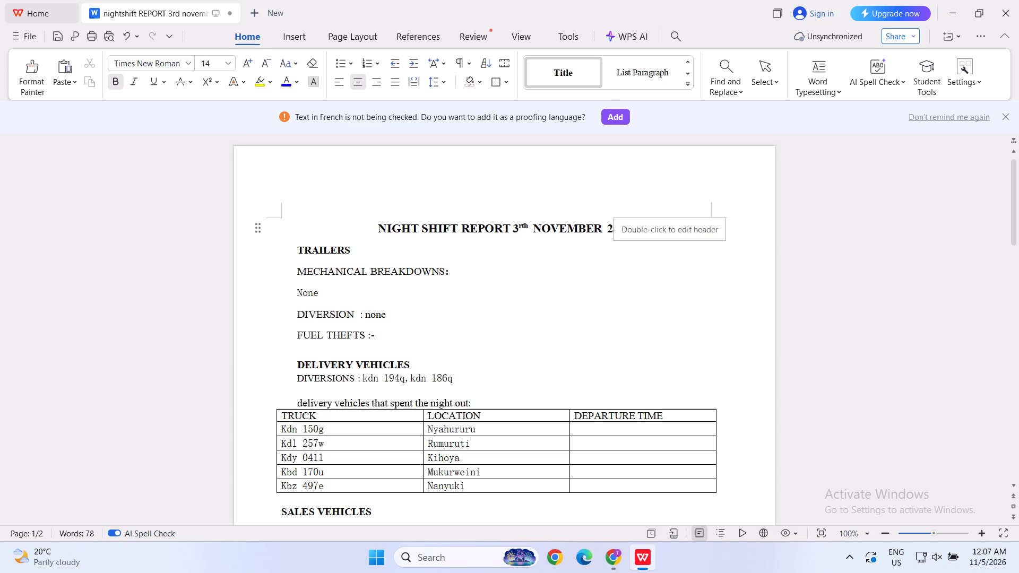
pyautogui.press('Right')
pyautogui.press('4')
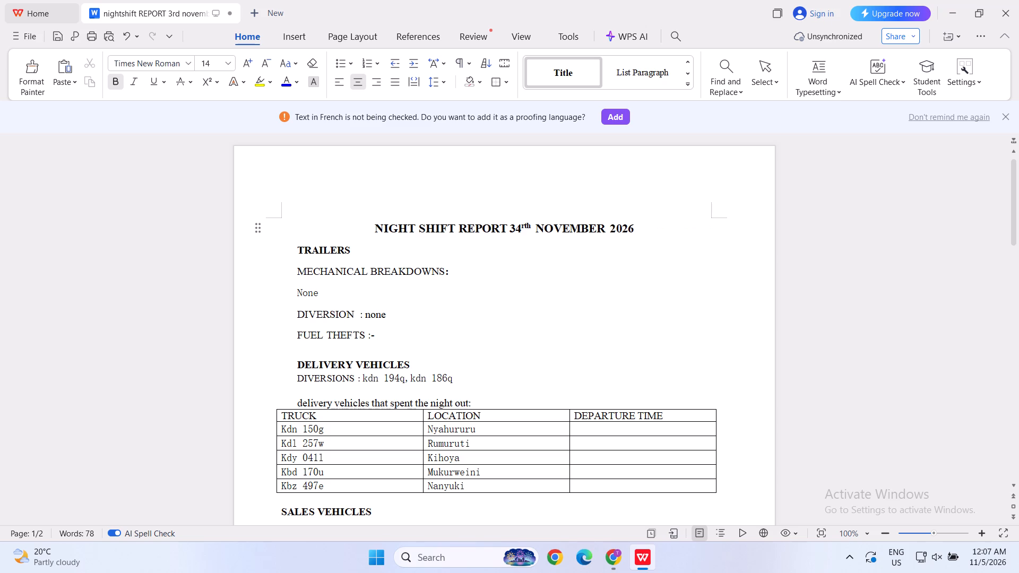
pyautogui.press('Left')
pyautogui.press('BackSpace')
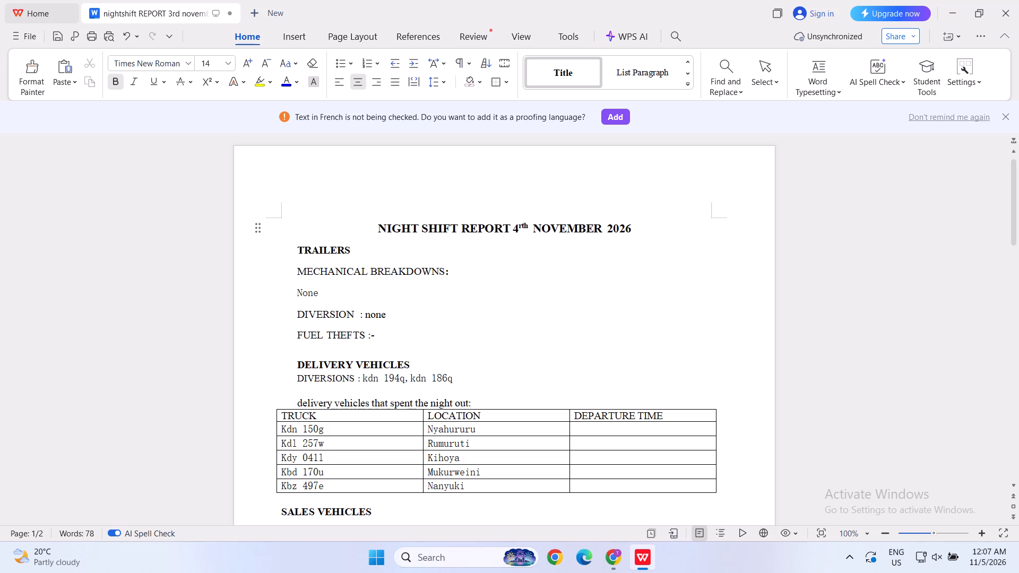
pyautogui.press('Right')
pyautogui.press('Right')
pyautogui.press('BackSpace')
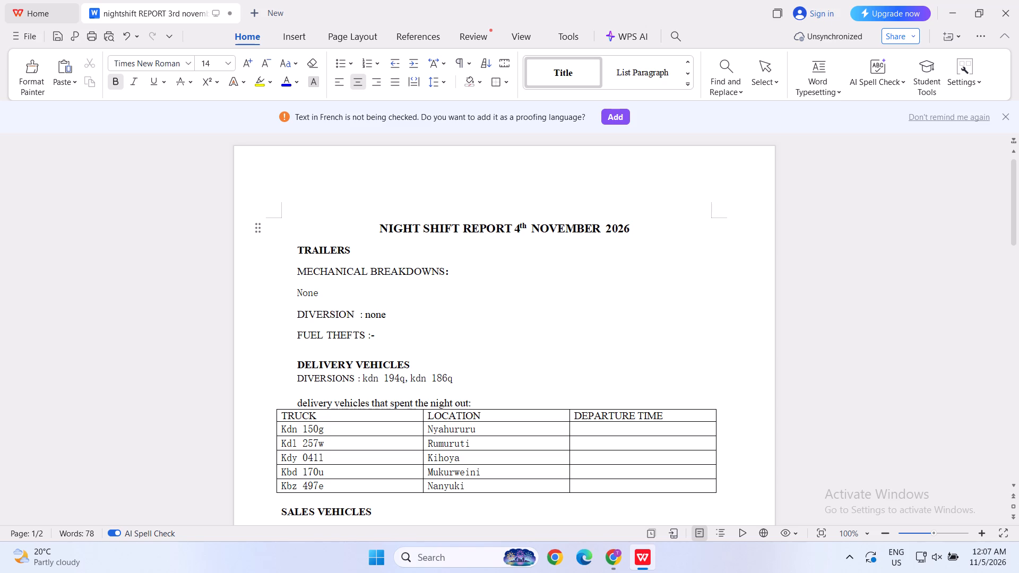
pyautogui.scroll(-3, 400, 360)
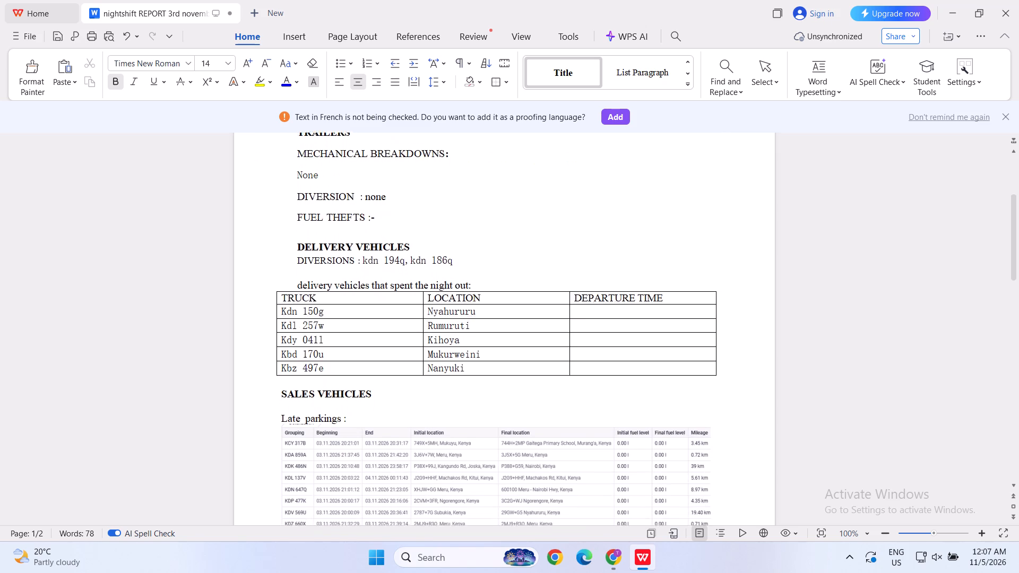
pyautogui.scroll(-1, 400, 360)
pyautogui.click(374, 361)
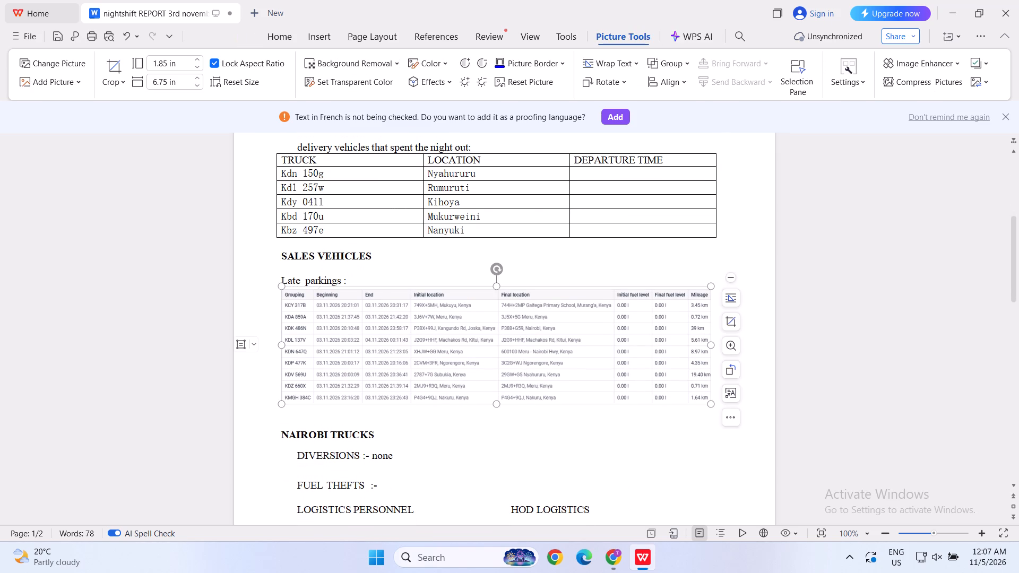
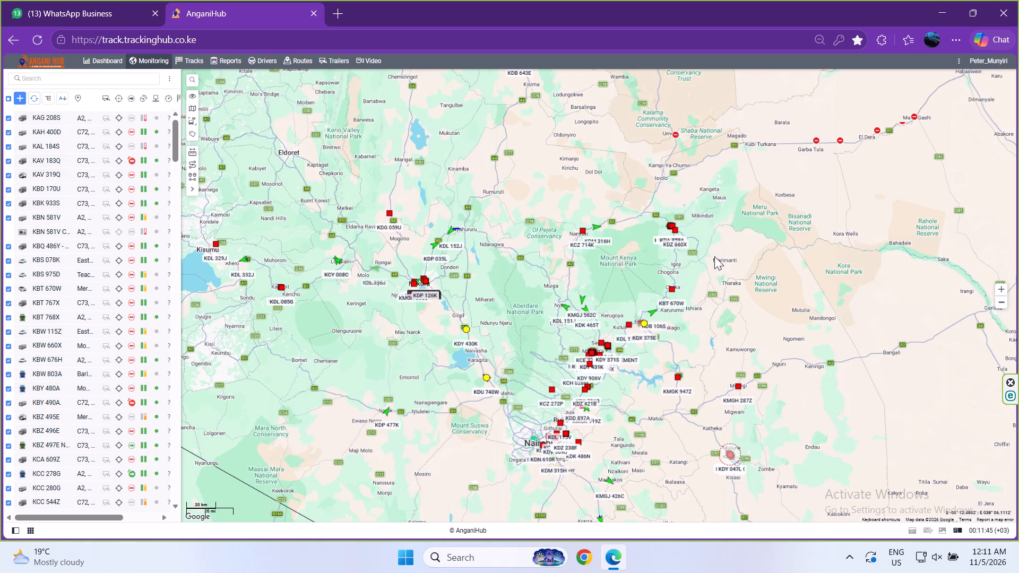
pyautogui.moveTo(638, 186); pyautogui.dragTo(711, 301)
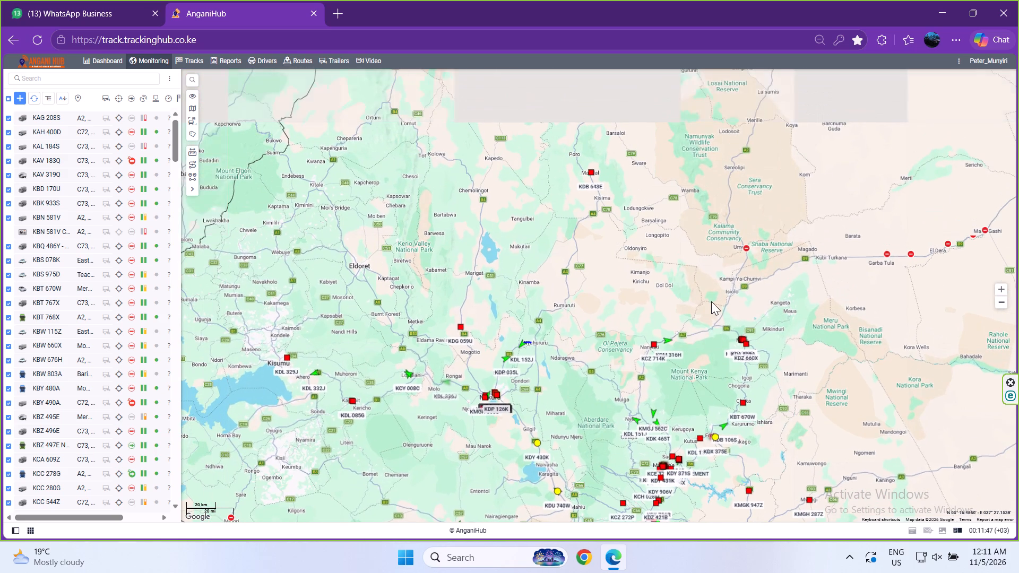
pyautogui.moveTo(599, 207); pyautogui.dragTo(776, 242)
pyautogui.moveTo(613, 323); pyautogui.dragTo(550, 152)
pyautogui.moveTo(565, 365); pyautogui.dragTo(434, 403)
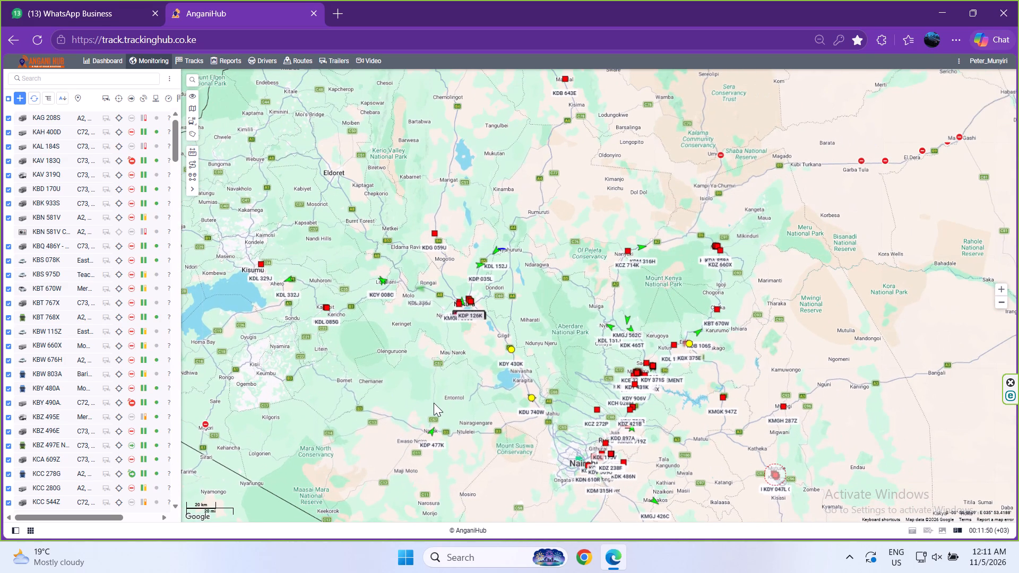
pyautogui.moveTo(496, 361); pyautogui.dragTo(469, 422)
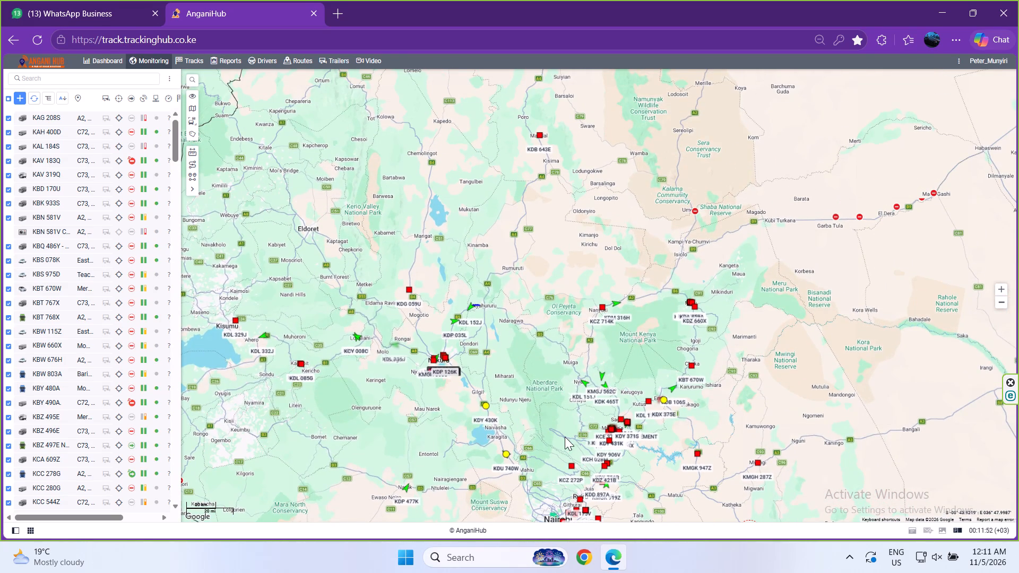
pyautogui.doubleClick(565, 437)
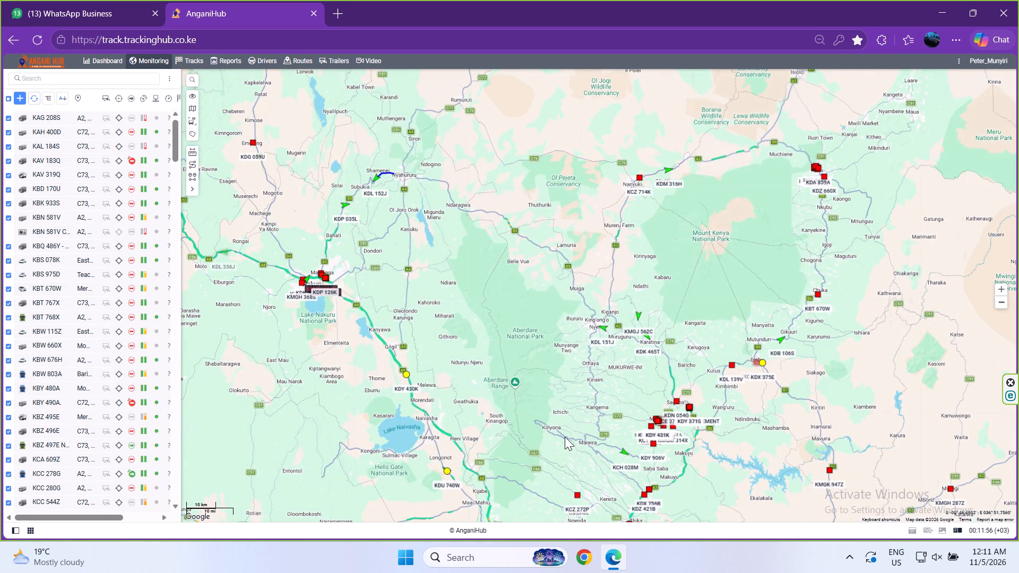
pyautogui.doubleClick(621, 452)
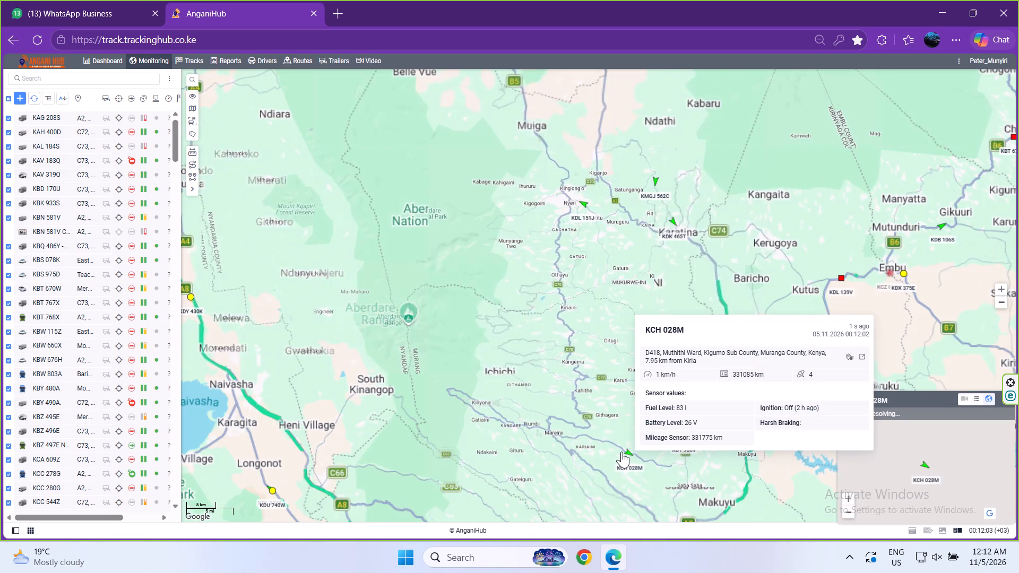
pyautogui.tripleClick(850, 498)
pyautogui.click(850, 498)
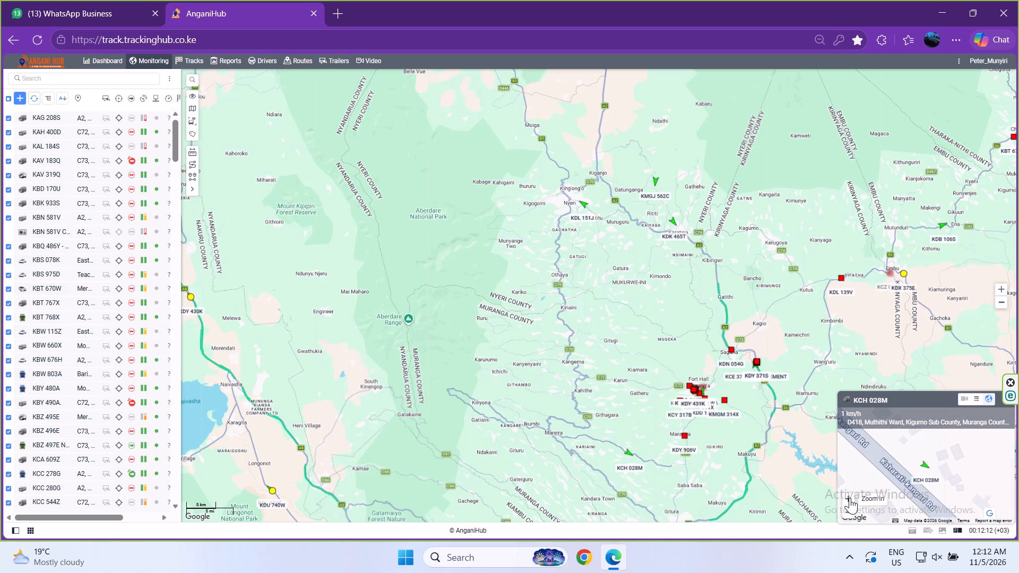
pyautogui.moveTo(921, 397); pyautogui.dragTo(842, 412)
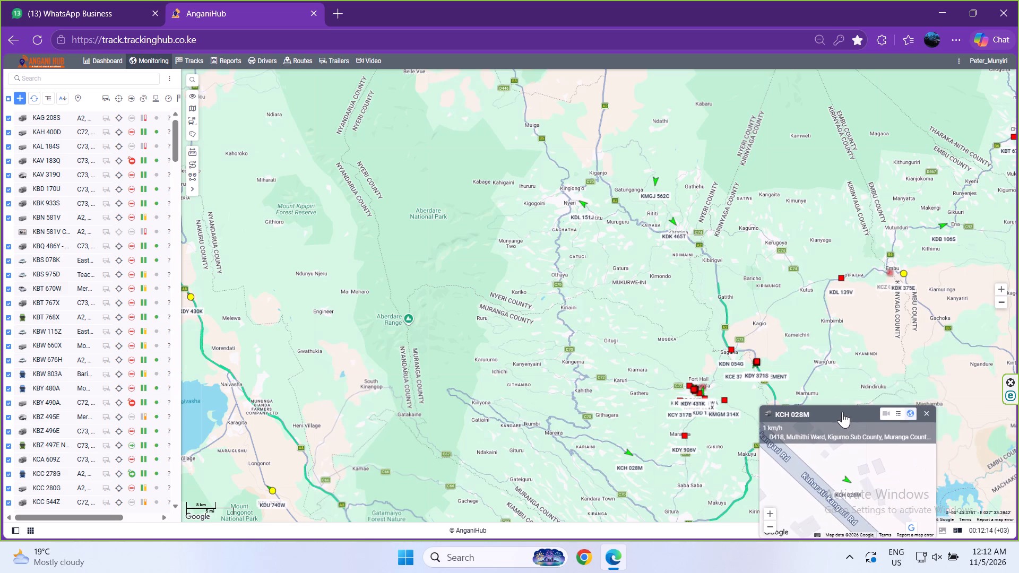
pyautogui.click(926, 415)
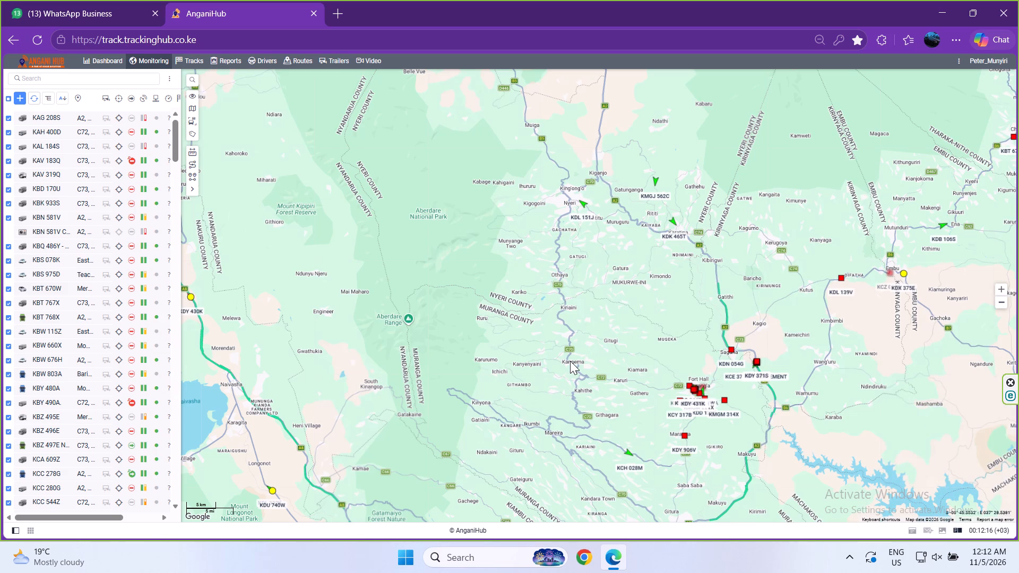
# Examine the map around Embu, Sagana, Murang'a and Nyeri, and across to Naivasha, for other delivery vehicles out overnight.
pyautogui.scroll(-1, 570, 361)
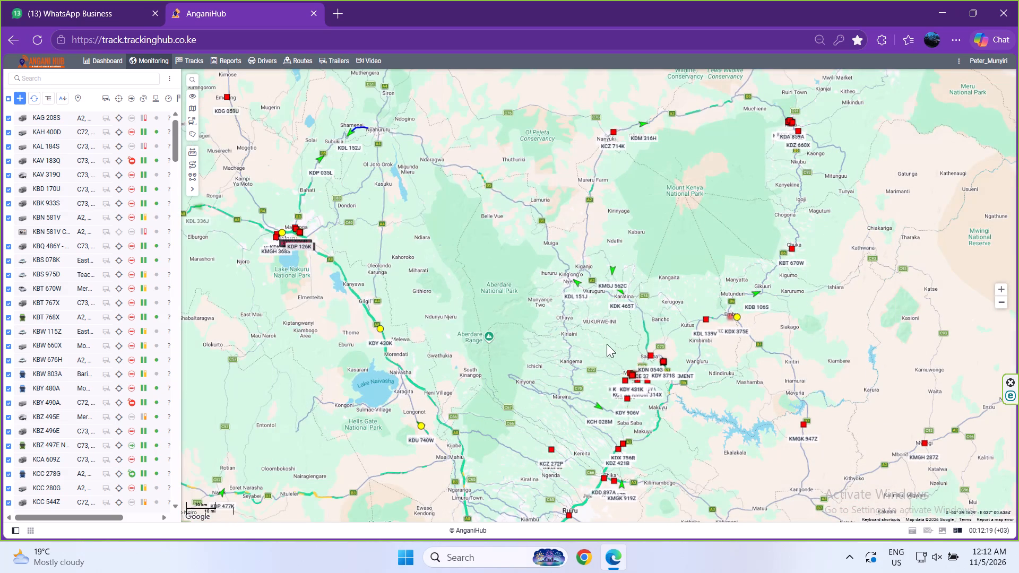
pyautogui.moveTo(550, 355); pyautogui.dragTo(563, 340)
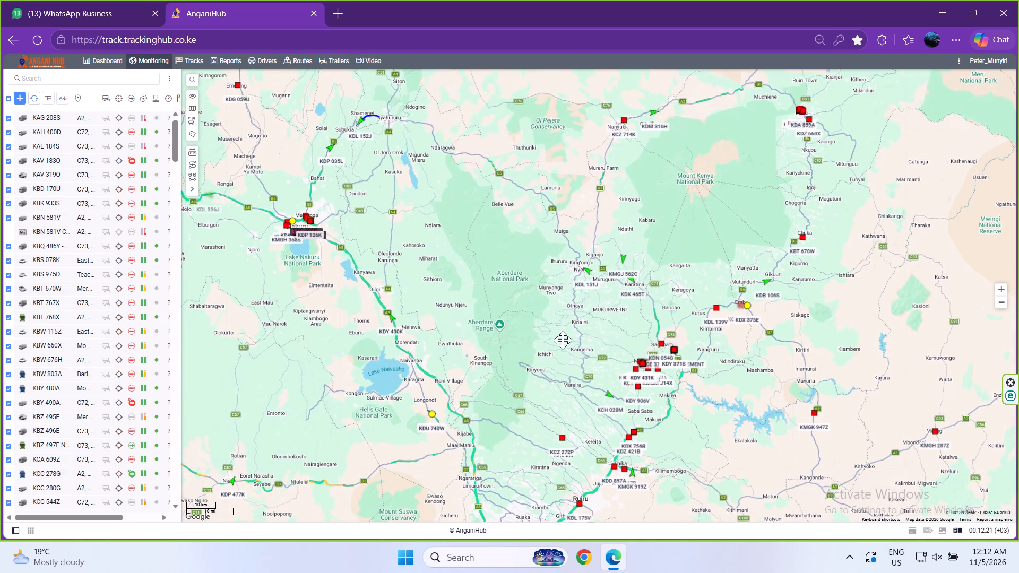
pyautogui.moveTo(563, 340); pyautogui.dragTo(564, 340)
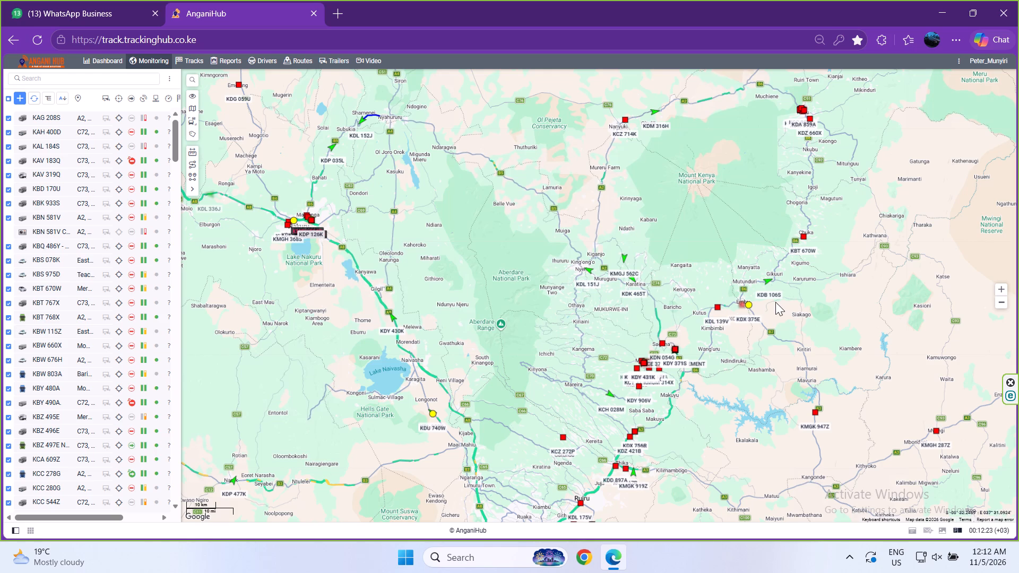
pyautogui.scroll(1, 774, 300)
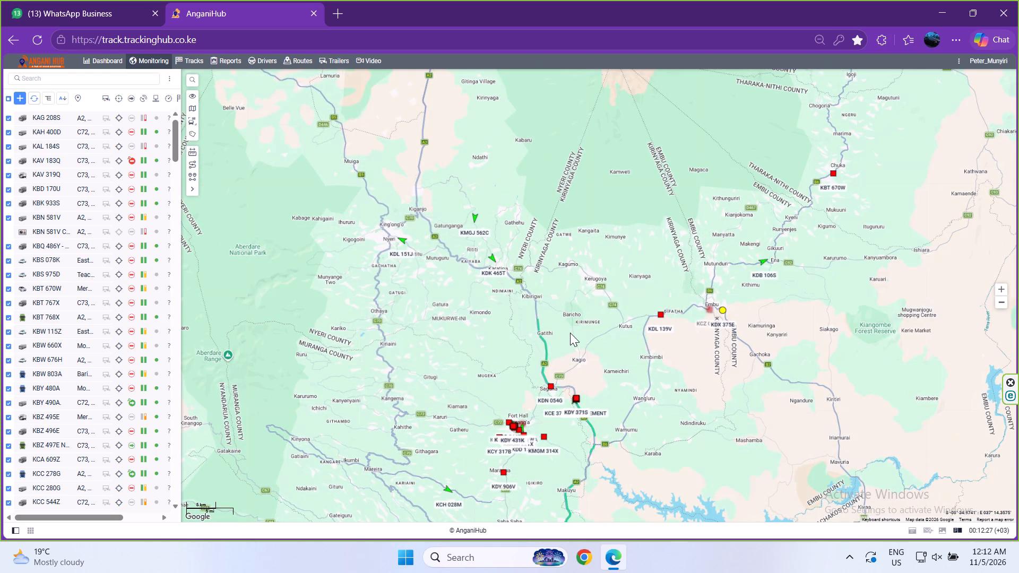
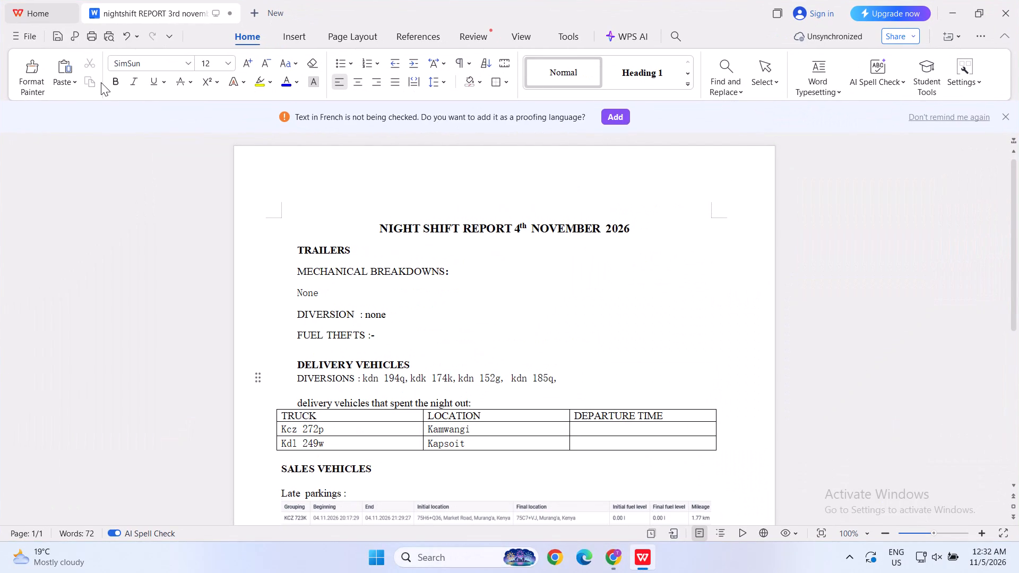
pyautogui.click(16, 40)
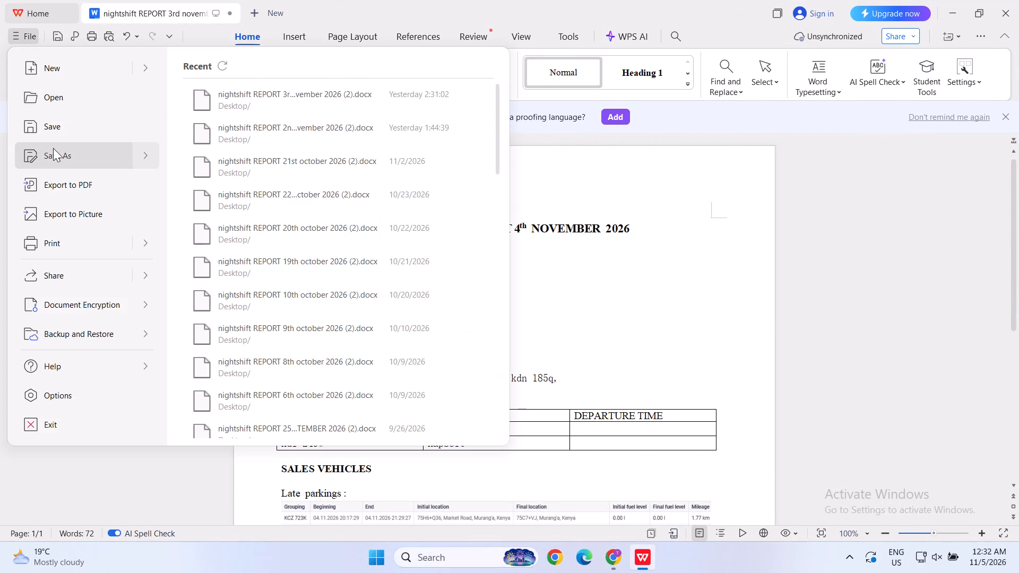
pyautogui.click(54, 151)
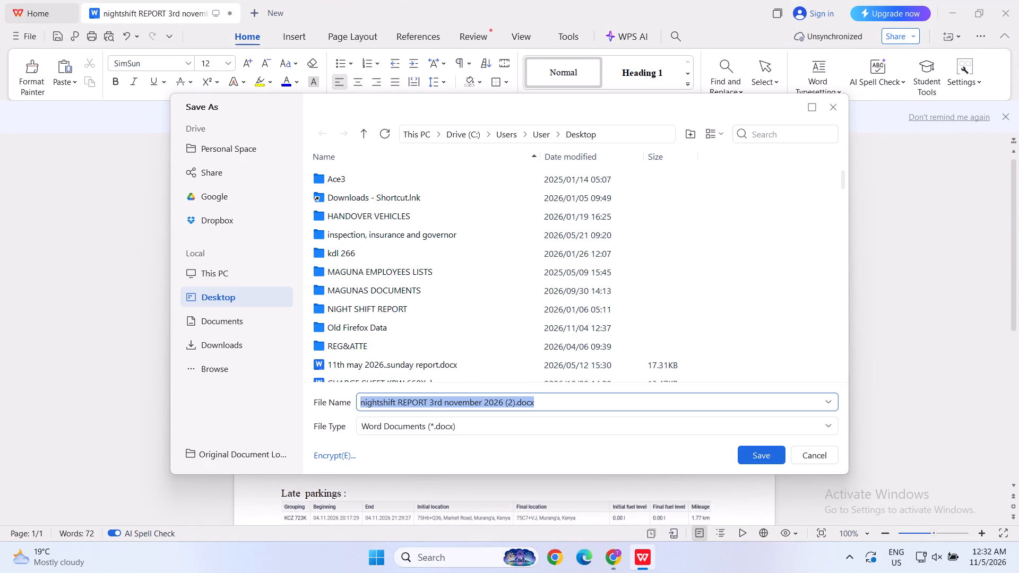
pyautogui.click(441, 402)
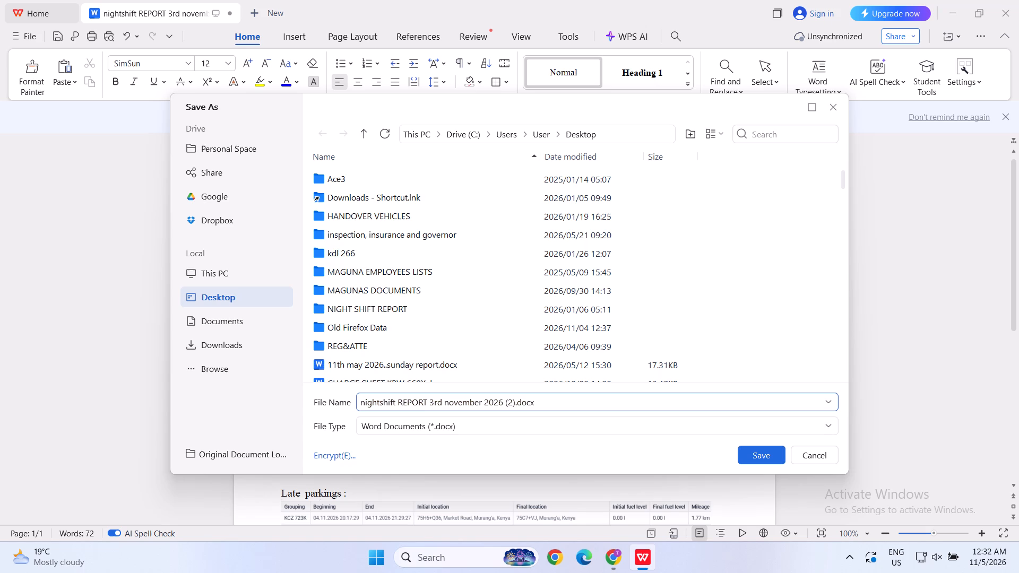
pyautogui.press('BackSpace')
pyautogui.press('BackSpace')
pyautogui.press('BackSpace')
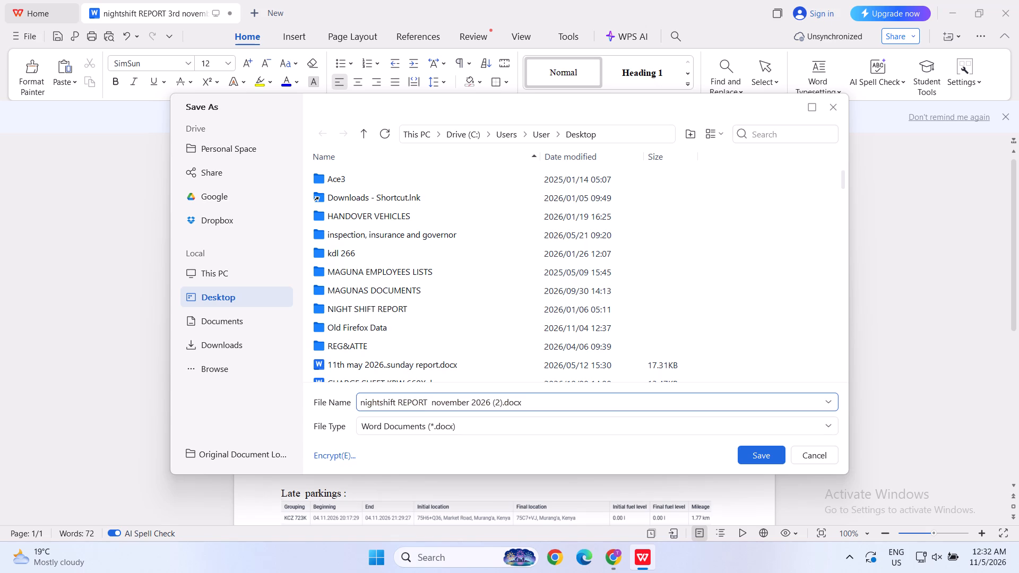
pyautogui.press('4')
pyautogui.write('rth')
pyautogui.click(768, 453)
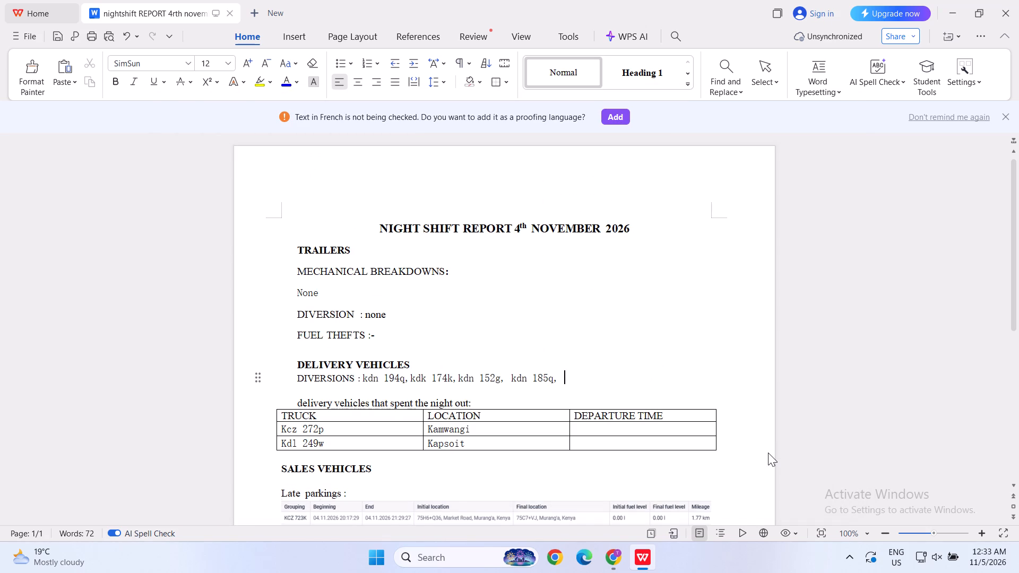
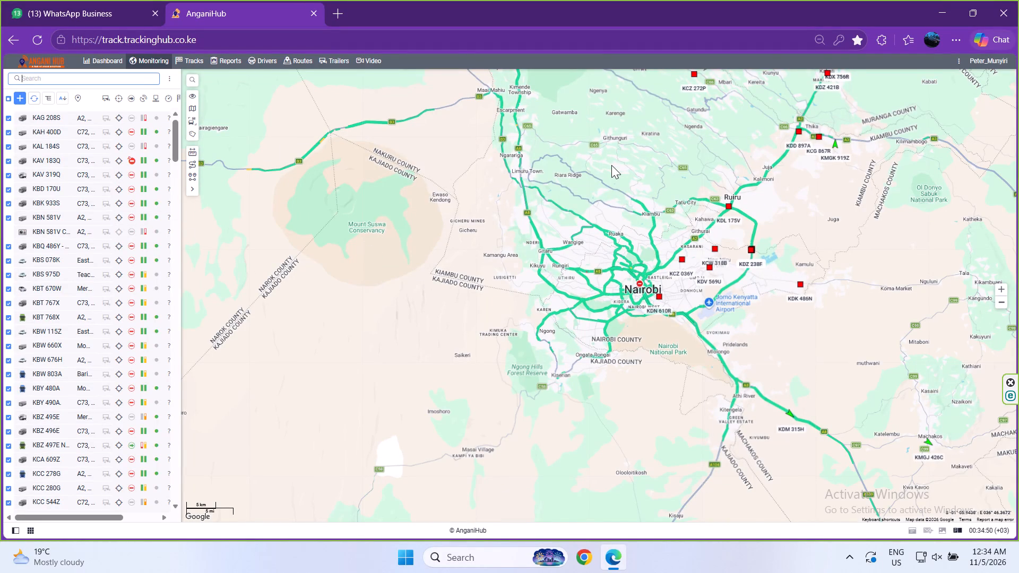
# Switch focus to the monitoring map and examine the fleet vehicles' positions around Thika, Makongeni and Kabati.
pyautogui.moveTo(611, 165); pyautogui.dragTo(471, 352)
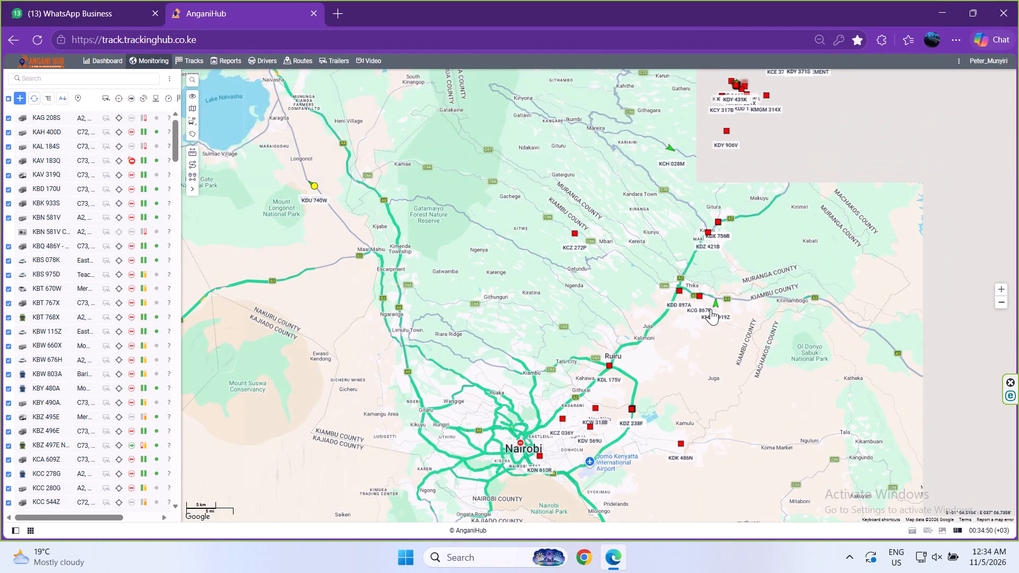
pyautogui.scroll(1, 755, 253)
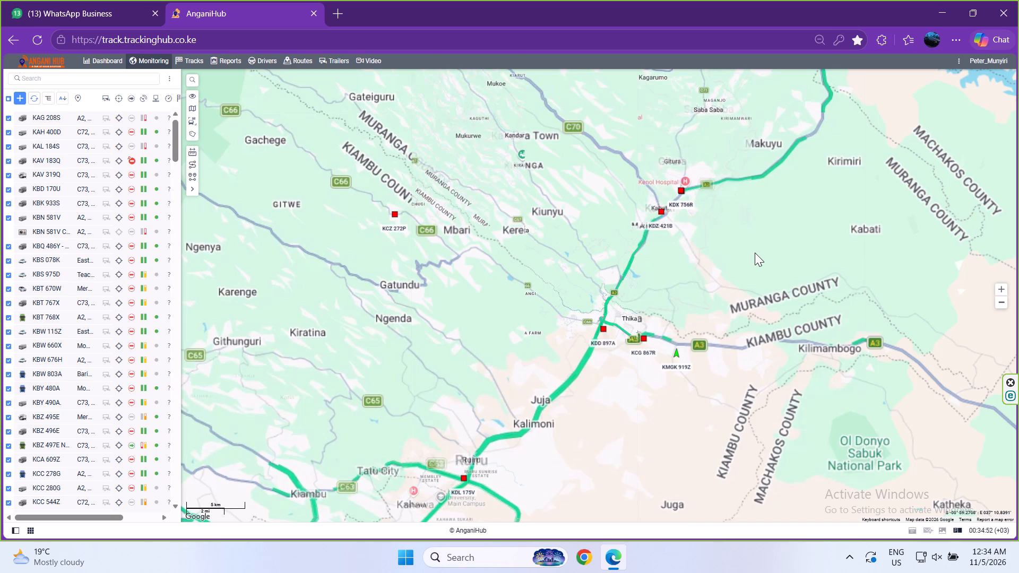
pyautogui.doubleClick(668, 293)
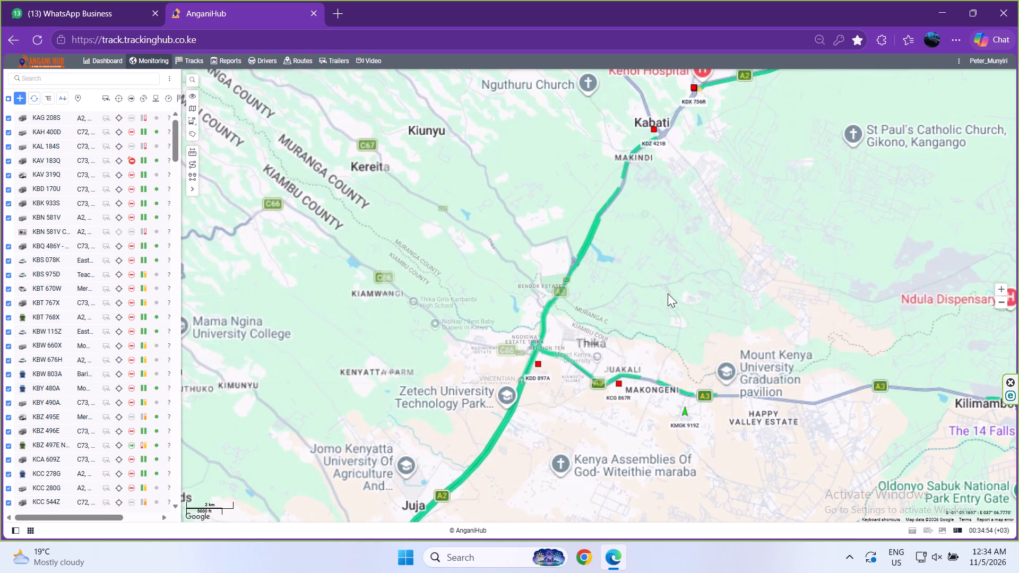
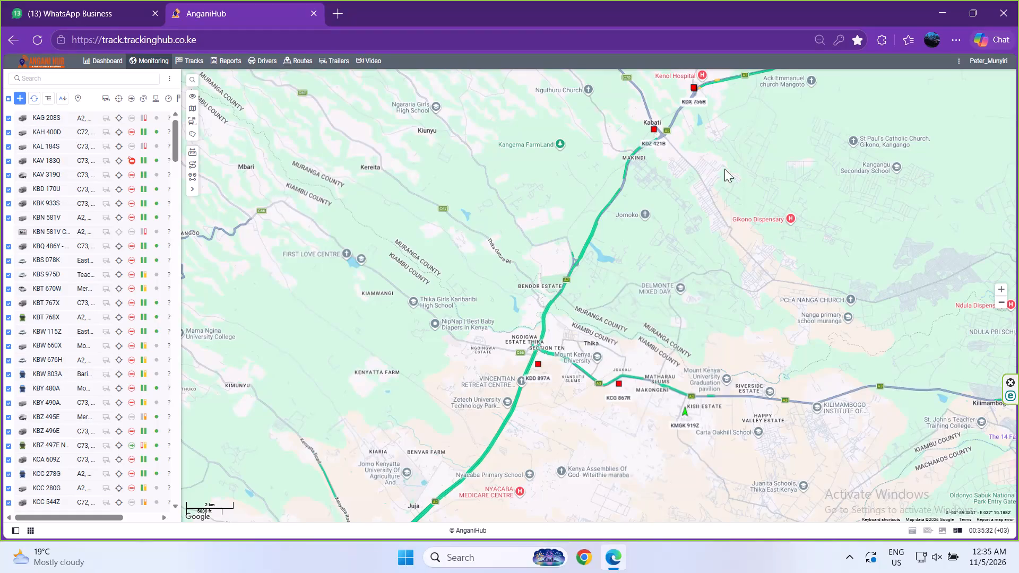
# Examine the fleet vehicles' positions north of Kabati, through Maragua and Murang'a up to the Sagana area.
pyautogui.moveTo(689, 140); pyautogui.dragTo(593, 389)
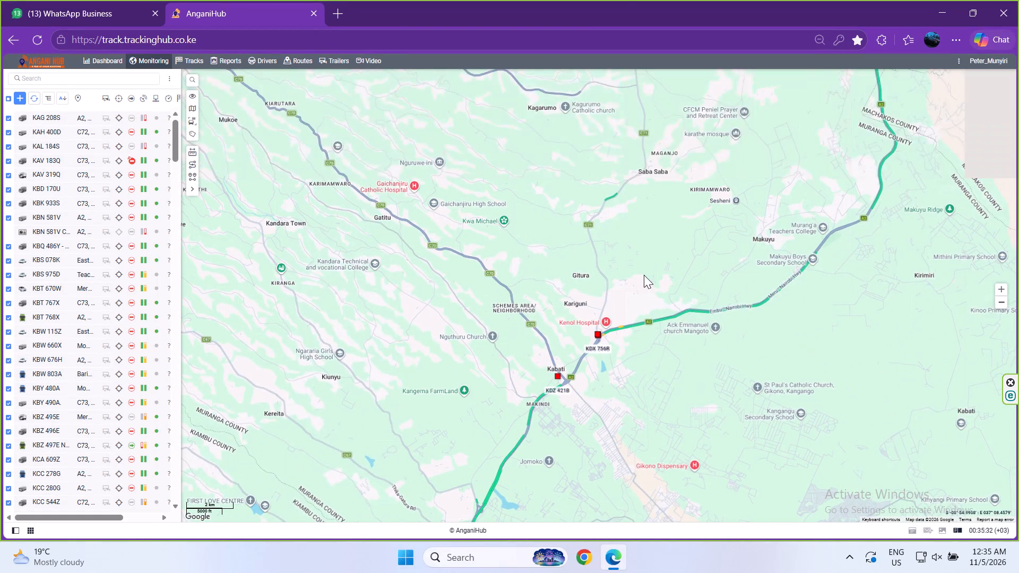
pyautogui.moveTo(644, 275); pyautogui.dragTo(563, 481)
pyautogui.moveTo(618, 298); pyautogui.dragTo(591, 499)
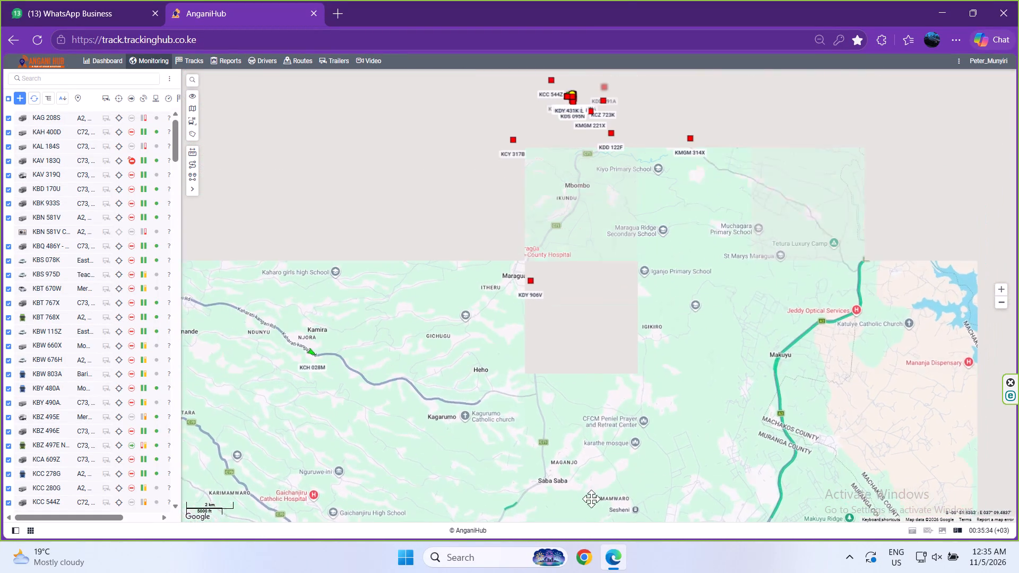
pyautogui.moveTo(591, 499); pyautogui.dragTo(593, 505)
pyautogui.moveTo(669, 308); pyautogui.dragTo(689, 568)
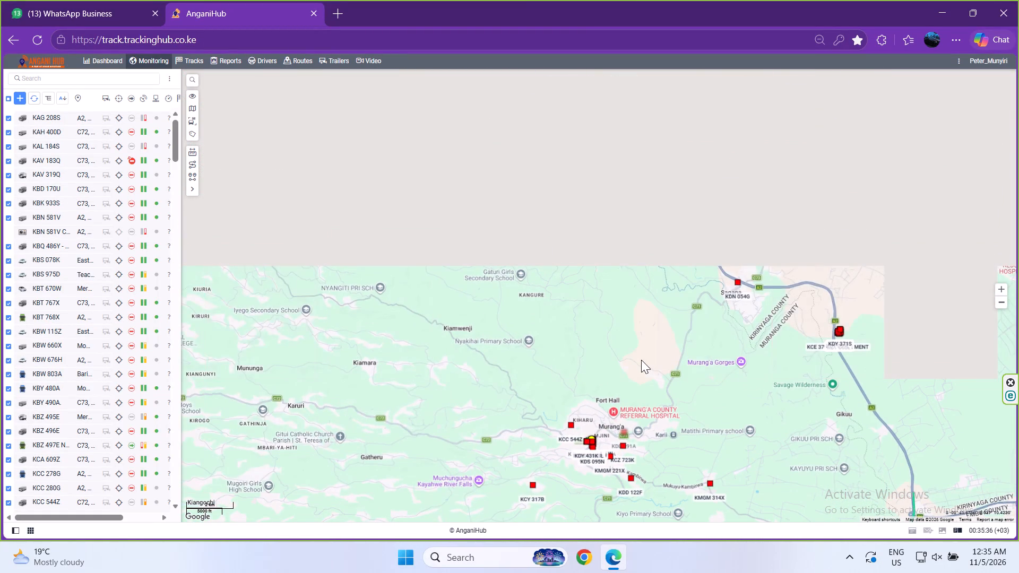
pyautogui.moveTo(641, 360); pyautogui.dragTo(591, 448)
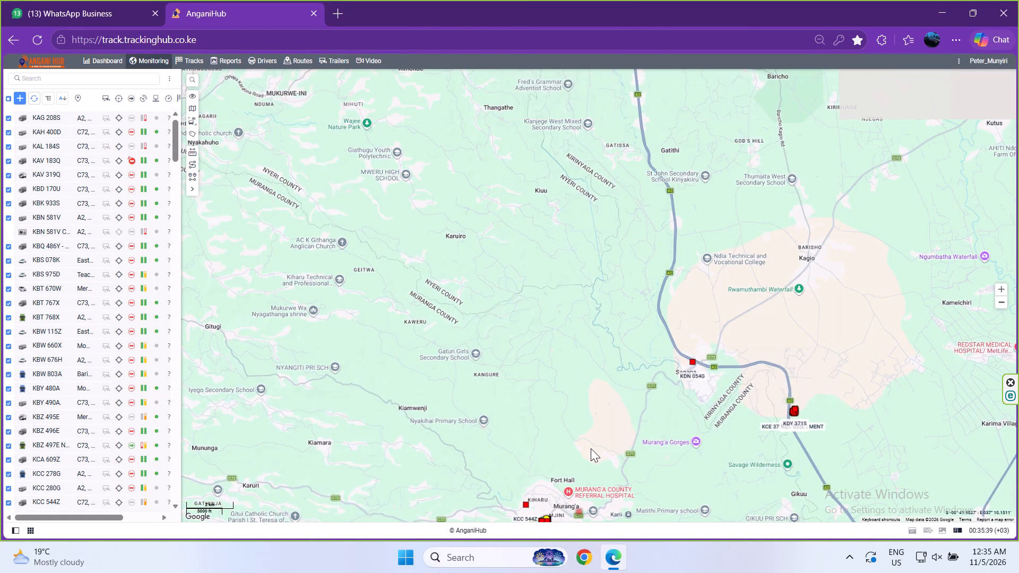
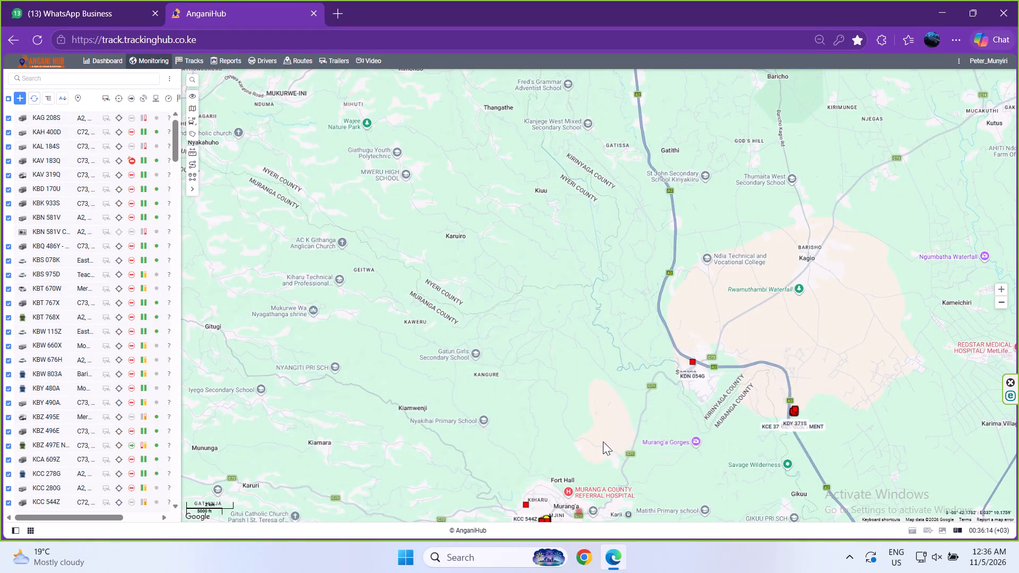
# Examine the fleet vehicles' positions between Sagana, Murang'a and Maragua, including the Kamira area and the Makutano road.
pyautogui.moveTo(610, 435); pyautogui.dragTo(678, 270)
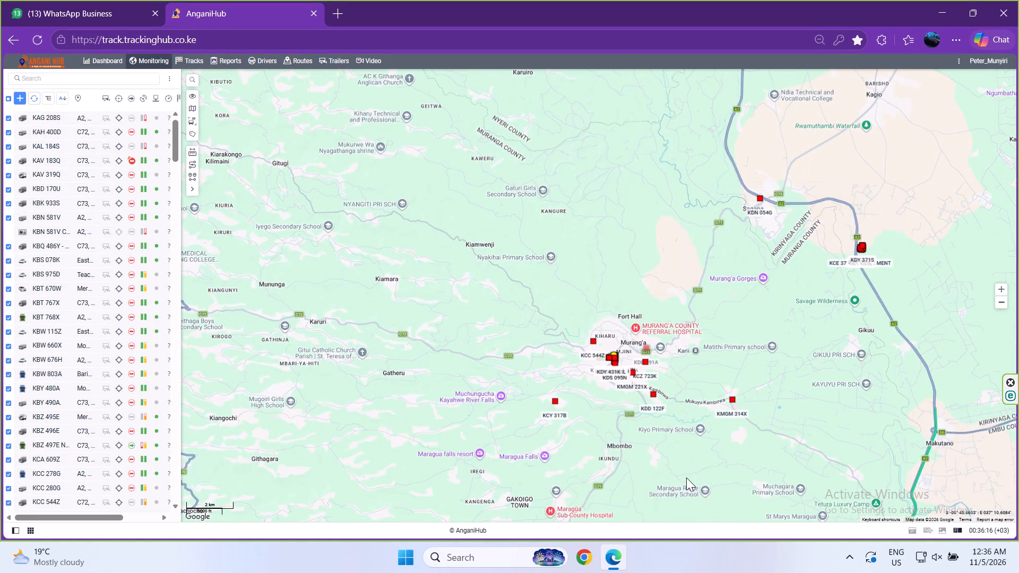
pyautogui.moveTo(686, 477); pyautogui.dragTo(748, 309)
pyautogui.moveTo(705, 413); pyautogui.dragTo(714, 387)
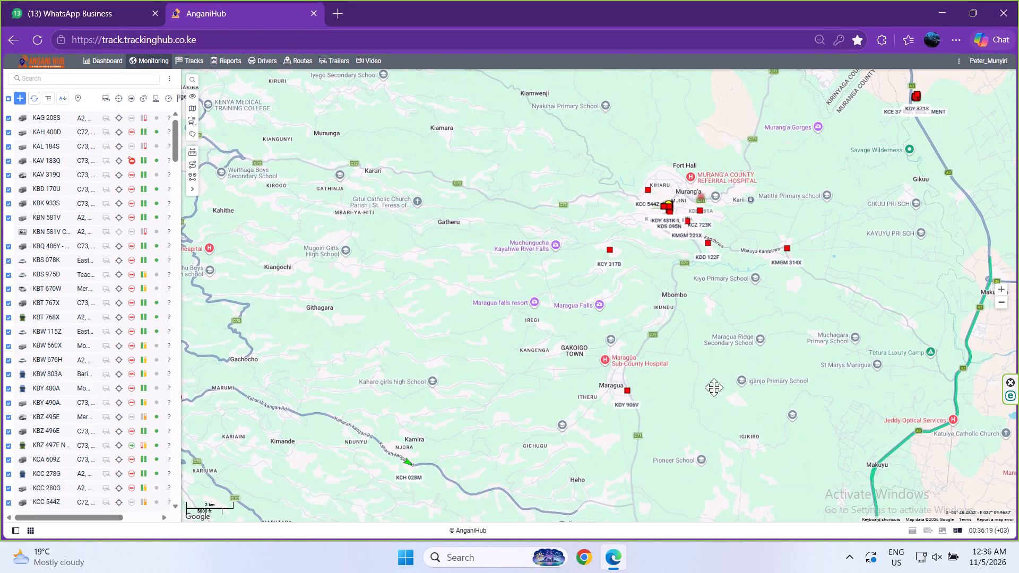
pyautogui.moveTo(714, 387); pyautogui.dragTo(724, 313)
pyautogui.moveTo(724, 313); pyautogui.dragTo(652, 509)
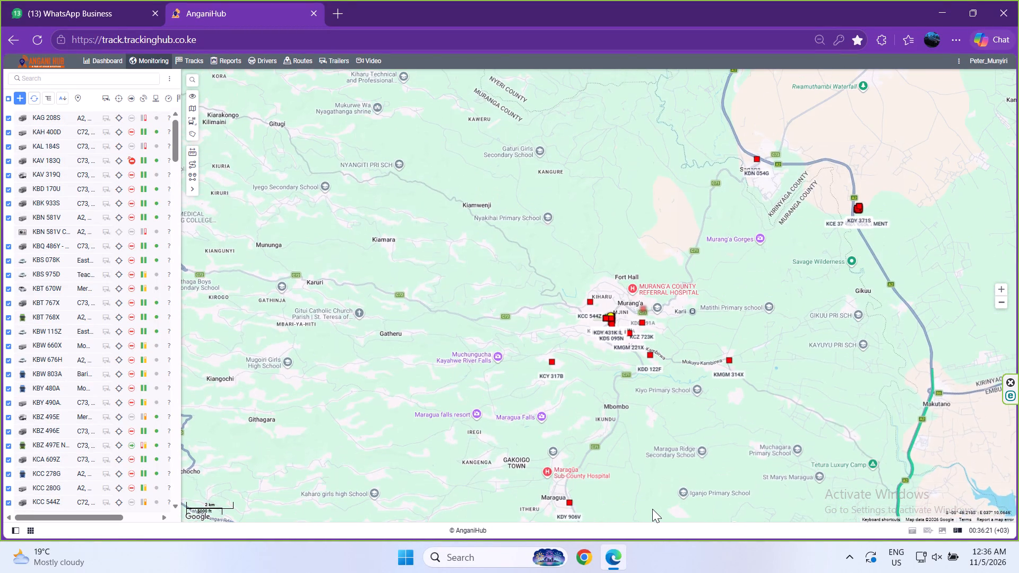
pyautogui.moveTo(715, 422); pyautogui.dragTo(638, 507)
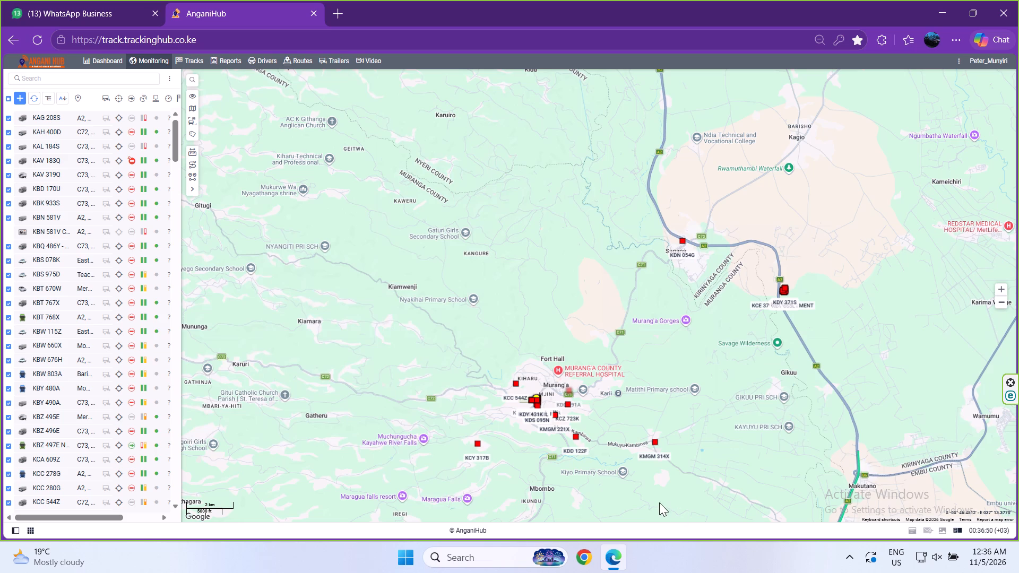
pyautogui.moveTo(656, 501); pyautogui.dragTo(706, 329)
pyautogui.moveTo(540, 333); pyautogui.dragTo(648, 328)
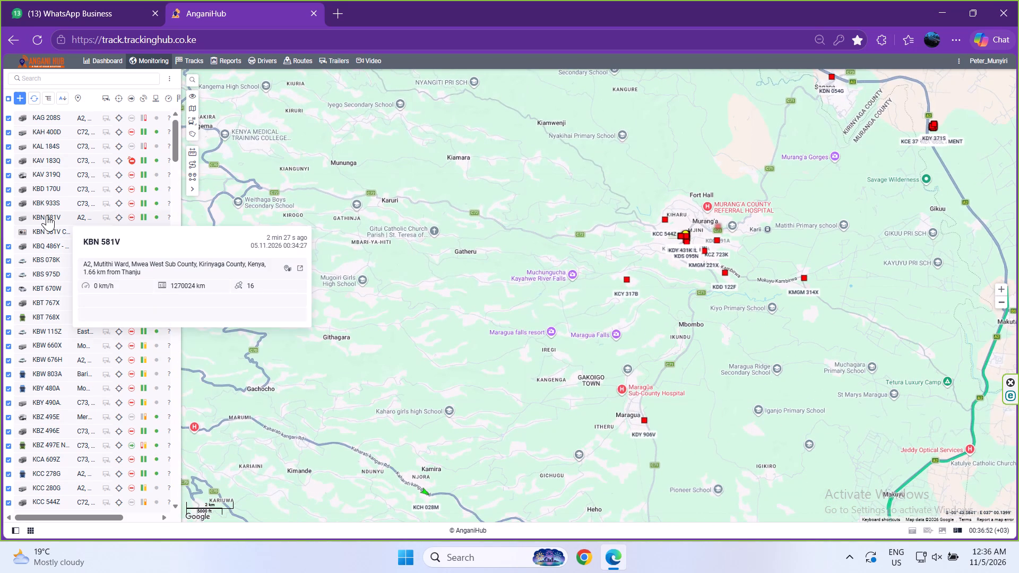
pyautogui.click(47, 215)
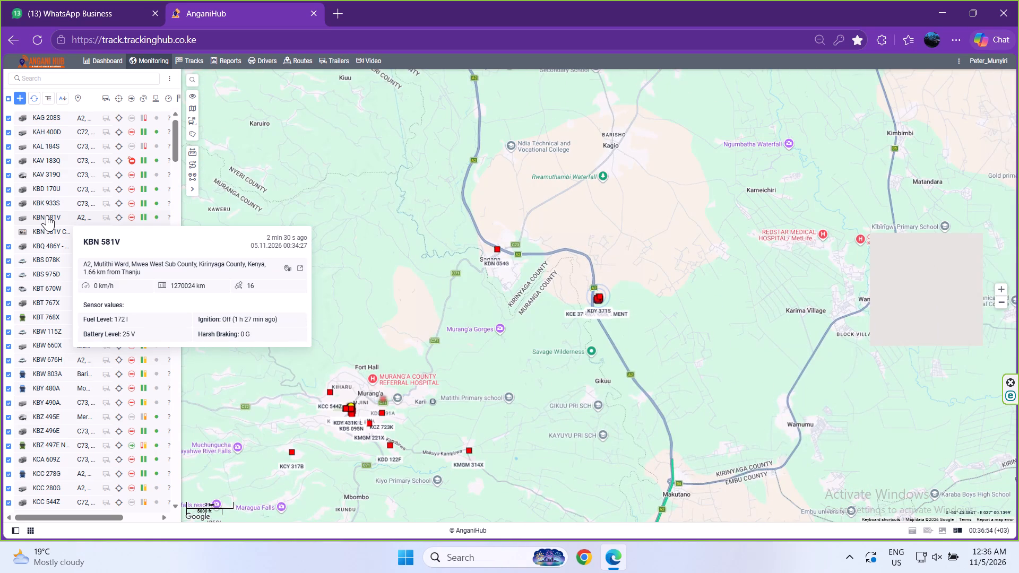
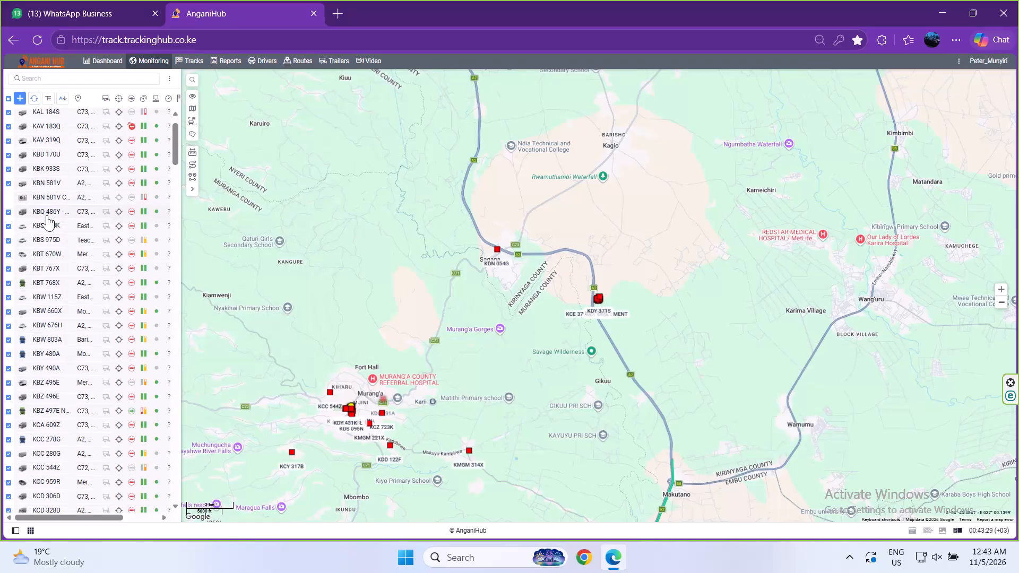
pyautogui.scroll(-1, 47, 215)
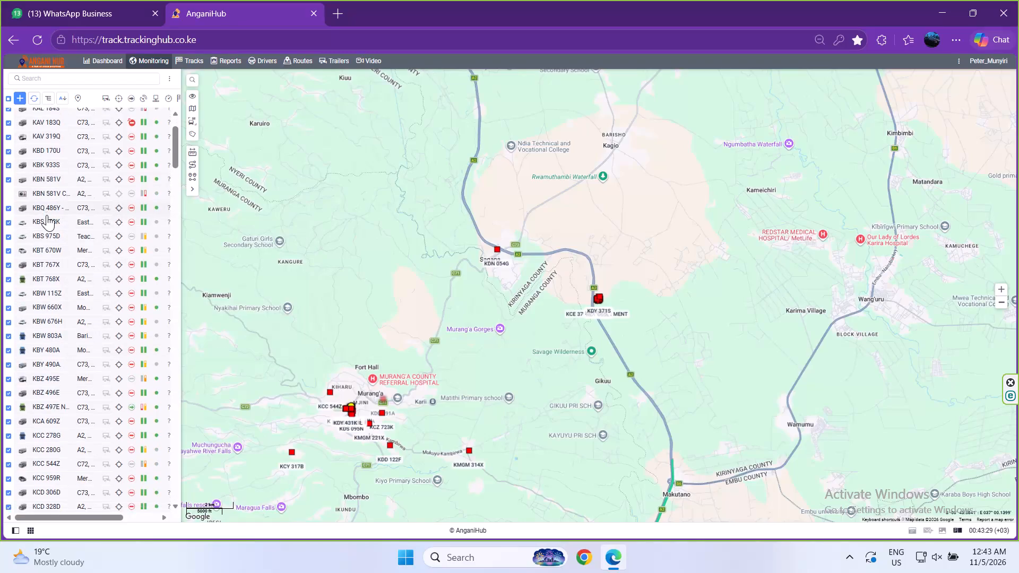
pyautogui.scroll(-1, 47, 215)
pyautogui.click(52, 201)
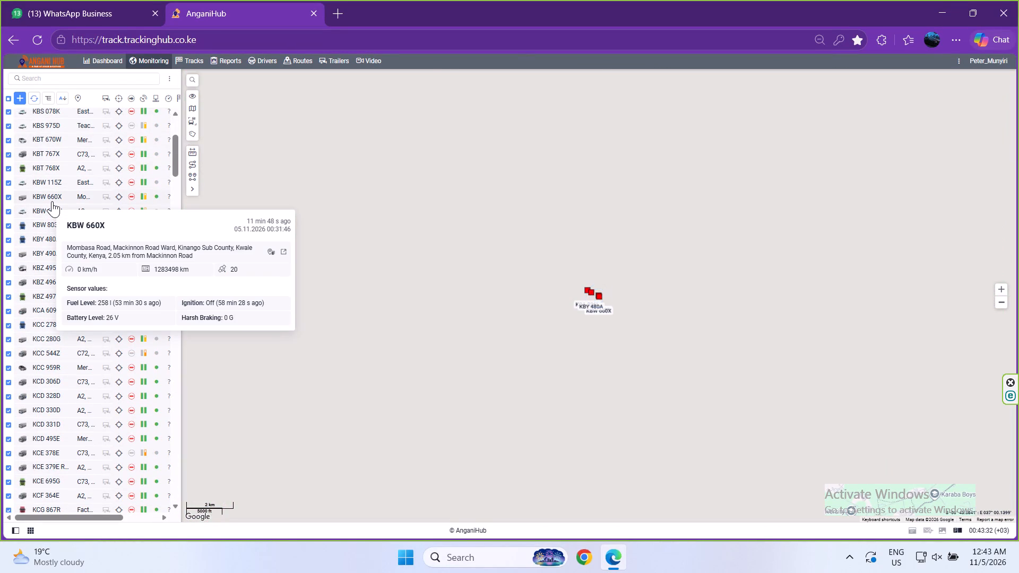
pyautogui.press('Print')
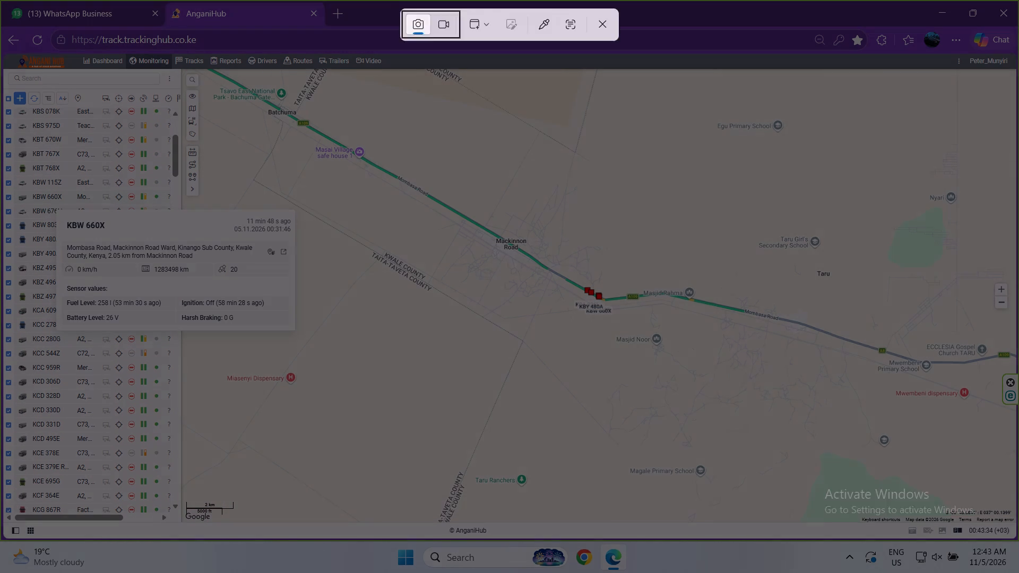
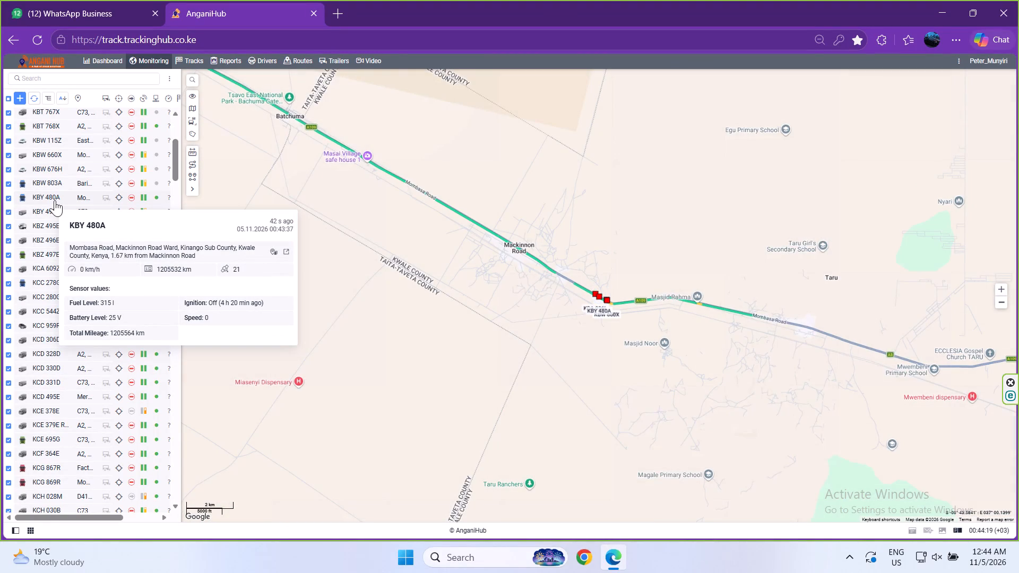
pyautogui.keyDown('ctrl'); pyautogui.click(55, 200); pyautogui.keyUp('ctrl')
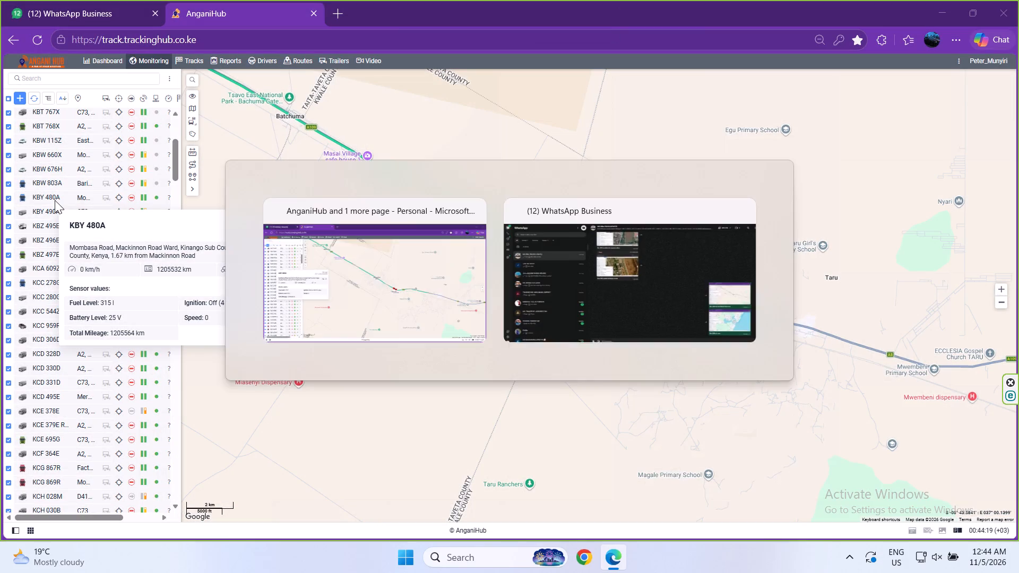
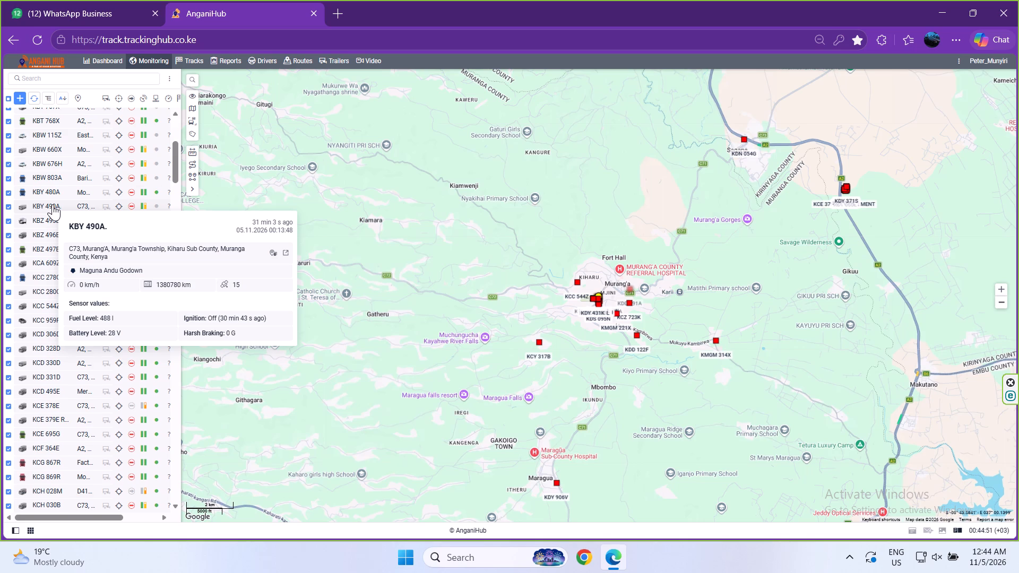
pyautogui.keyDown('ctrl'); pyautogui.scroll(-1, 53, 204); pyautogui.keyUp('ctrl')
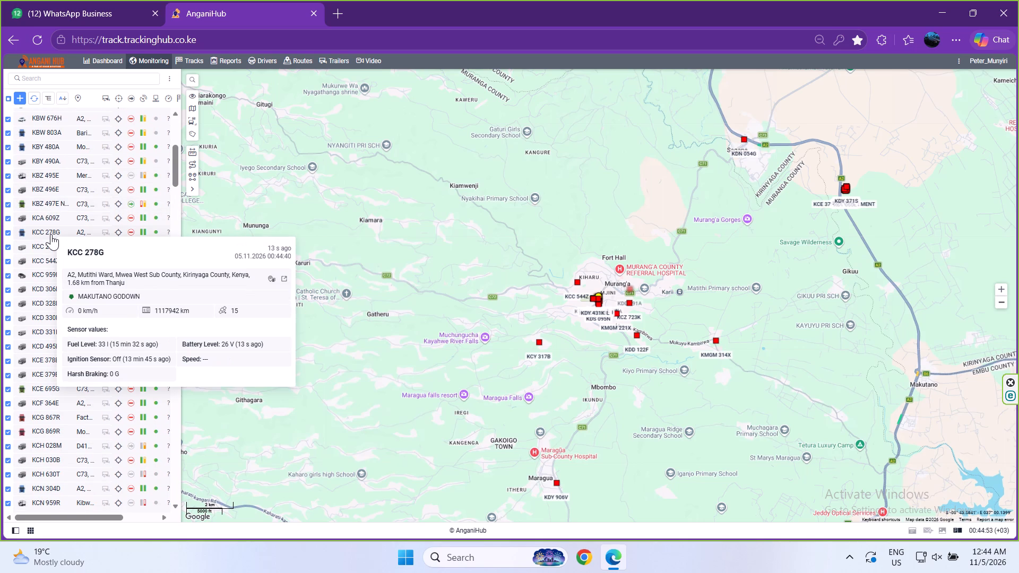
pyautogui.keyDown('ctrl'); pyautogui.click(51, 234); pyautogui.keyUp('ctrl')
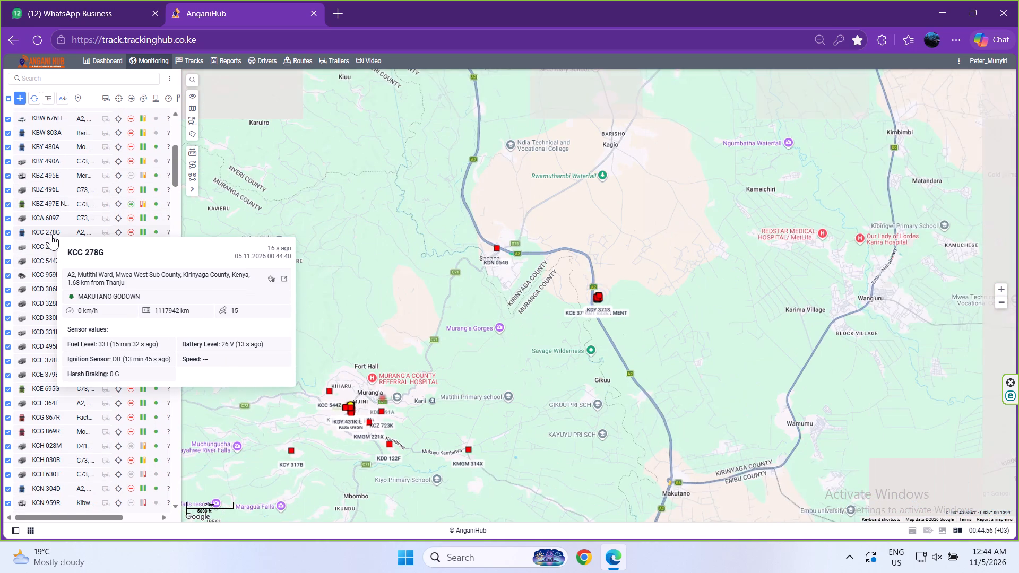
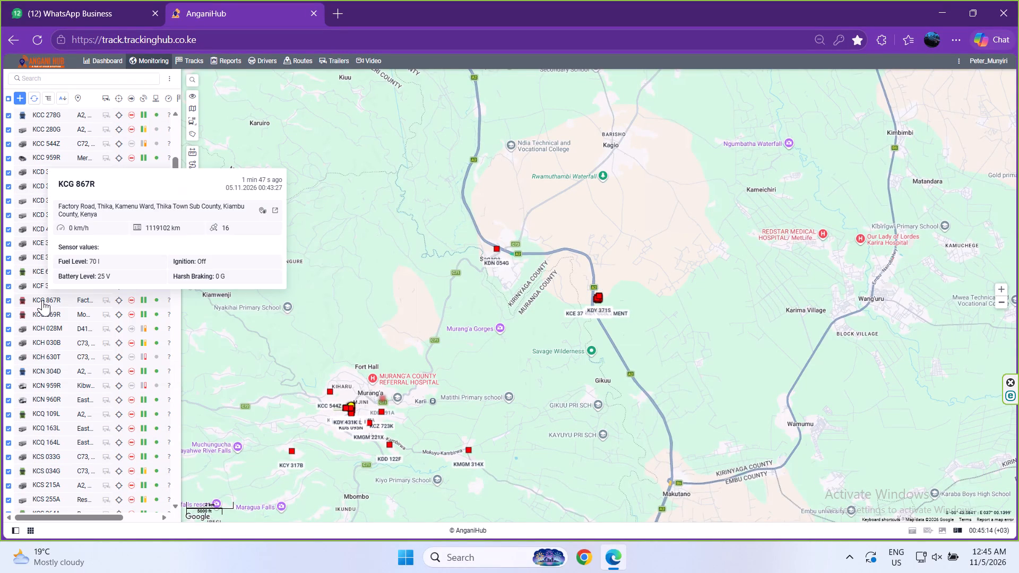
pyautogui.keyDown('ctrl'); pyautogui.click(42, 300); pyautogui.keyUp('ctrl')
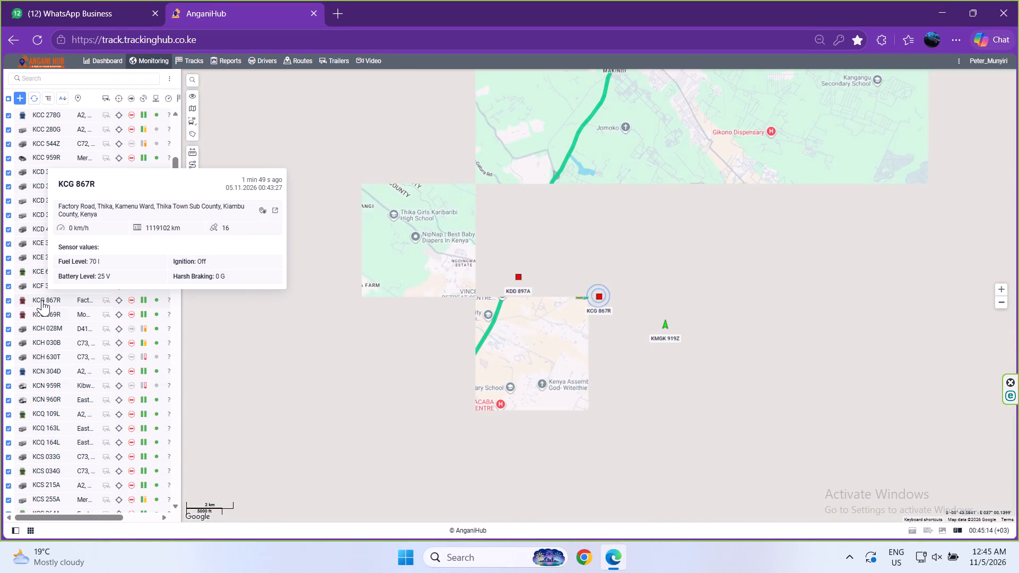
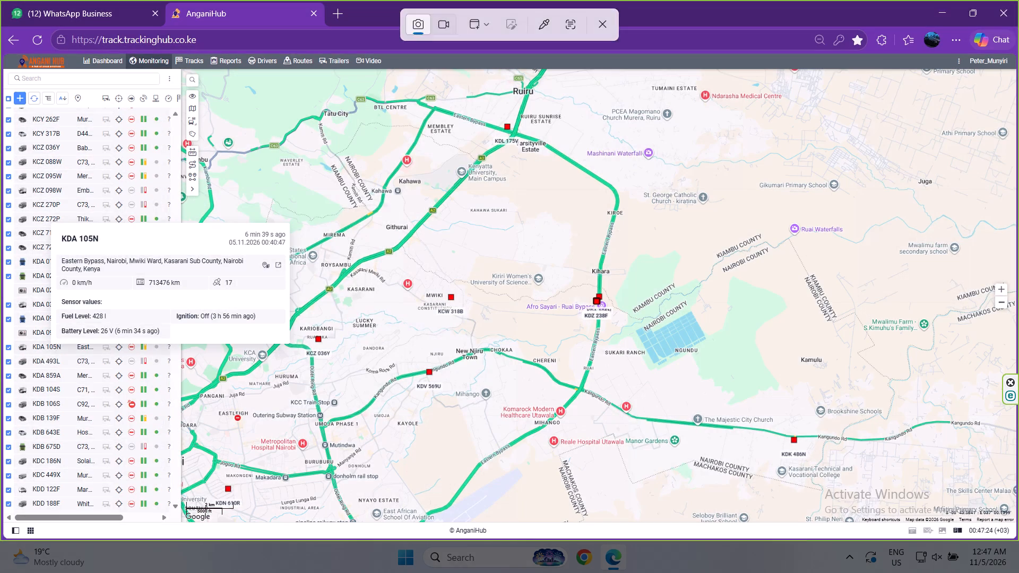
pyautogui.keyDown('ctrl'); pyautogui.scroll(-4, 48, 346); pyautogui.keyUp('ctrl')
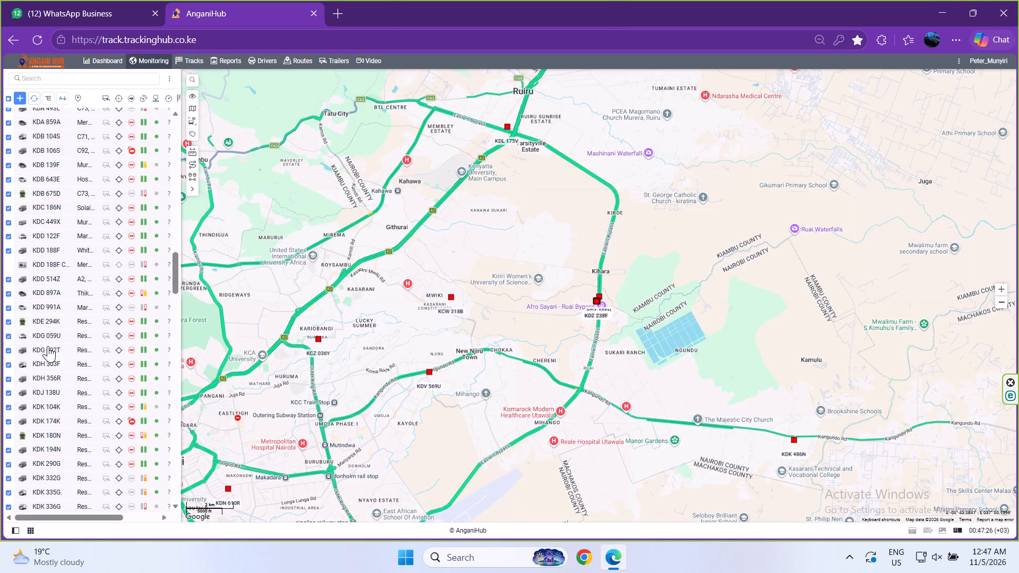
pyautogui.keyDown('ctrl'); pyautogui.scroll(-3, 48, 346); pyautogui.keyUp('ctrl')
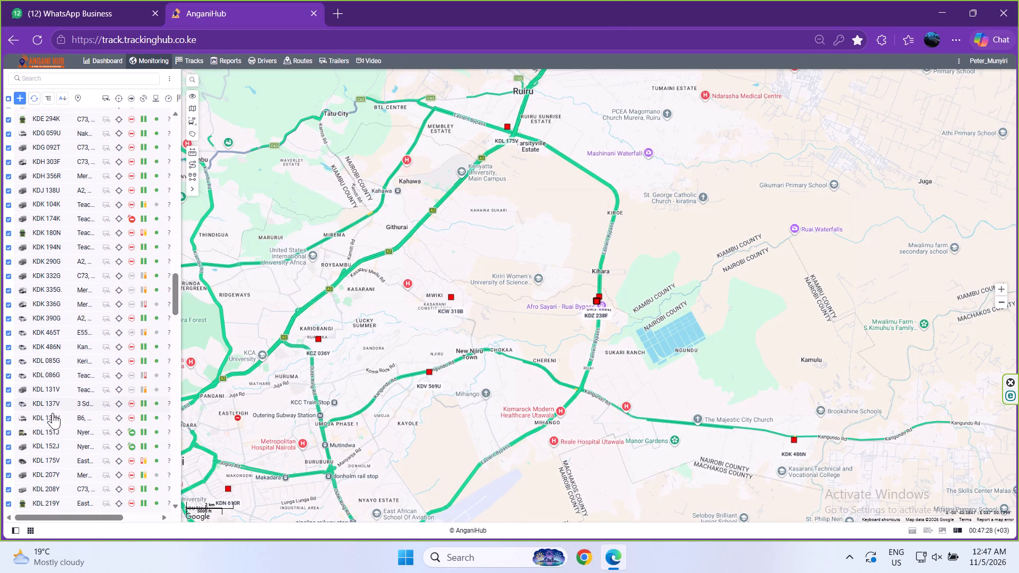
pyautogui.keyDown('ctrl'); pyautogui.click(48, 433); pyautogui.keyUp('ctrl')
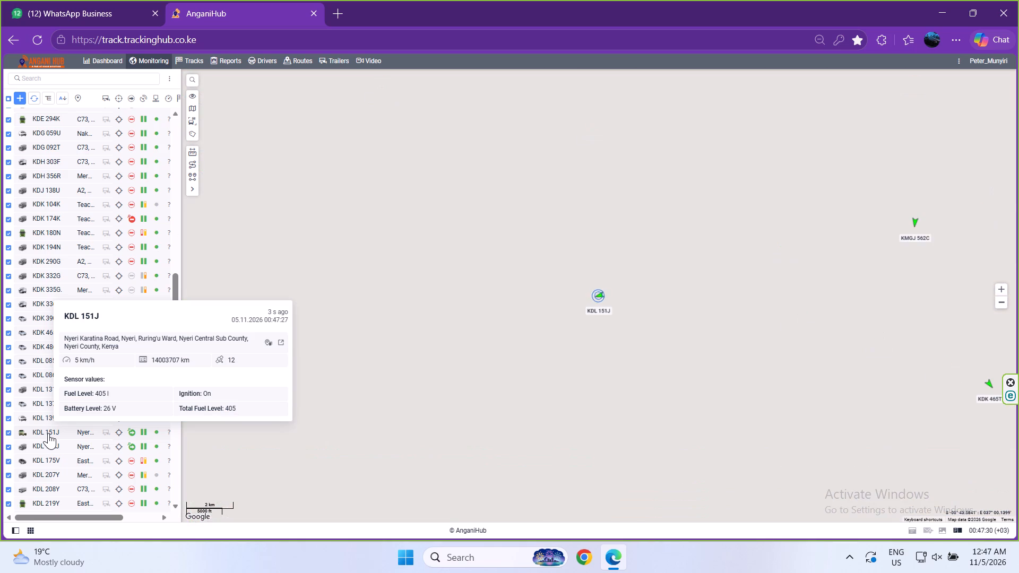
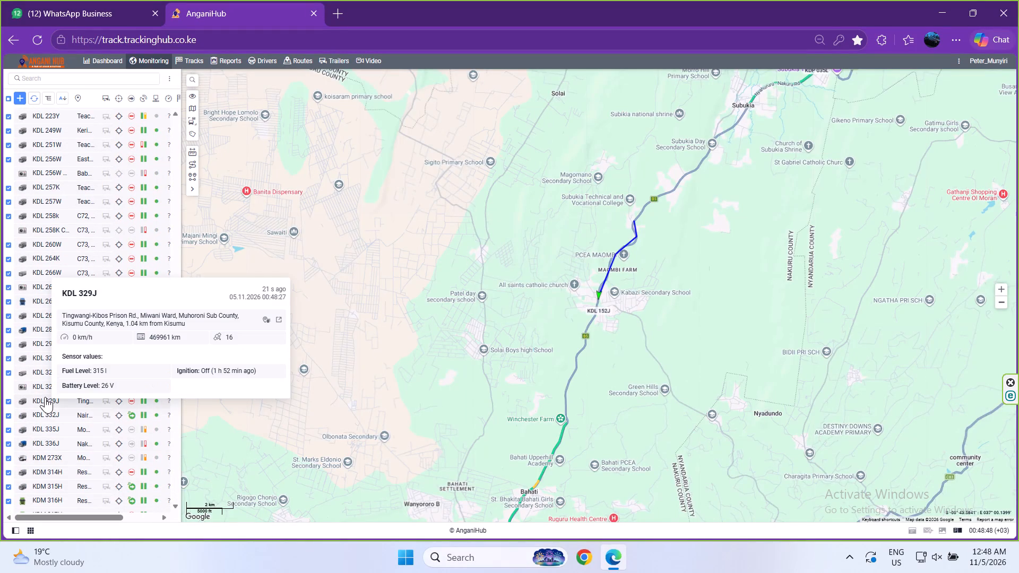
pyautogui.keyDown('ctrl'); pyautogui.click(42, 399); pyautogui.keyUp('ctrl')
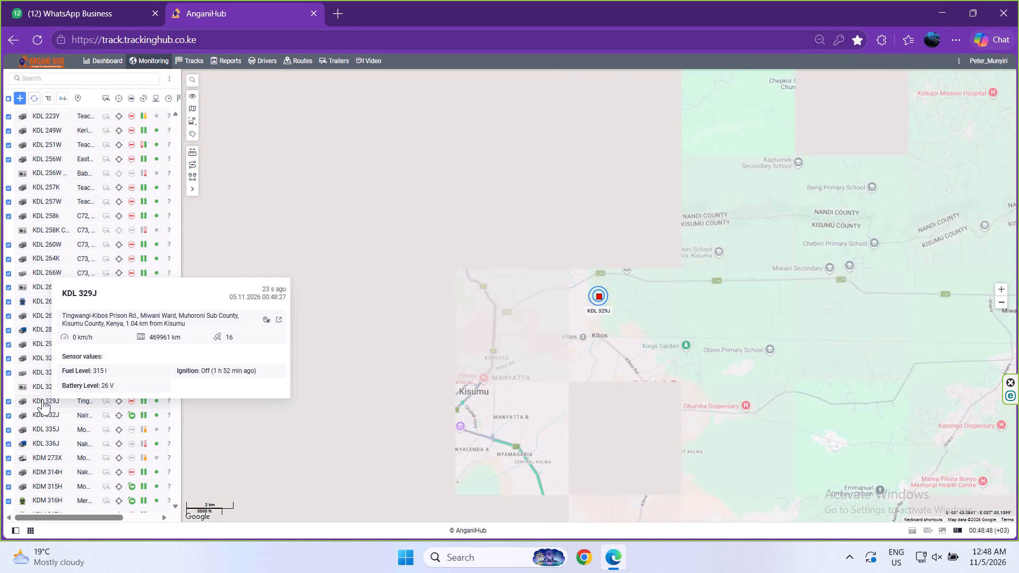
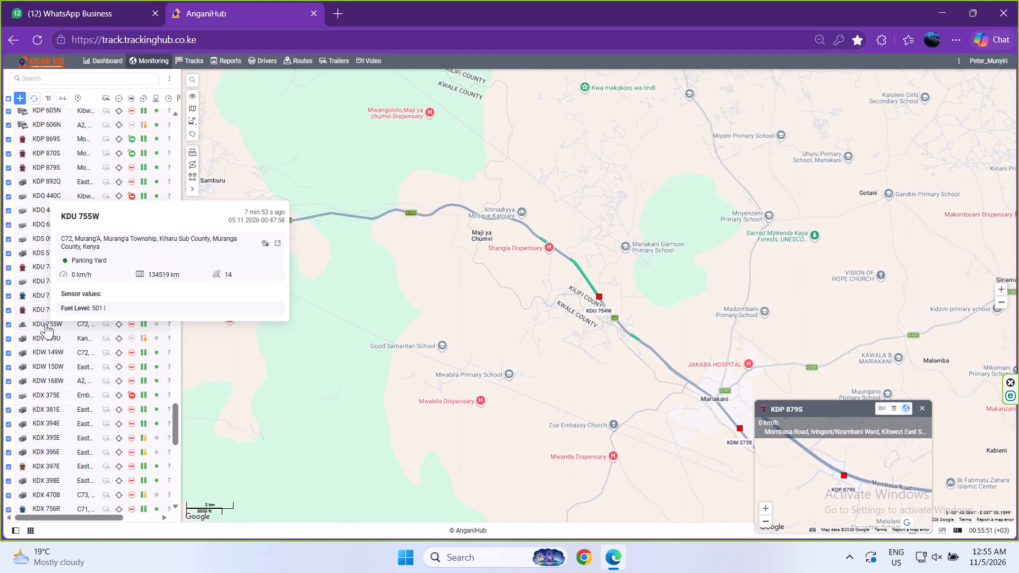
pyautogui.keyDown('ctrl'); pyautogui.click(46, 323); pyautogui.keyUp('ctrl')
pyautogui.keyDown('ctrl'); pyautogui.scroll(-2, 46, 323); pyautogui.keyUp('ctrl')
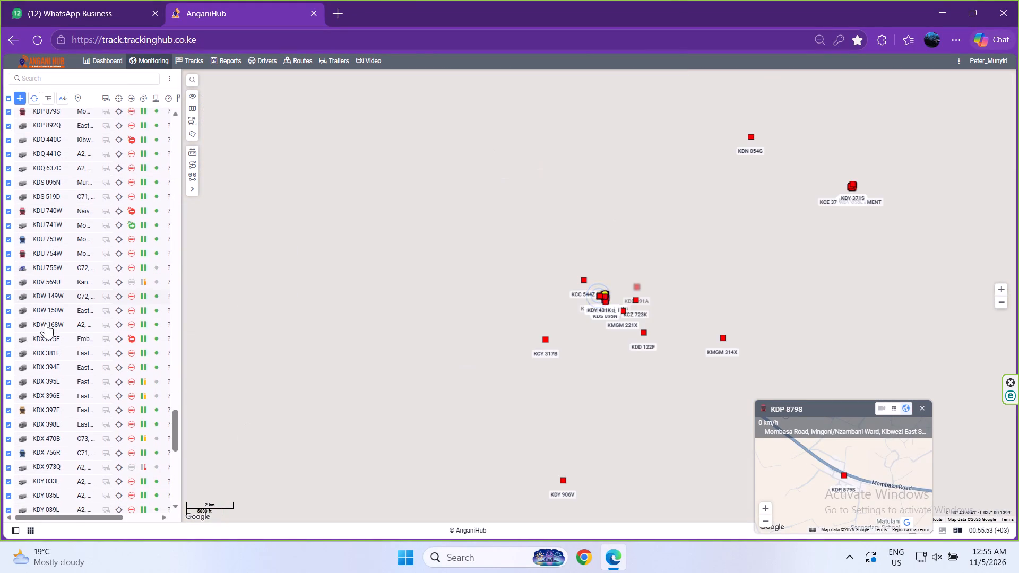
pyautogui.keyDown('ctrl'); pyautogui.scroll(-3, 46, 323); pyautogui.keyUp('ctrl')
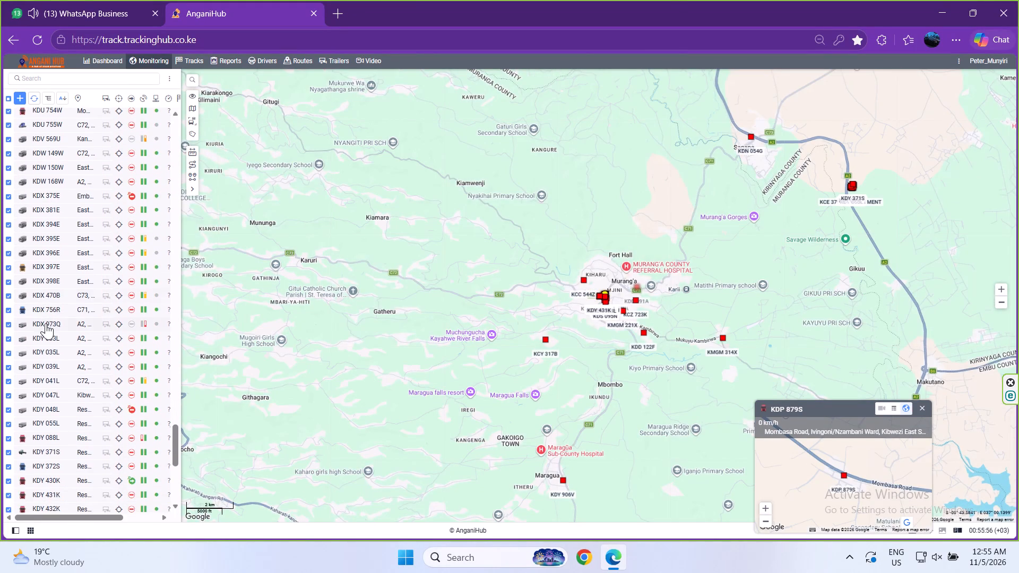
pyautogui.keyDown('ctrl'); pyautogui.scroll(-2, 46, 323); pyautogui.keyUp('ctrl')
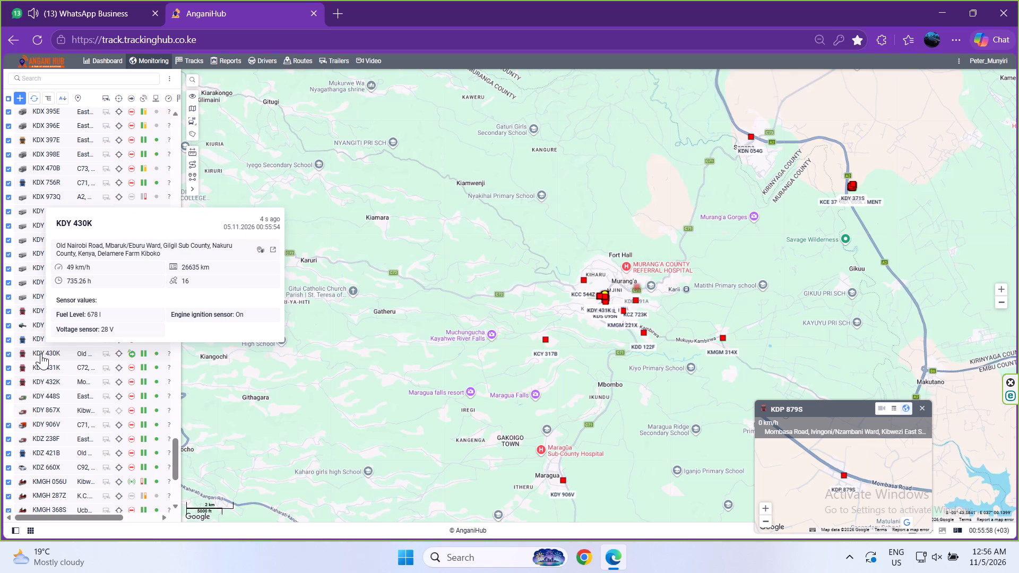
pyautogui.keyDown('ctrl'); pyautogui.click(41, 353); pyautogui.keyUp('ctrl')
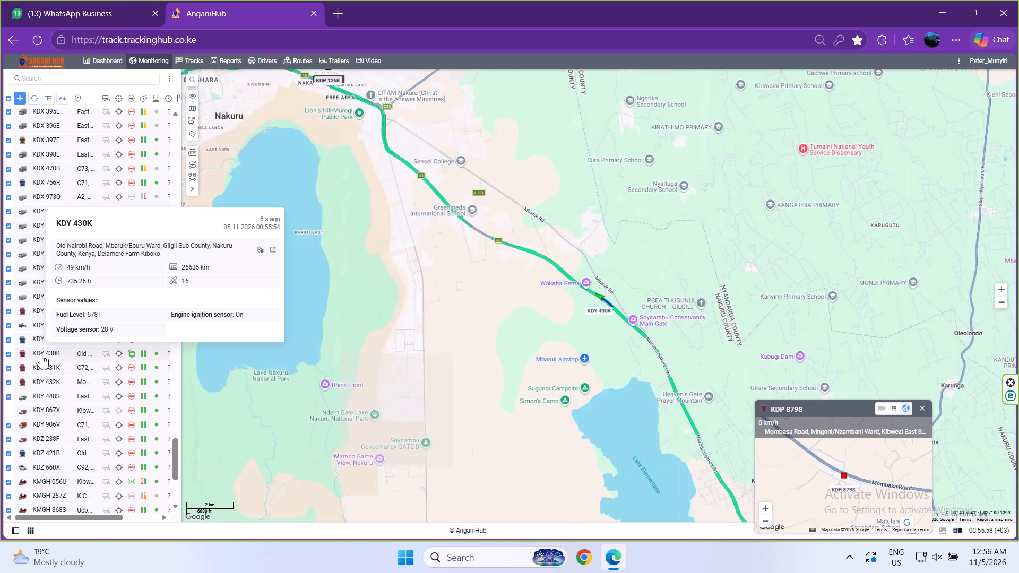
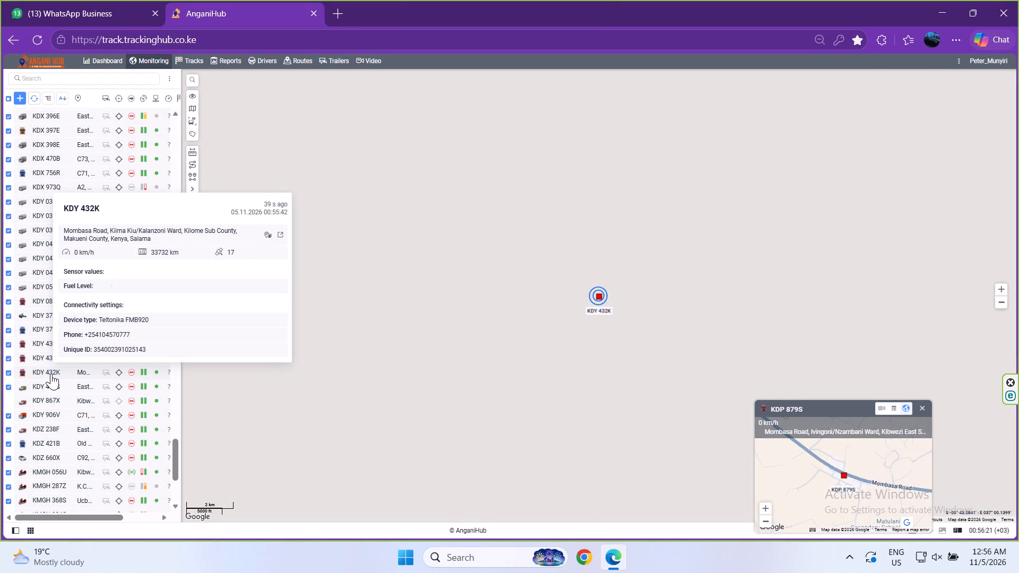
pyautogui.press('Print')
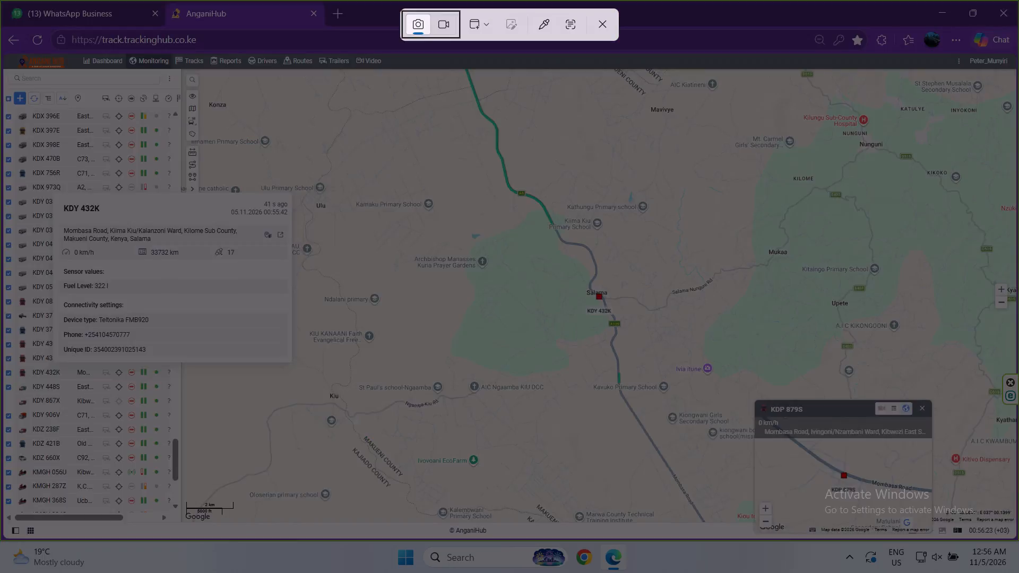
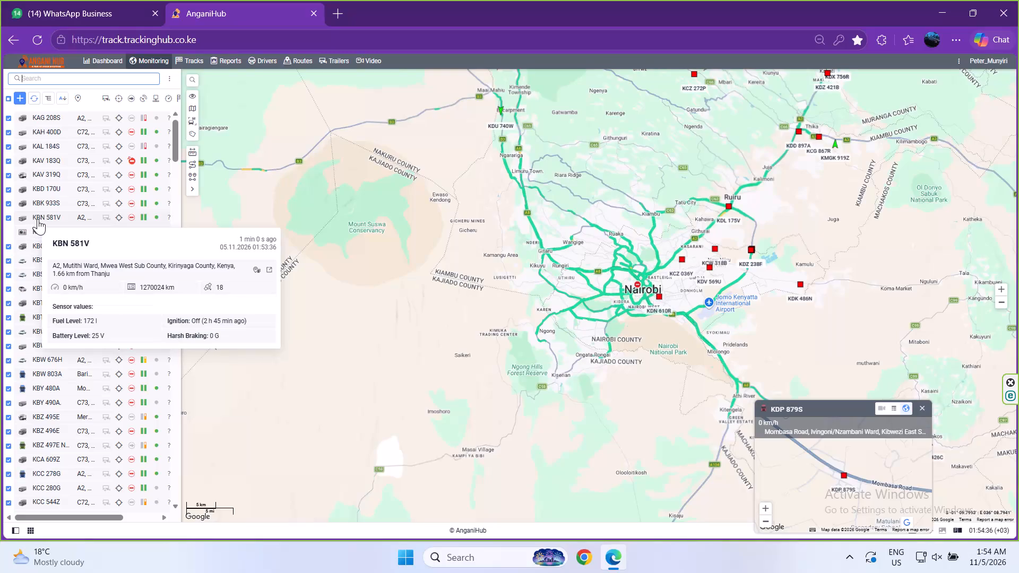
pyautogui.keyDown('ctrl'); pyautogui.click(38, 219); pyautogui.keyUp('ctrl')
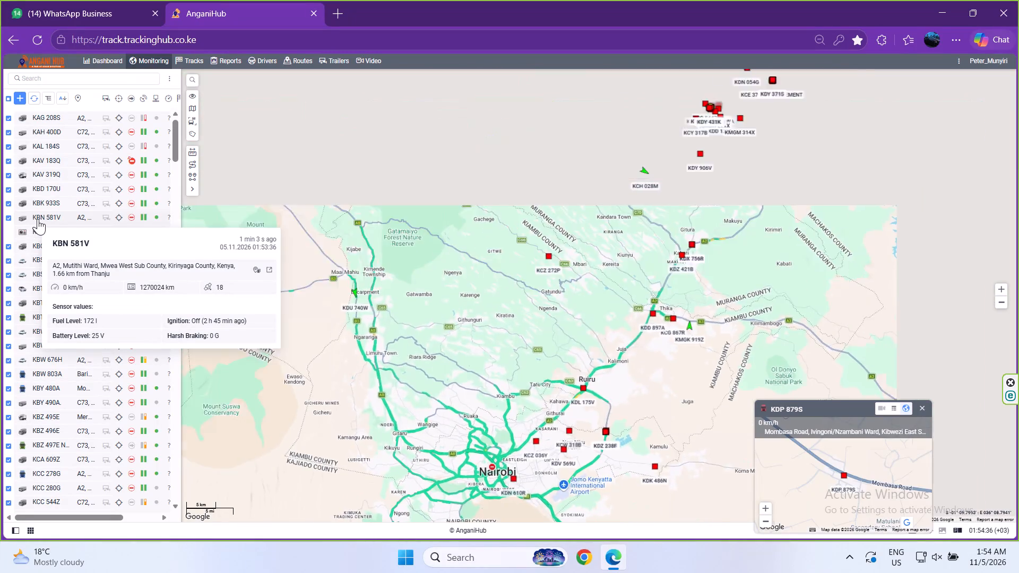
pyautogui.press('Print')
pyautogui.keyDown('ctrl'); pyautogui.click(38, 219); pyautogui.keyUp('ctrl')
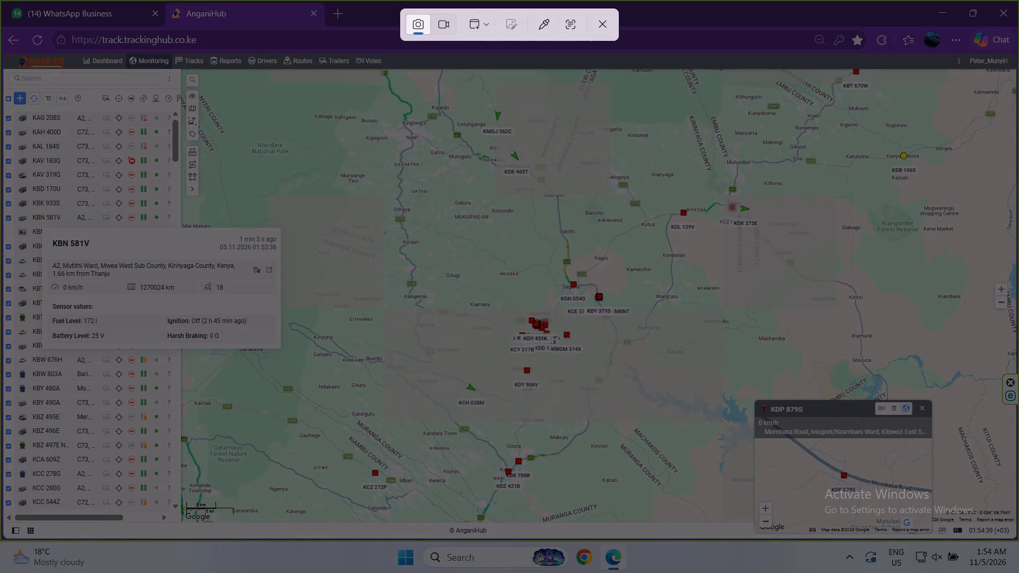
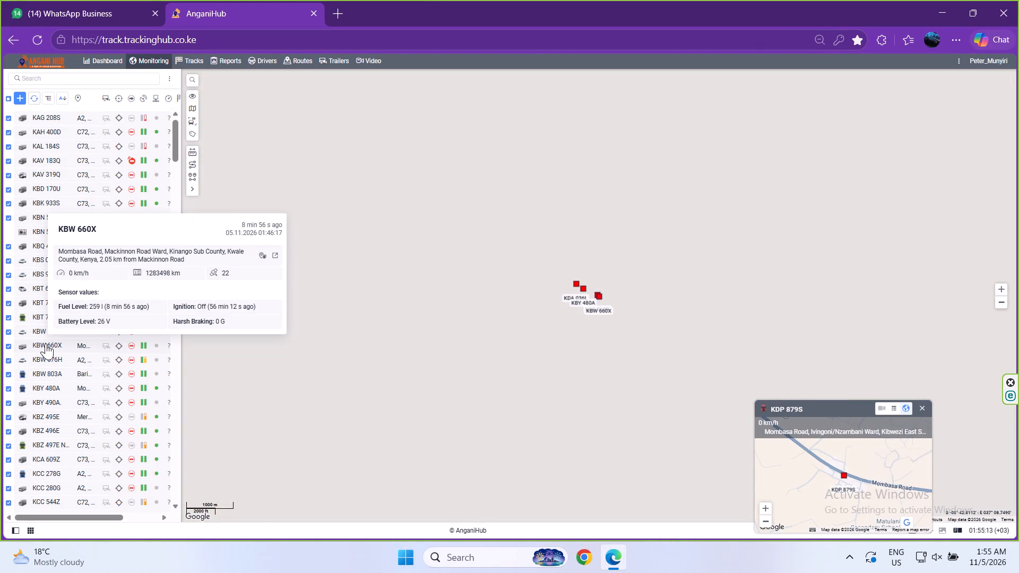
pyautogui.press('Print')
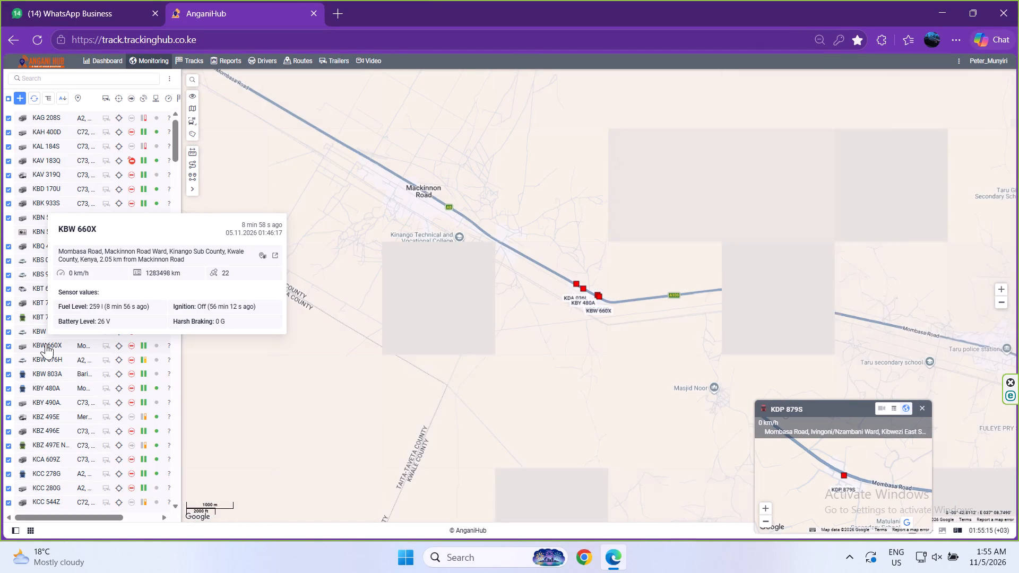
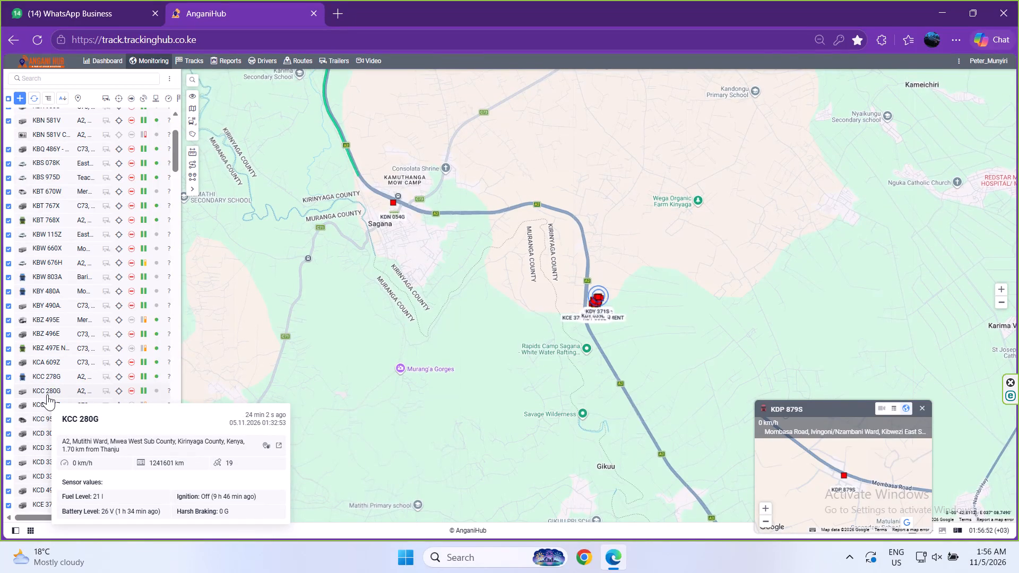
pyautogui.keyDown('ctrl'); pyautogui.click(47, 394); pyautogui.keyUp('ctrl')
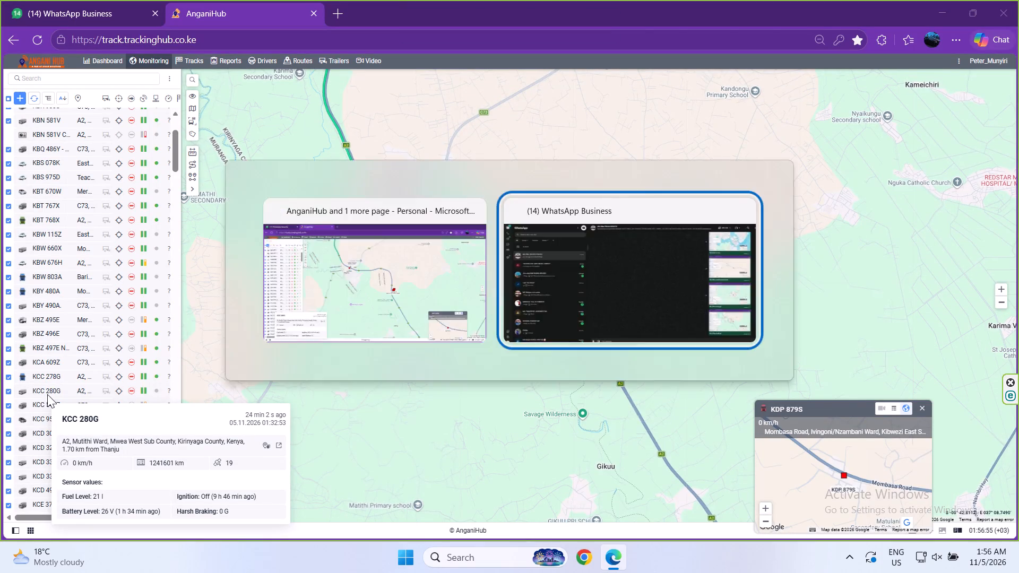
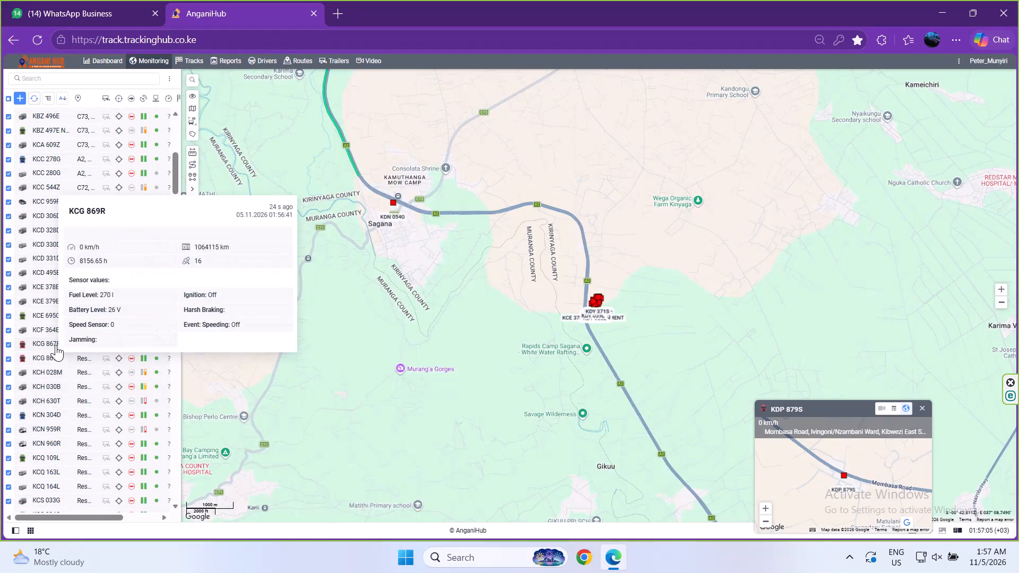
pyautogui.keyDown('ctrl'); pyautogui.click(48, 342); pyautogui.keyUp('ctrl')
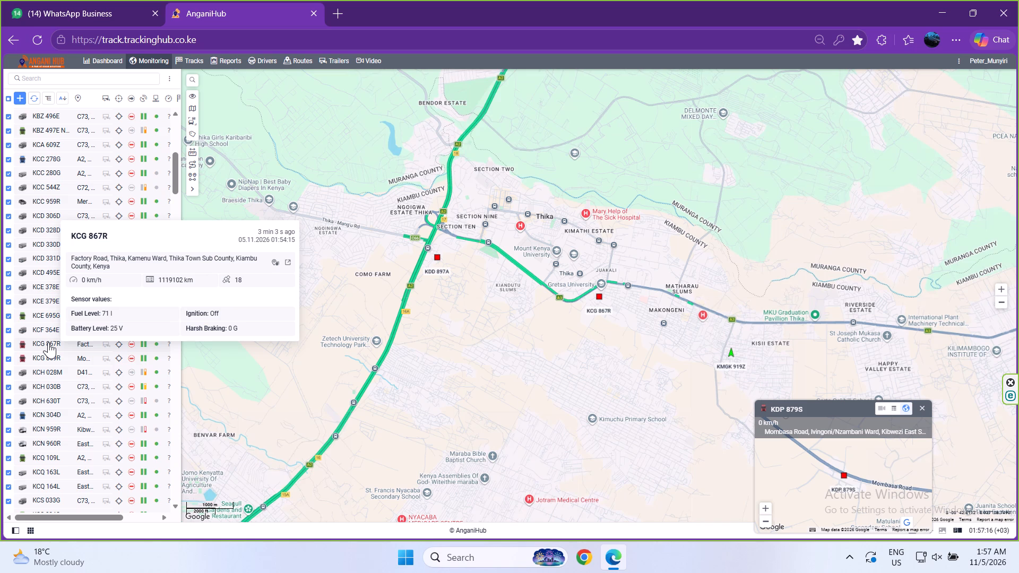
pyautogui.press('Print')
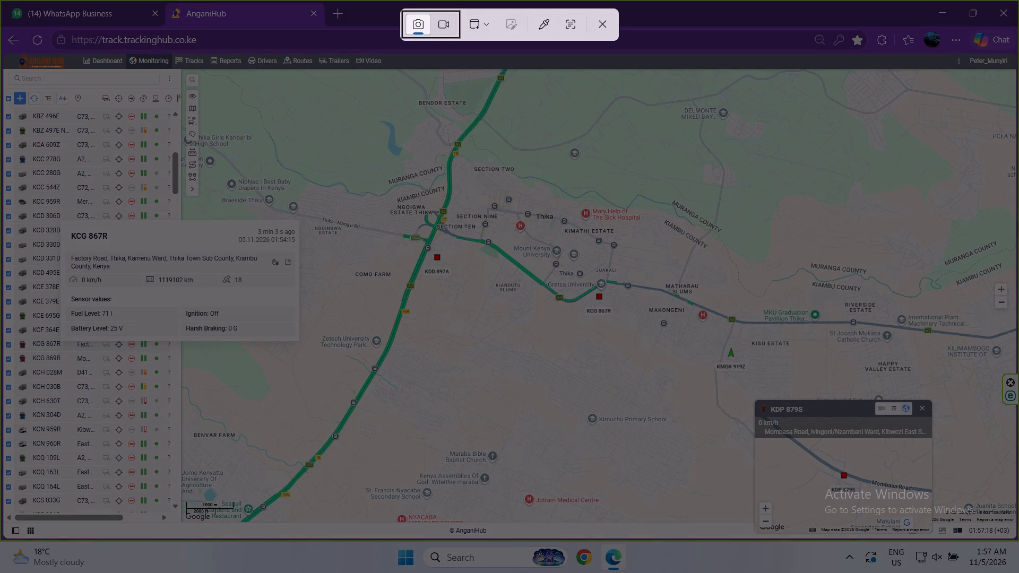
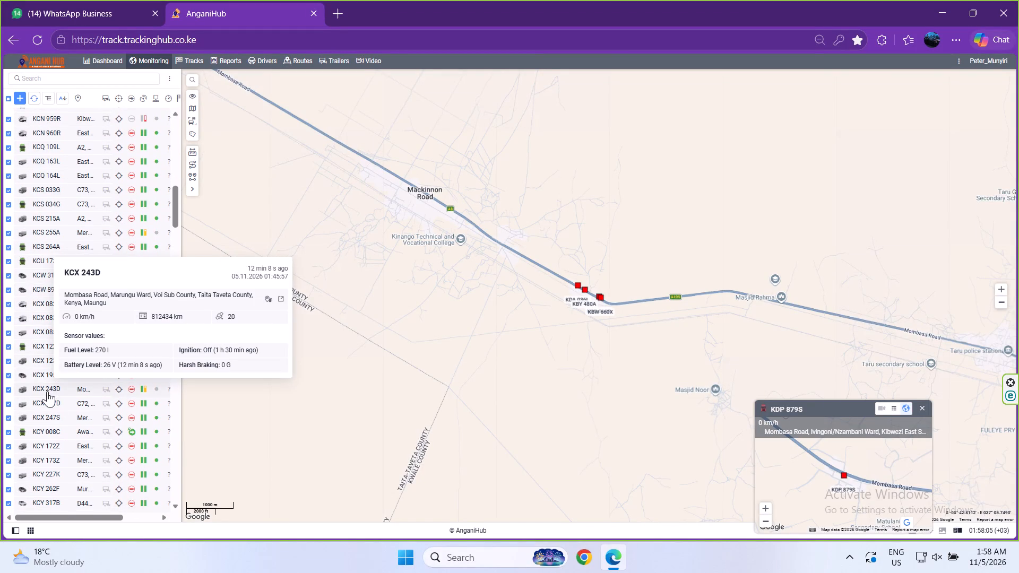
pyautogui.keyDown('ctrl'); pyautogui.click(47, 391); pyautogui.keyUp('ctrl')
pyautogui.press('Print')
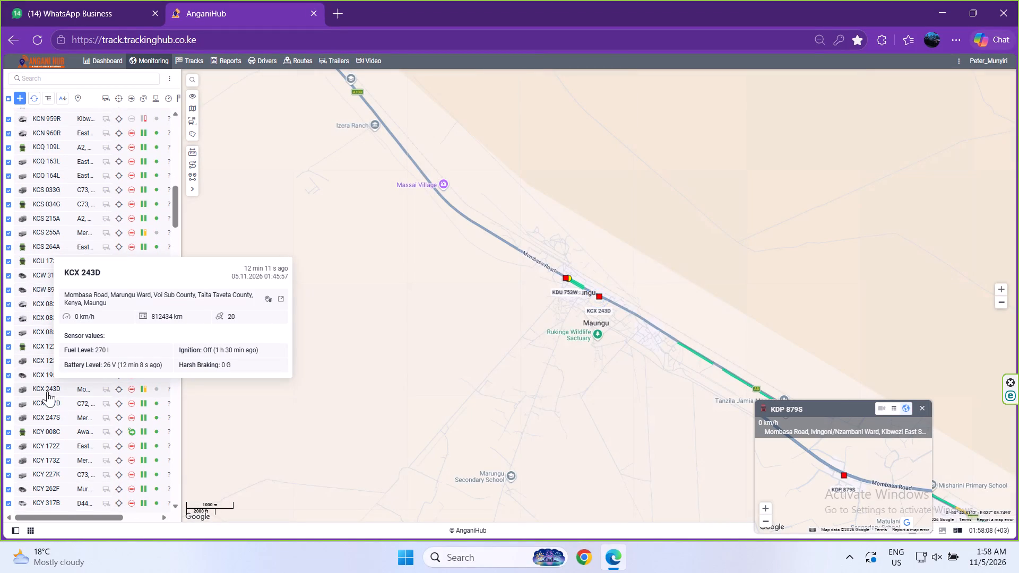
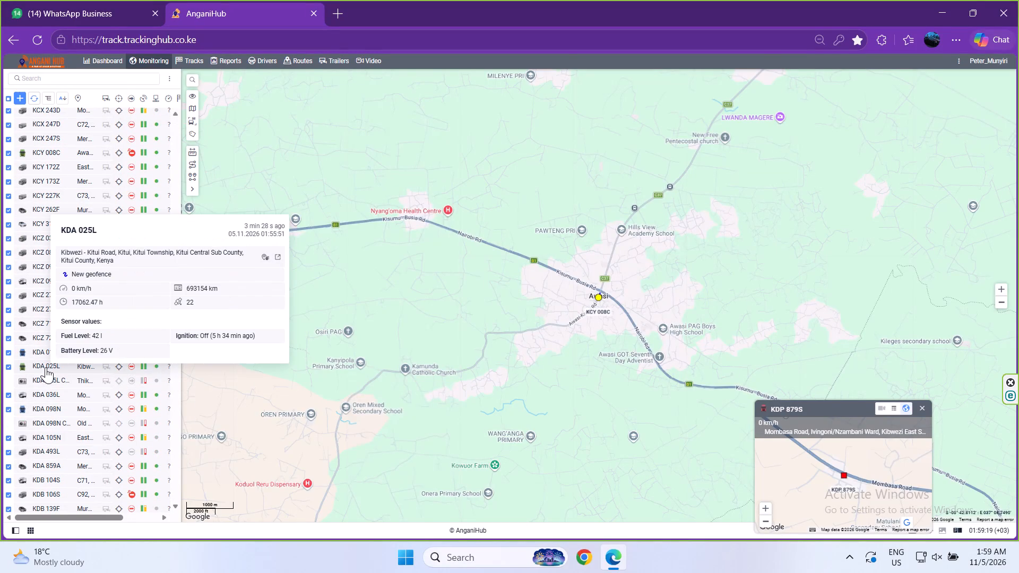
pyautogui.keyDown('ctrl'); pyautogui.click(46, 367); pyautogui.keyUp('ctrl')
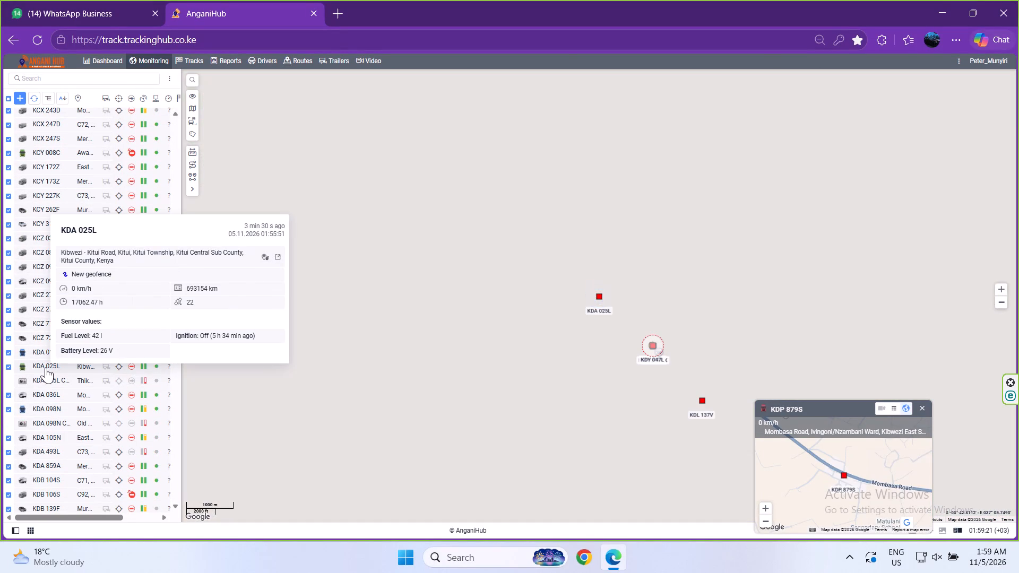
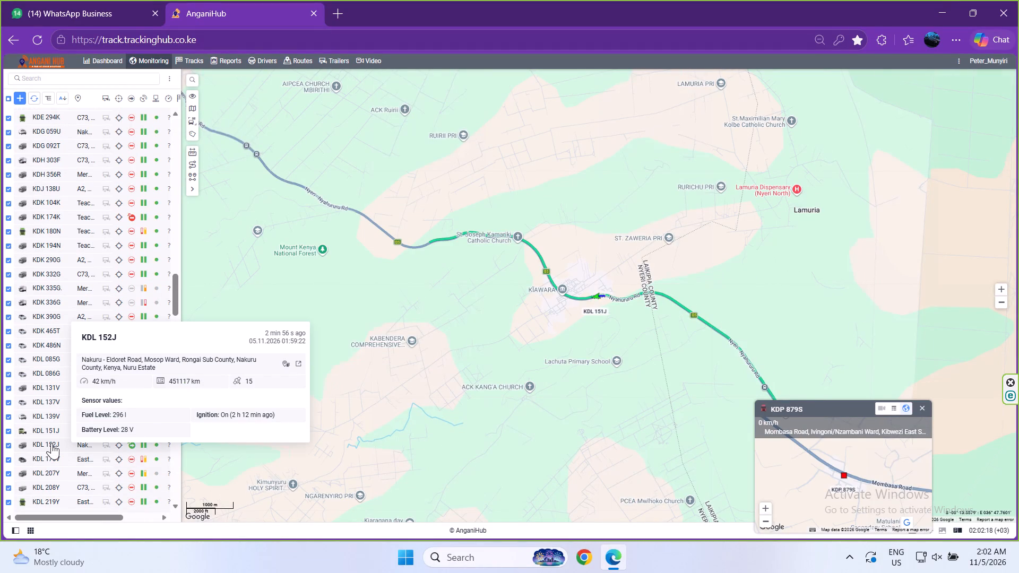
pyautogui.press('Print')
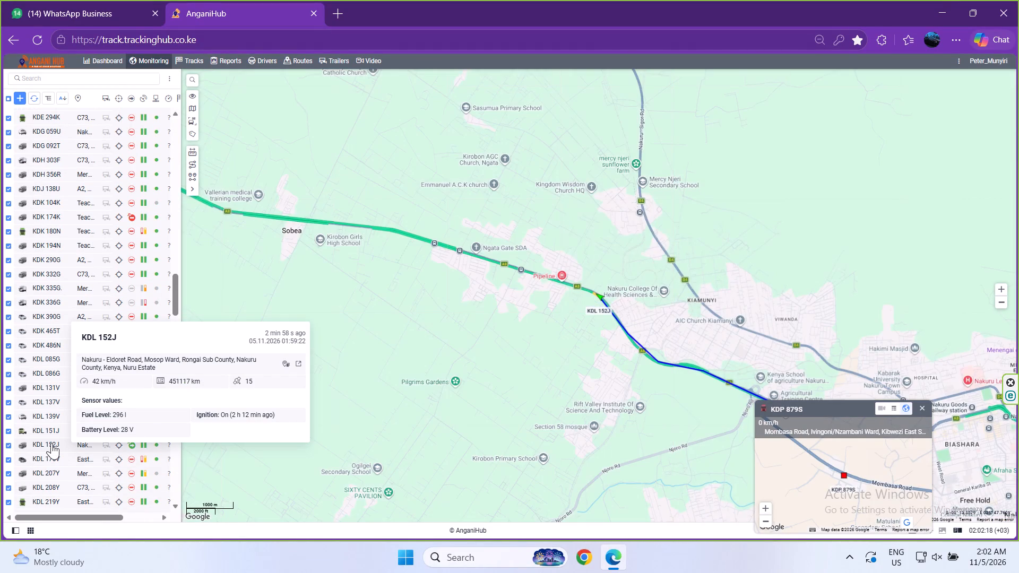
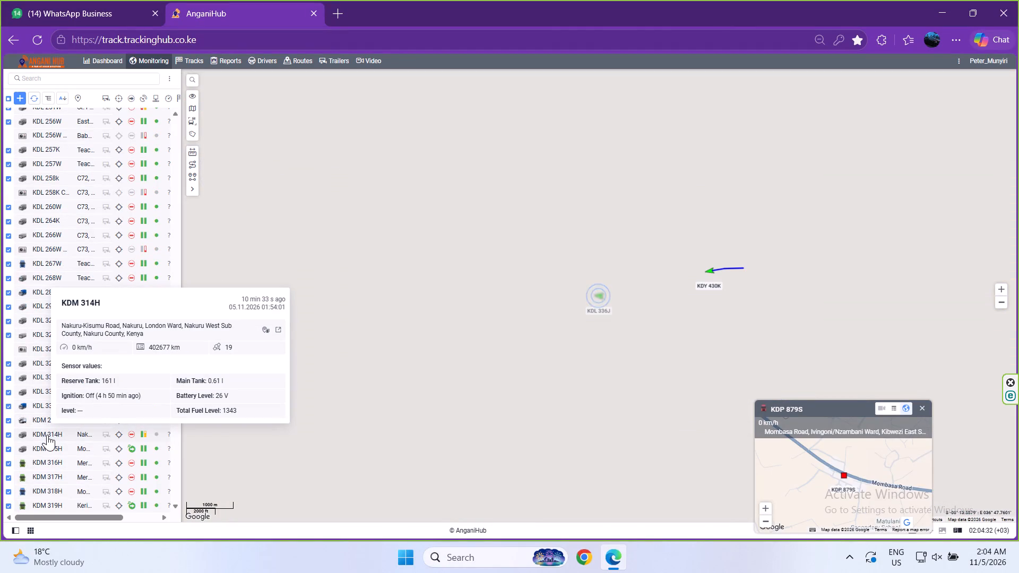
pyautogui.press('Print')
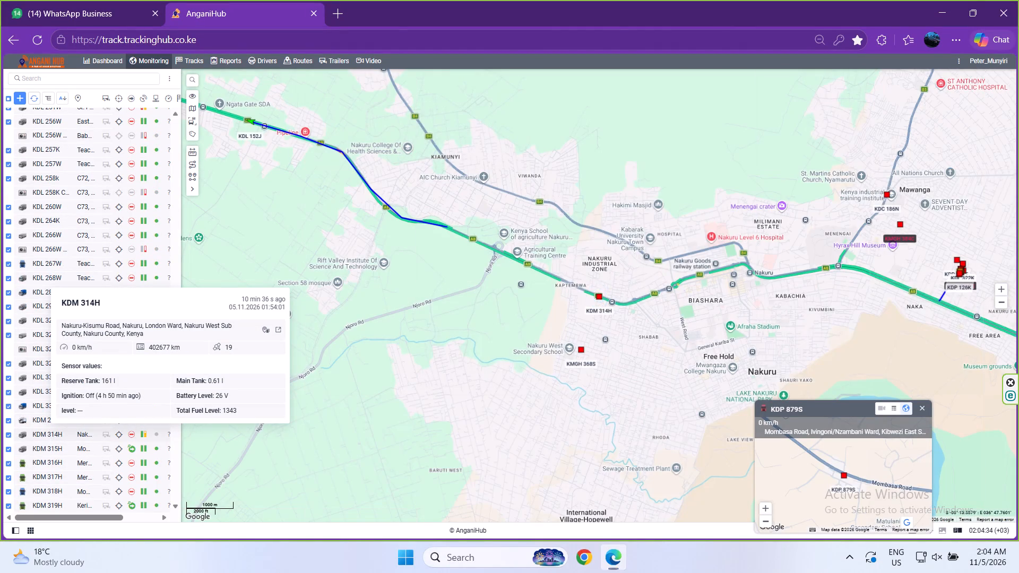
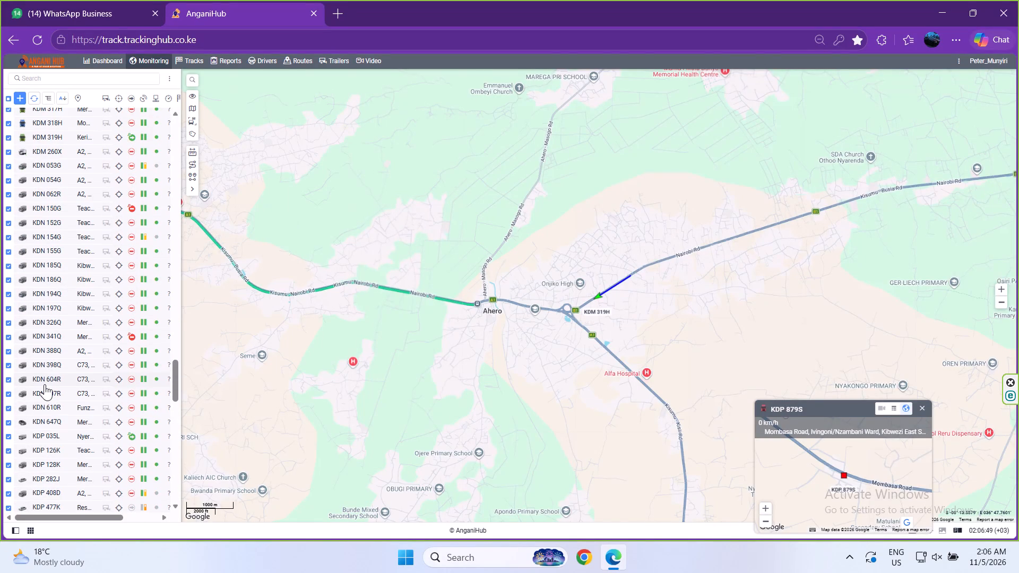
pyautogui.keyDown('ctrl'); pyautogui.scroll(-1, 45, 384); pyautogui.keyUp('ctrl')
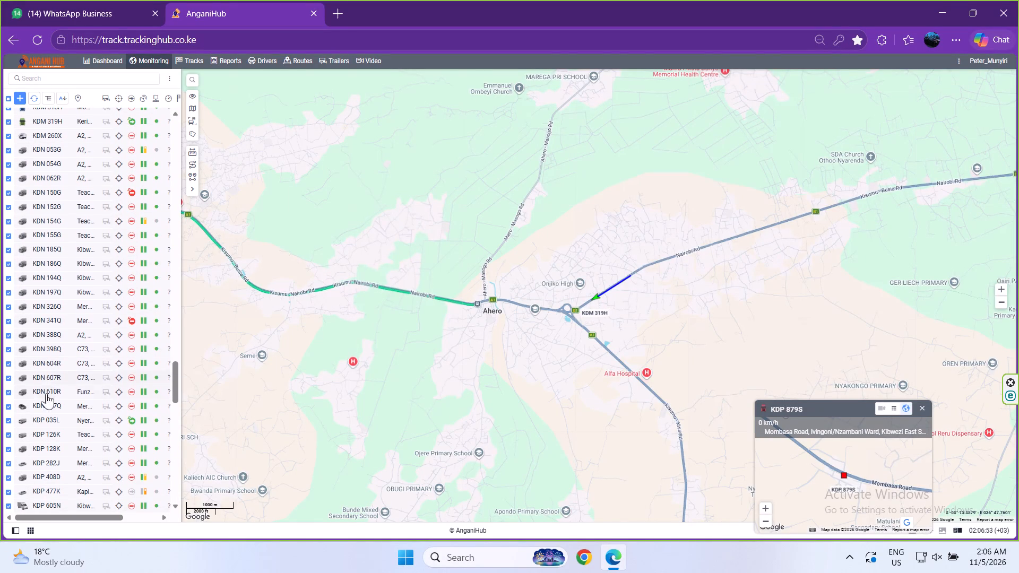
pyautogui.keyDown('ctrl'); pyautogui.click(47, 419); pyautogui.keyUp('ctrl')
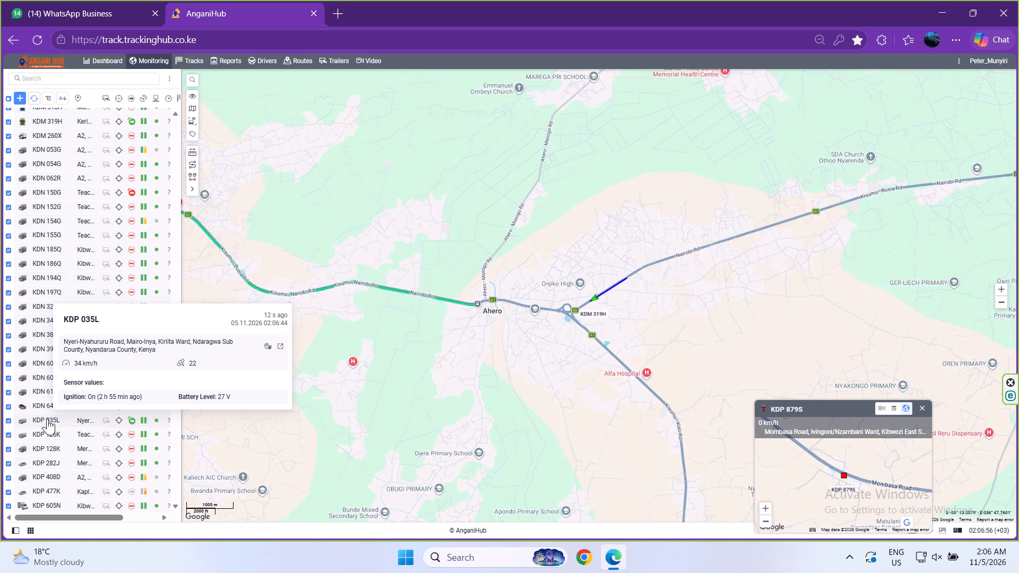
pyautogui.press('Print')
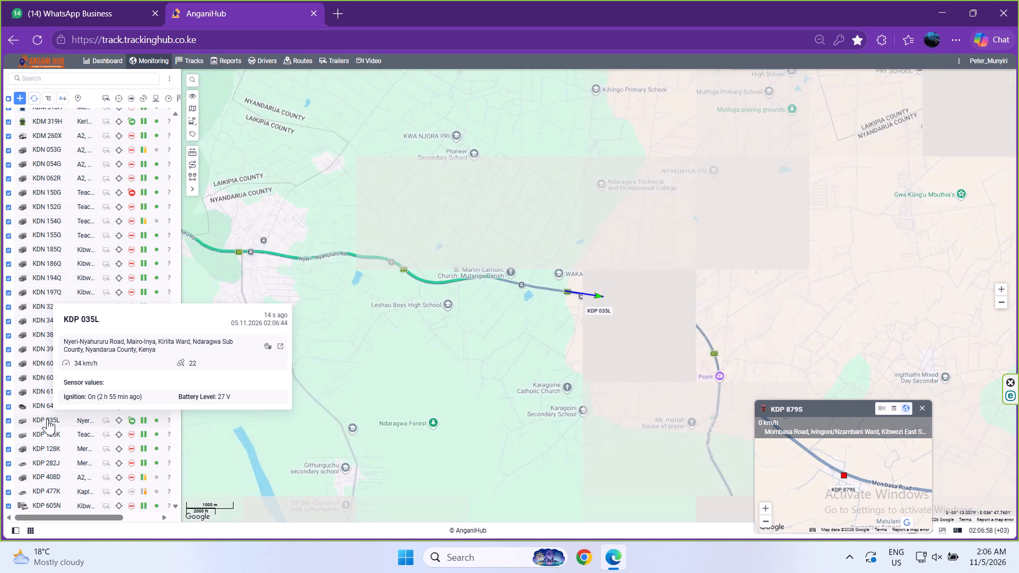
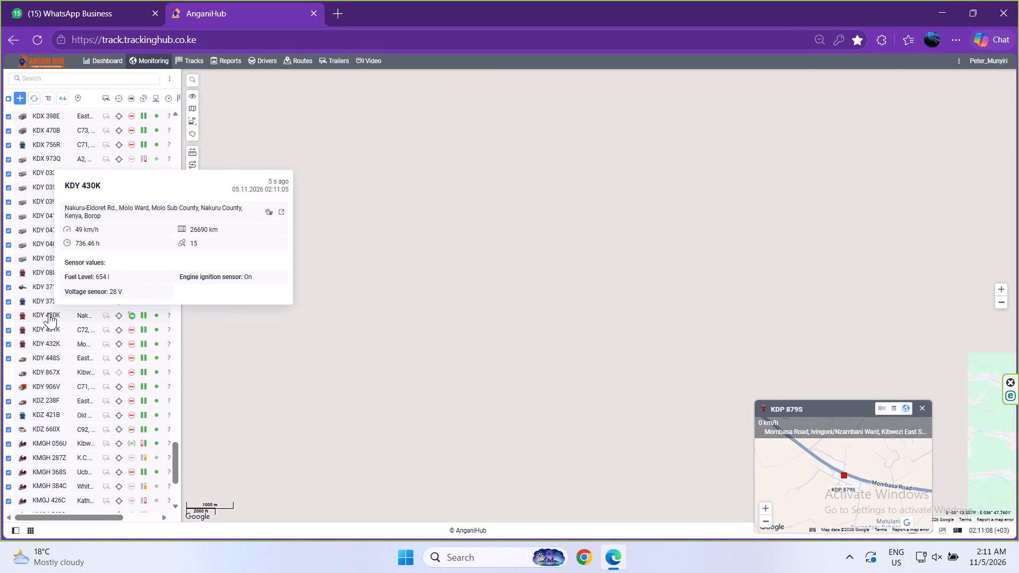
pyautogui.press('Print')
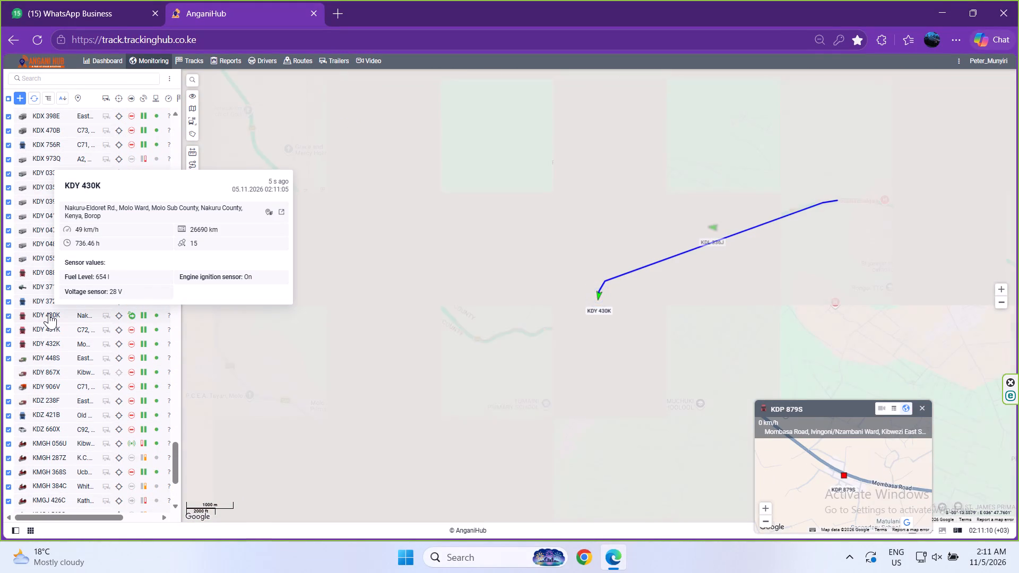
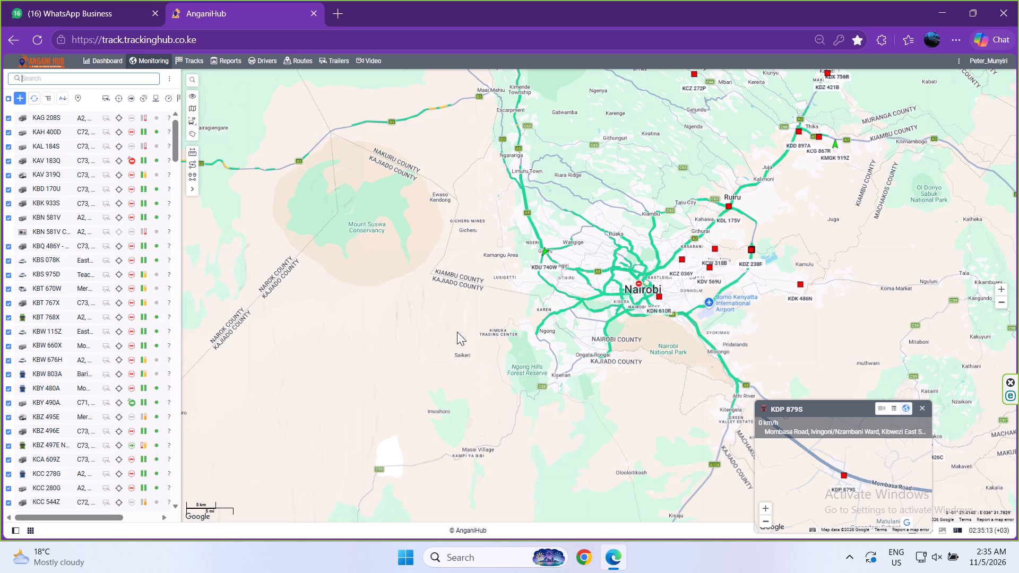
# Examine the fleet vehicles on the monitoring map from Nairobi northwest past Naivasha and Nakuru towards Molo and Londiani.
pyautogui.keyDown('ctrl'); pyautogui.moveTo(400, 222); pyautogui.dragTo(538, 394); pyautogui.keyUp('ctrl')
pyautogui.keyDown('ctrl'); pyautogui.moveTo(427, 168); pyautogui.dragTo(550, 381); pyautogui.keyUp('ctrl')
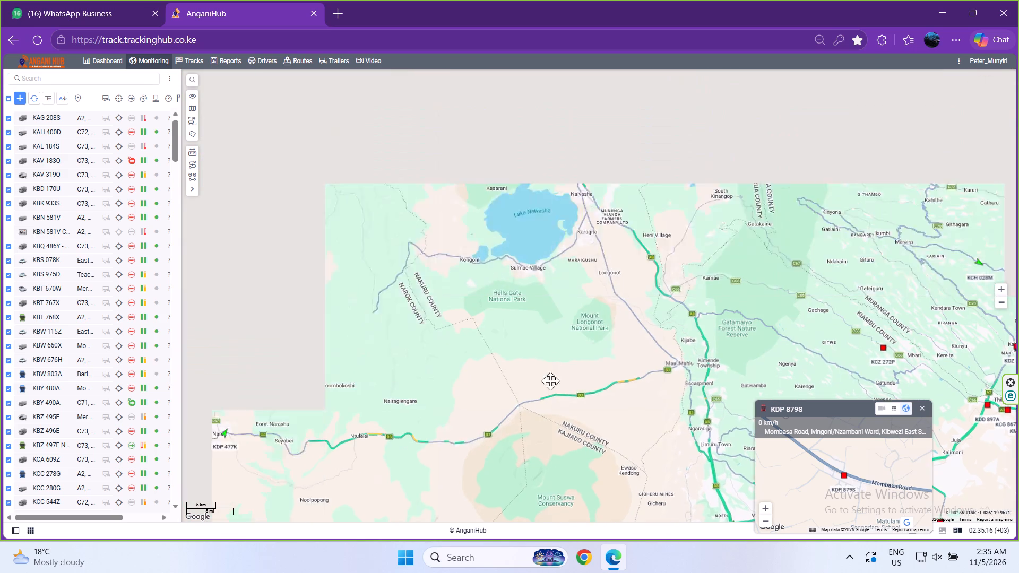
pyautogui.keyDown('ctrl'); pyautogui.moveTo(550, 381); pyautogui.dragTo(575, 447); pyautogui.keyUp('ctrl')
pyautogui.keyDown('ctrl'); pyautogui.moveTo(467, 195); pyautogui.dragTo(572, 378); pyautogui.keyUp('ctrl')
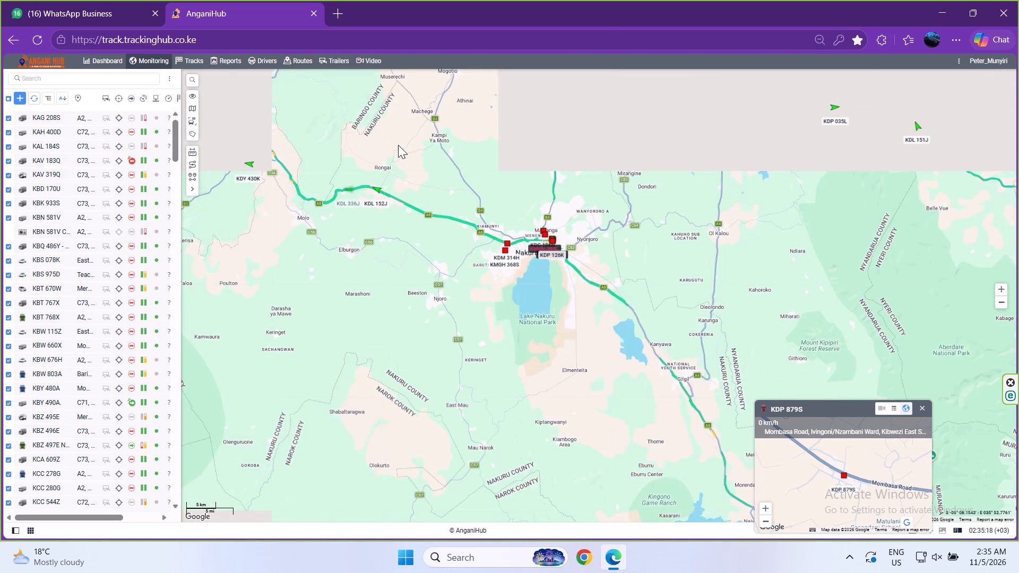
pyautogui.keyDown('ctrl'); pyautogui.moveTo(398, 145); pyautogui.dragTo(522, 255); pyautogui.keyUp('ctrl')
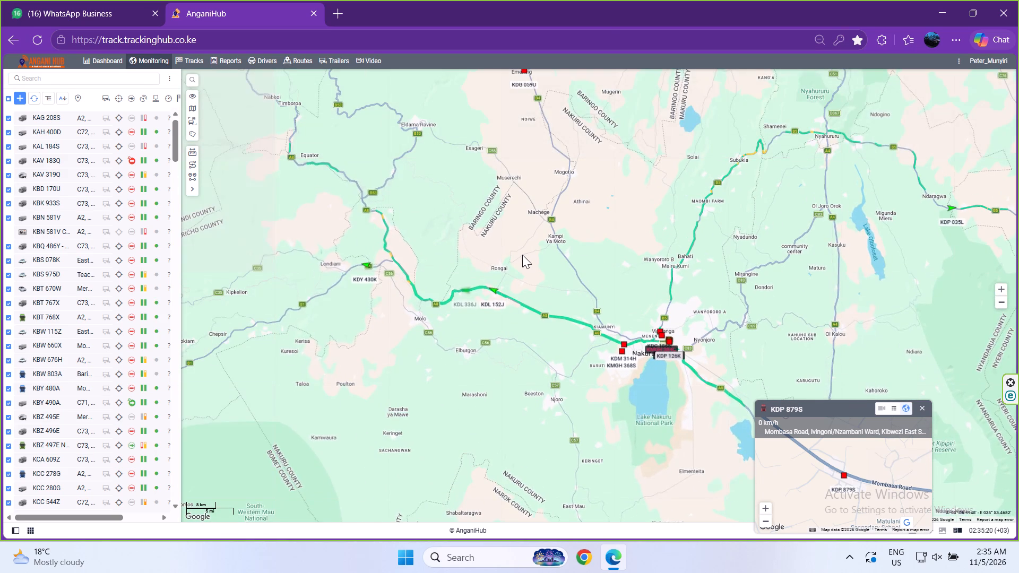
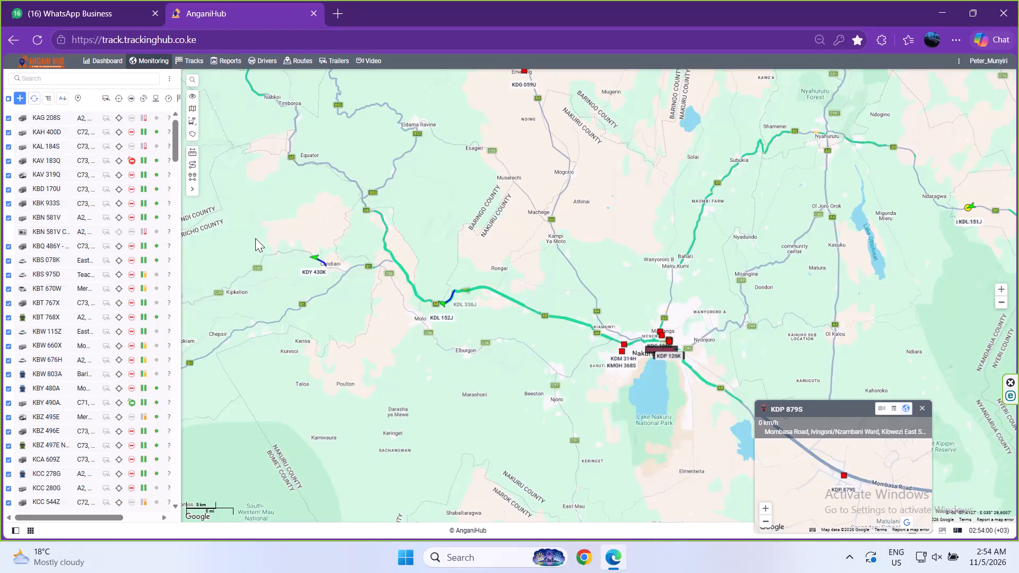
# Examine the fleet vehicles on the monitoring map west of Londiani, around Kipkelion in Kericho County.
pyautogui.keyDown('ctrl'); pyautogui.moveTo(255, 238); pyautogui.dragTo(438, 207); pyautogui.keyUp('ctrl')
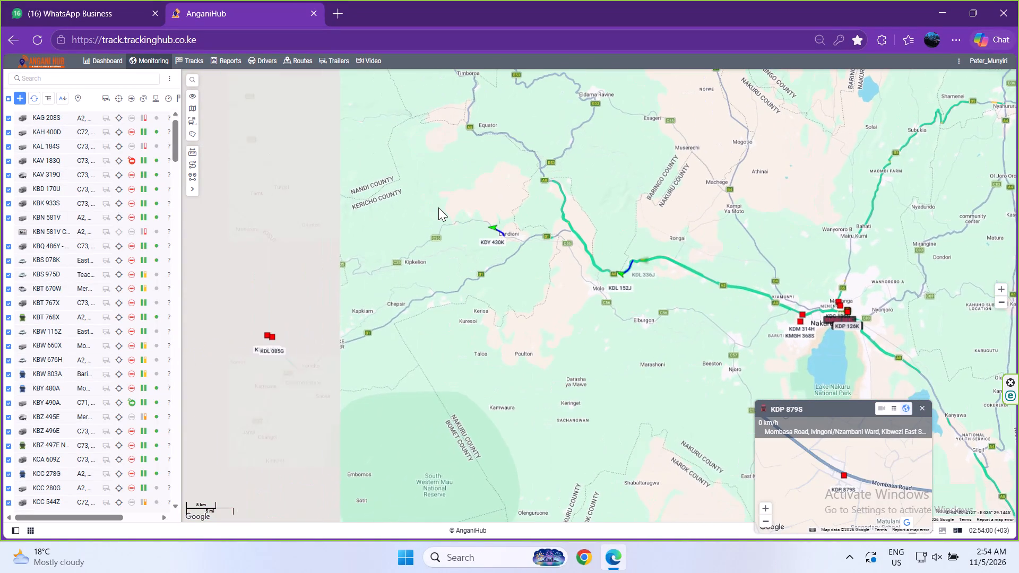
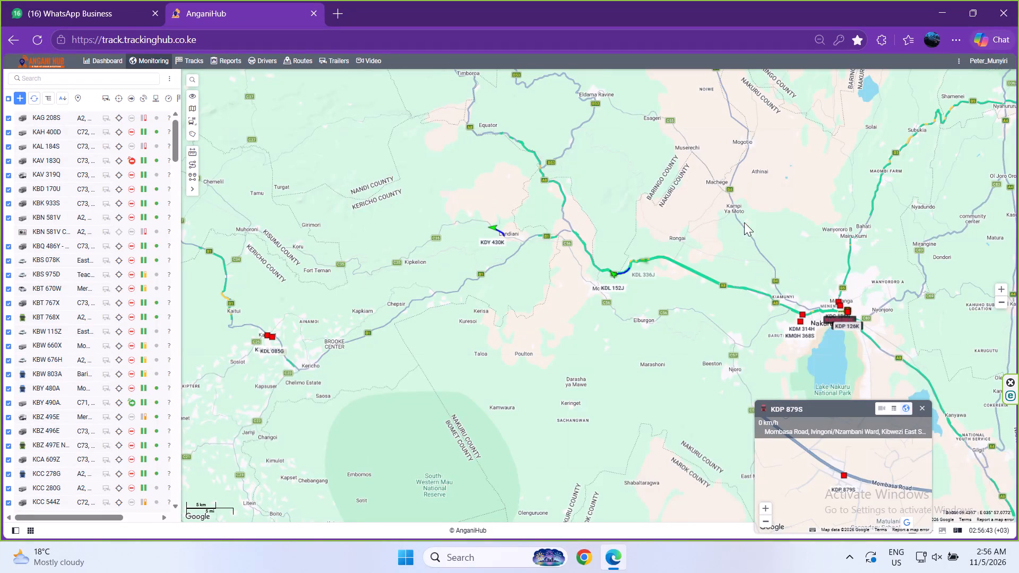
pyautogui.keyDown('ctrl'); pyautogui.click(922, 409); pyautogui.keyUp('ctrl')
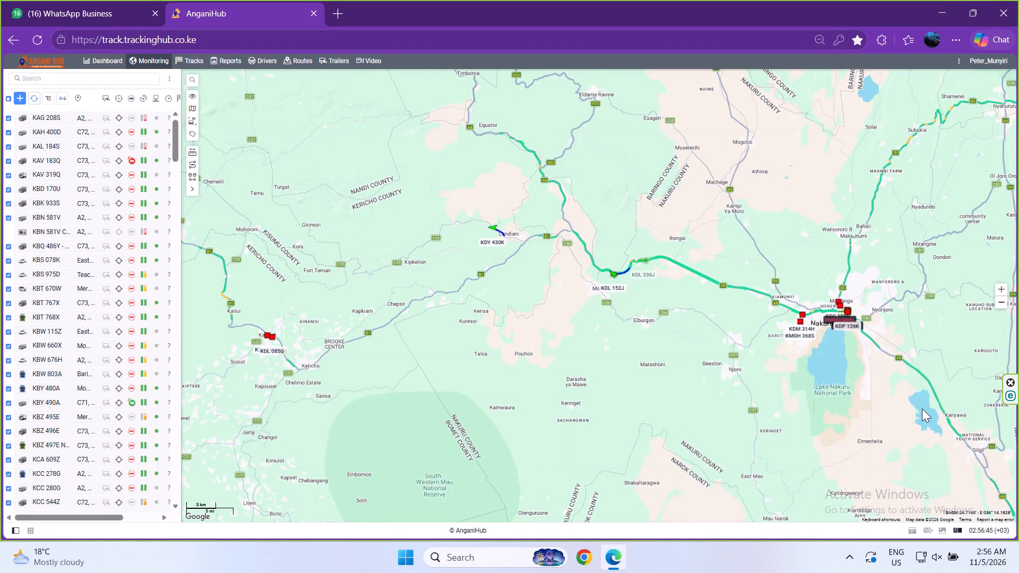
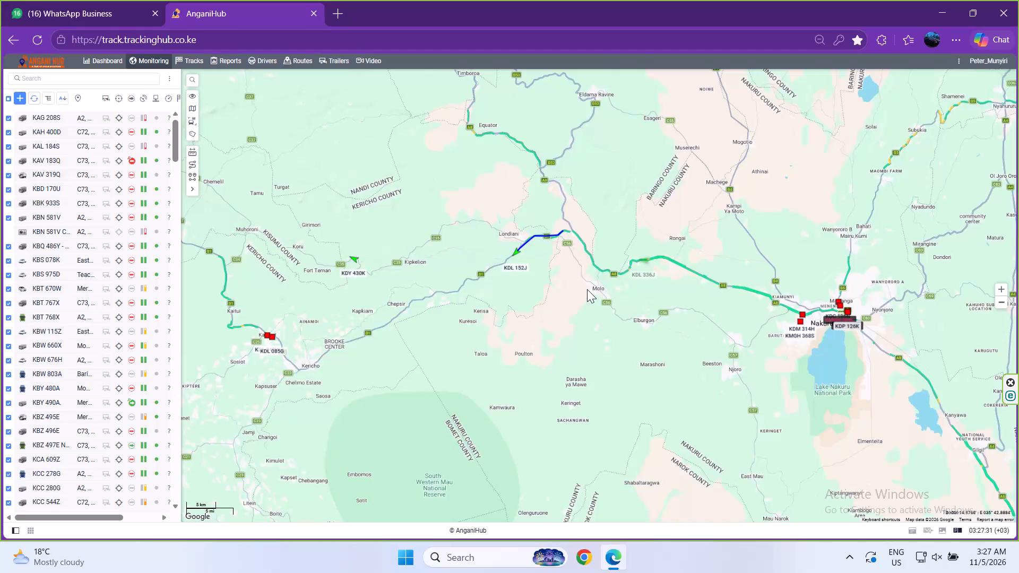
pyautogui.keyDown('ctrl'); pyautogui.click(58, 220); pyautogui.keyUp('ctrl')
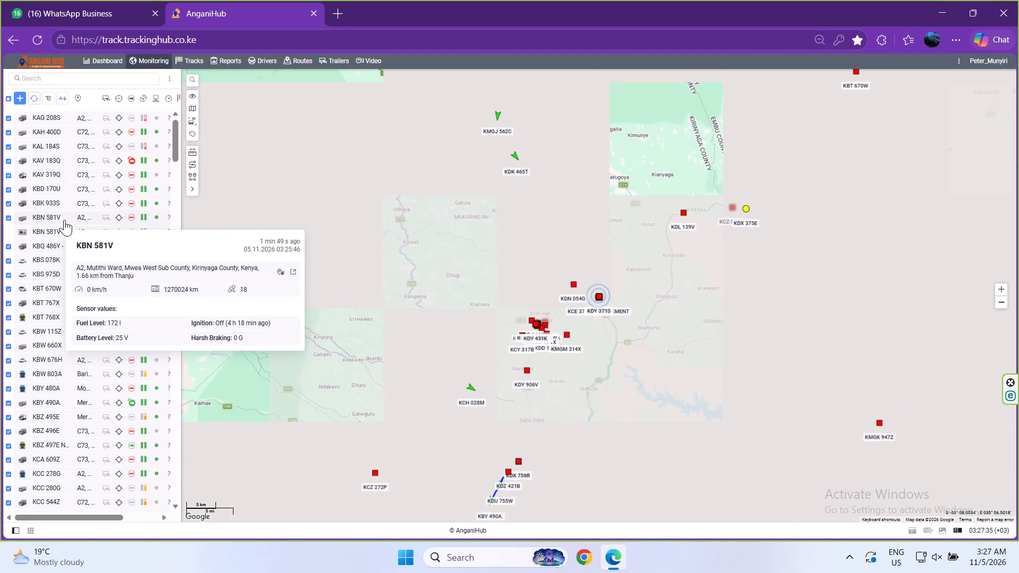
pyautogui.keyDown('ctrl'); pyautogui.scroll(1, 598, 315); pyautogui.keyUp('ctrl')
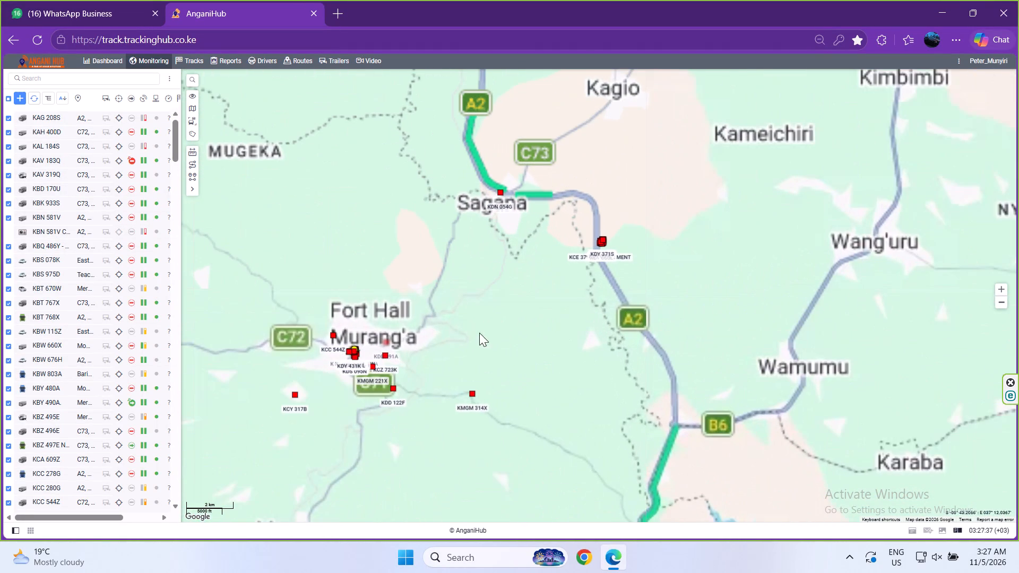
pyautogui.keyDown('ctrl'); pyautogui.moveTo(479, 333); pyautogui.dragTo(568, 270); pyautogui.keyUp('ctrl')
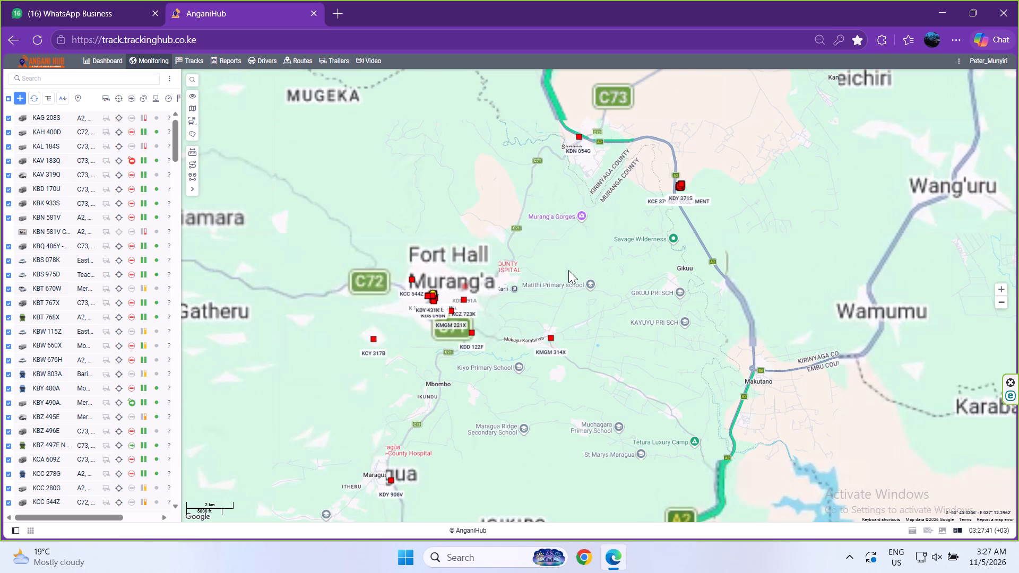
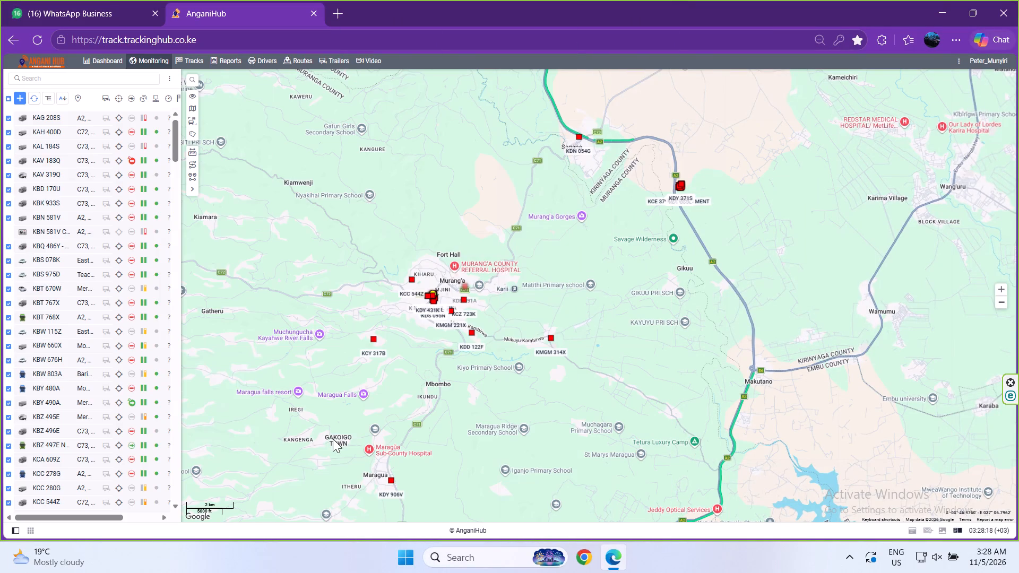
pyautogui.keyDown('ctrl'); pyautogui.click(48, 372); pyautogui.keyUp('ctrl')
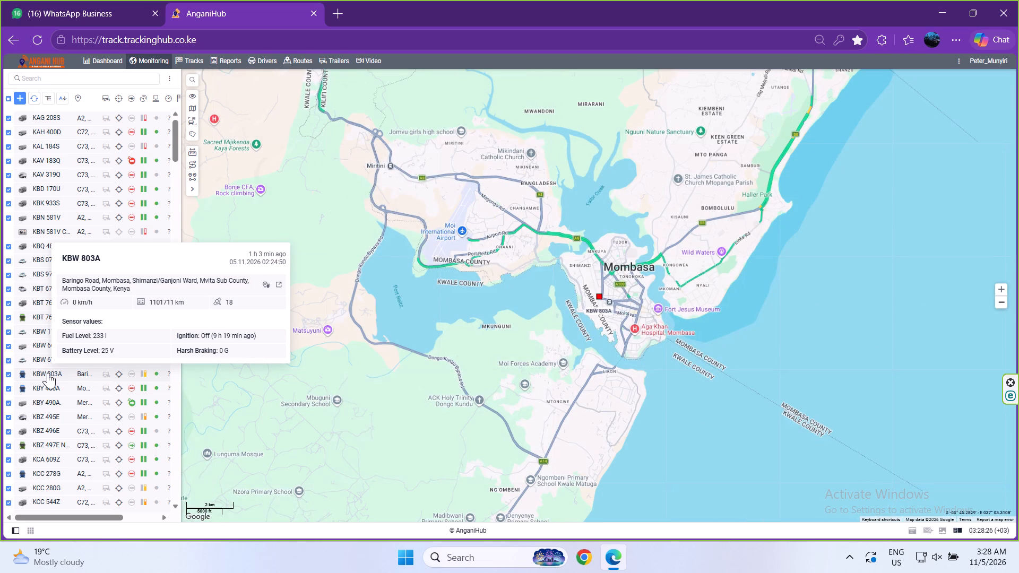
pyautogui.press('Print')
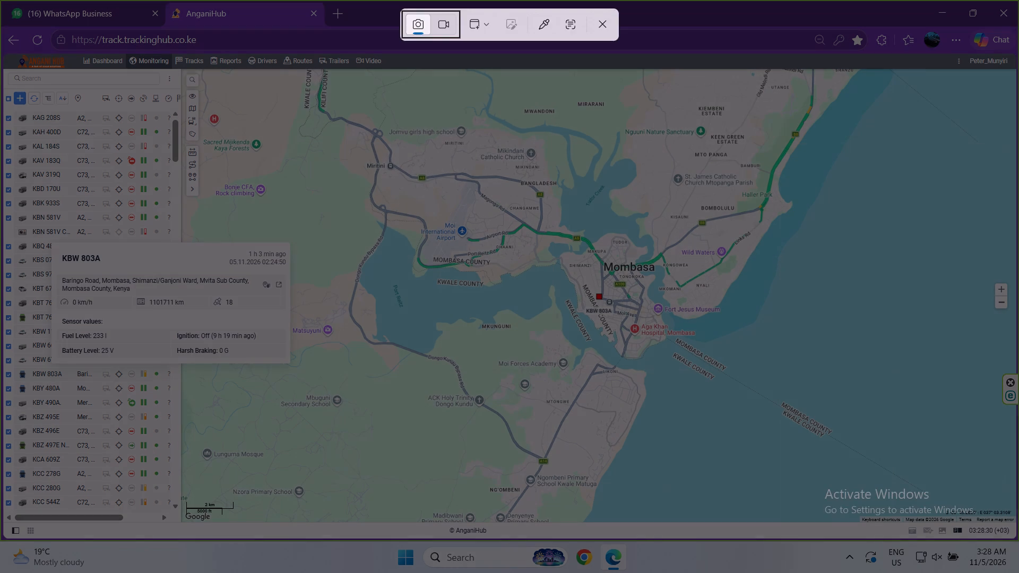
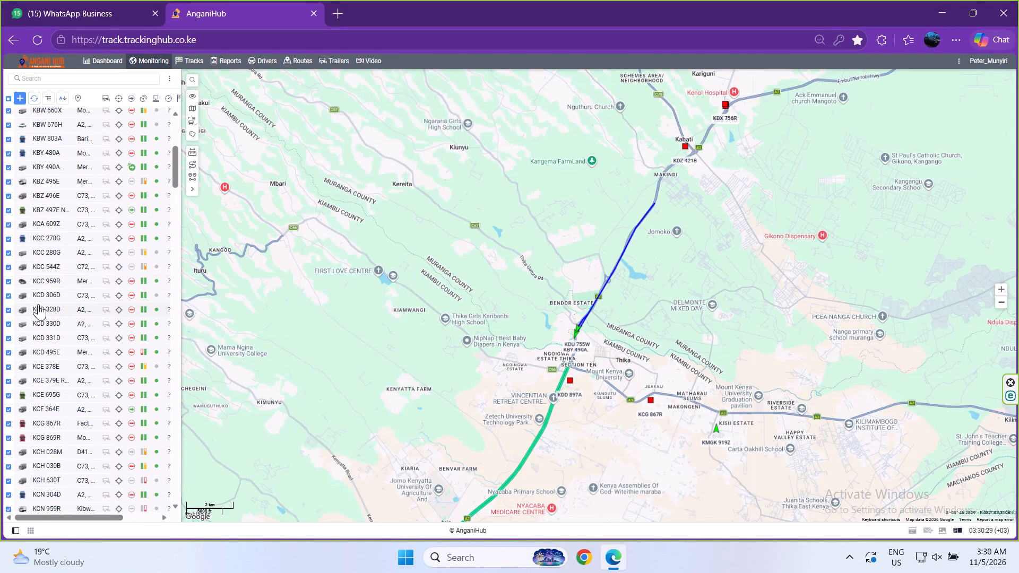
pyautogui.keyDown('ctrl'); pyautogui.scroll(-2, 38, 304); pyautogui.keyUp('ctrl')
pyautogui.keyDown('ctrl'); pyautogui.click(48, 388); pyautogui.keyUp('ctrl')
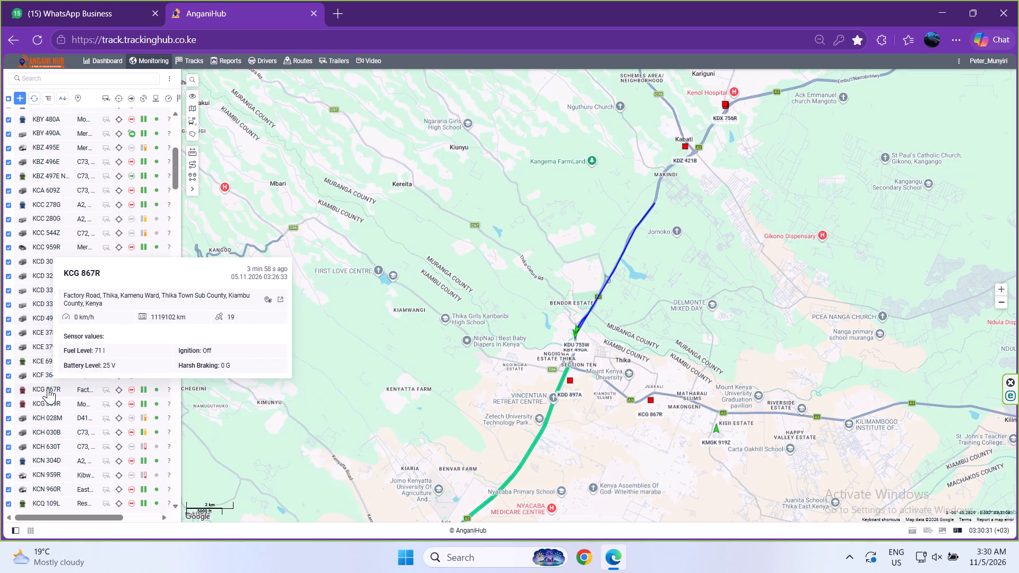
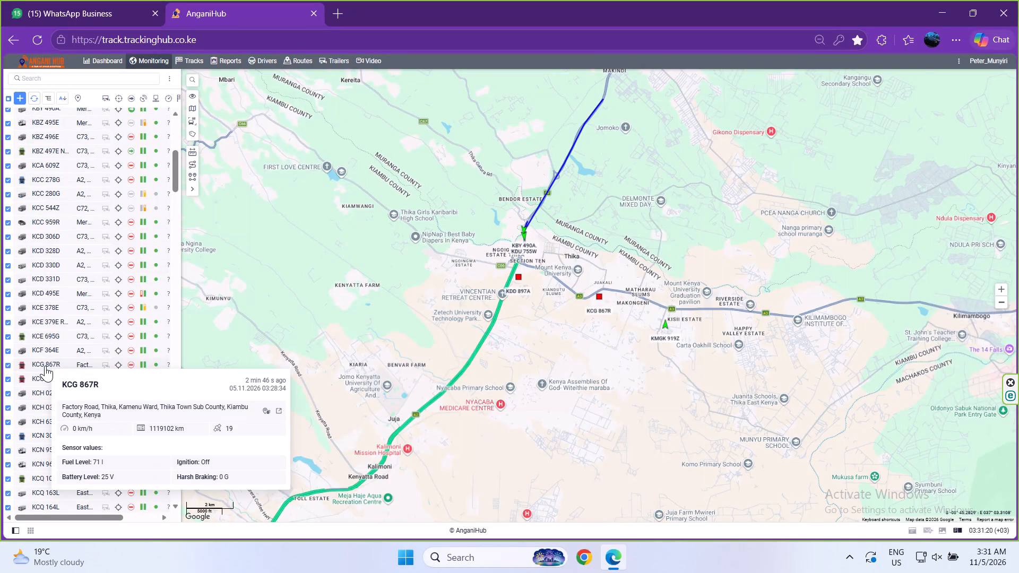
pyautogui.keyDown('ctrl'); pyautogui.click(45, 366); pyautogui.keyUp('ctrl')
pyautogui.press('Print')
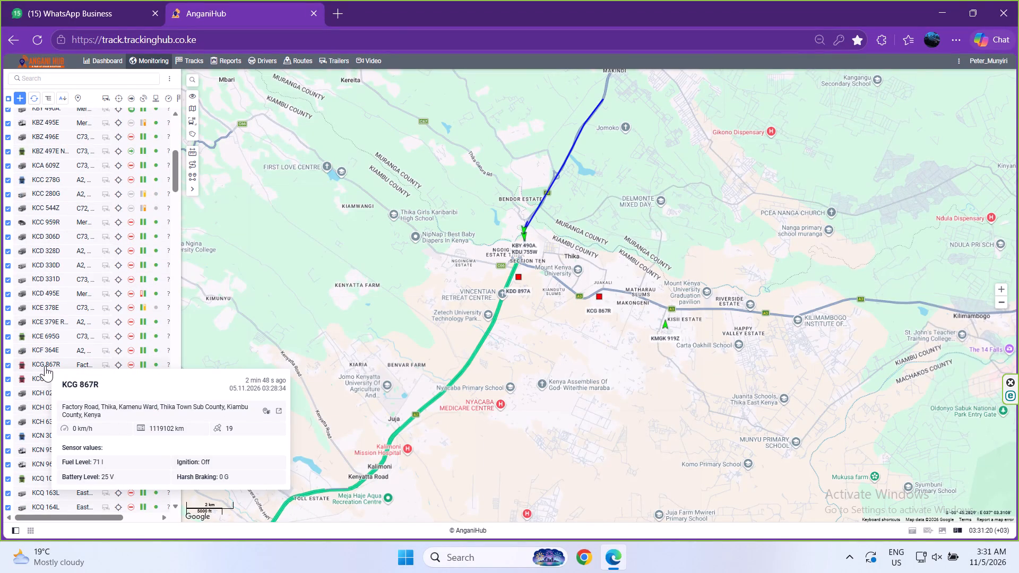
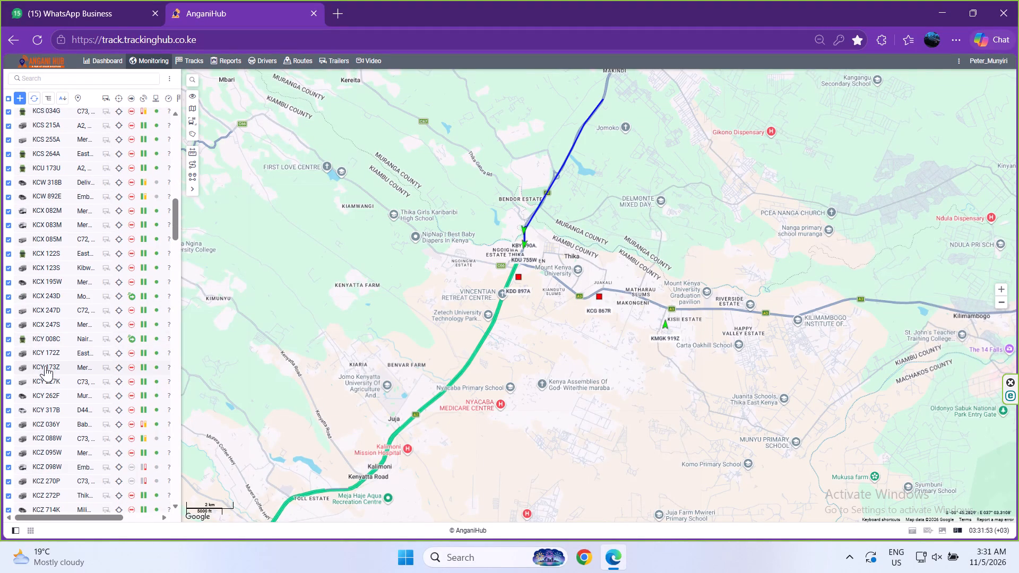
pyautogui.keyDown('ctrl'); pyautogui.scroll(-3, 45, 366); pyautogui.keyUp('ctrl')
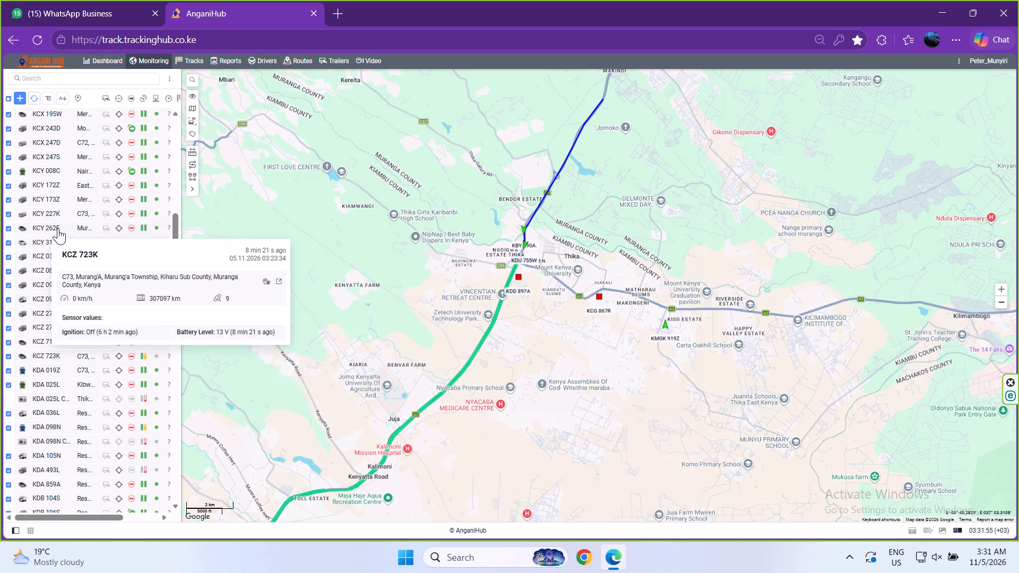
pyautogui.keyDown('ctrl'); pyautogui.click(53, 133); pyautogui.keyUp('ctrl')
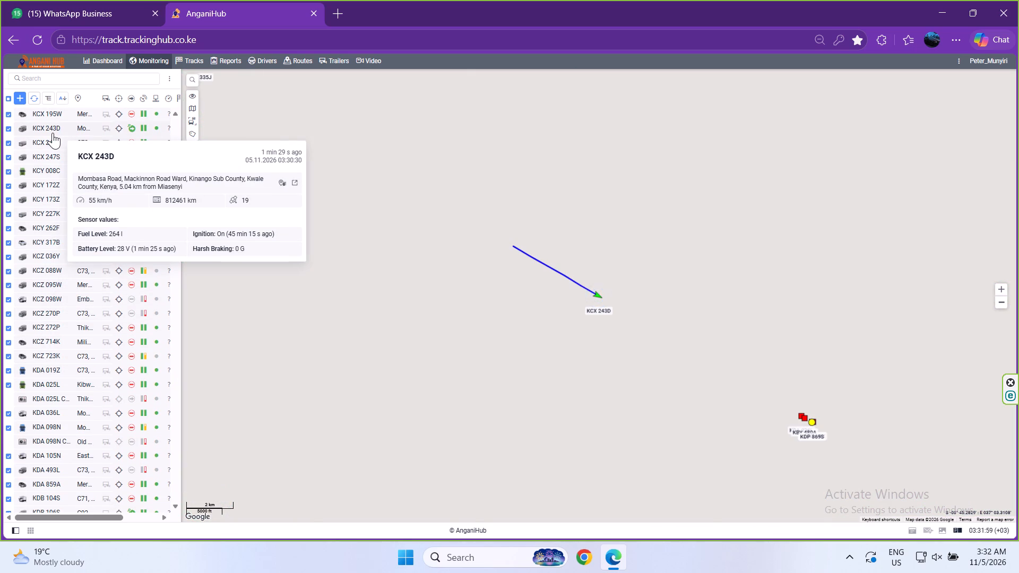
pyautogui.press('Print')
pyautogui.keyDown('ctrl'); pyautogui.click(53, 133); pyautogui.keyUp('ctrl')
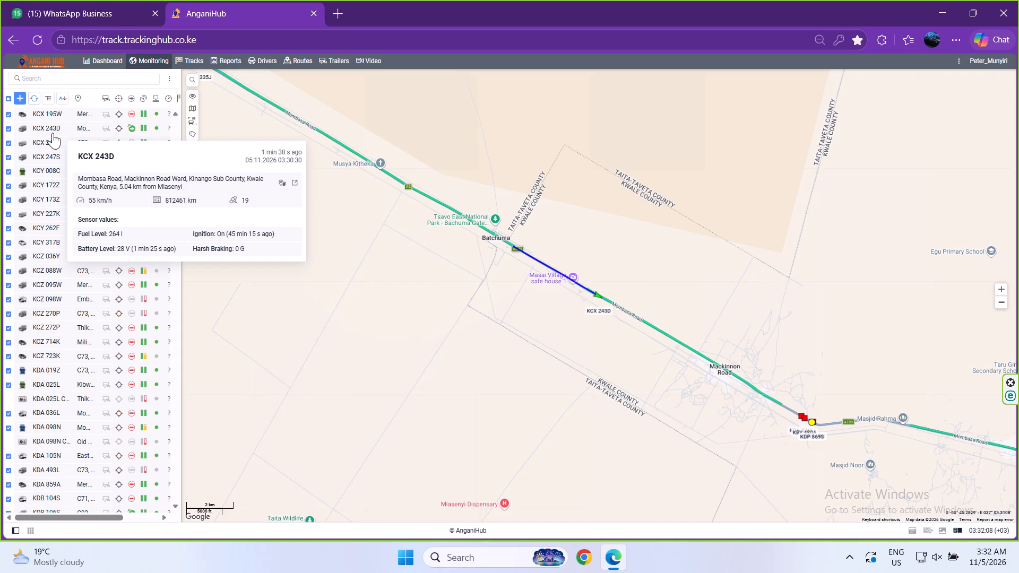
pyautogui.press('Print')
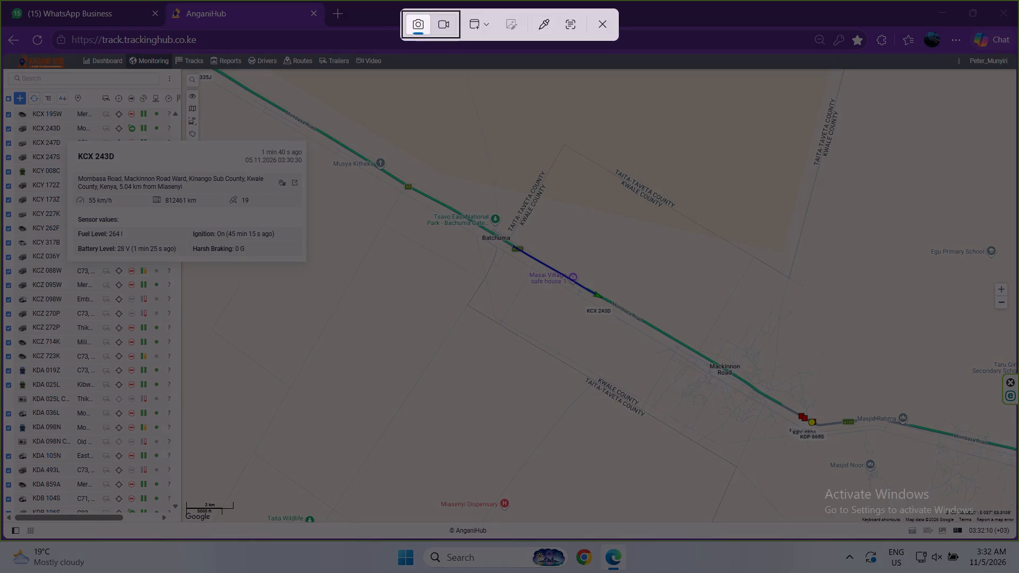
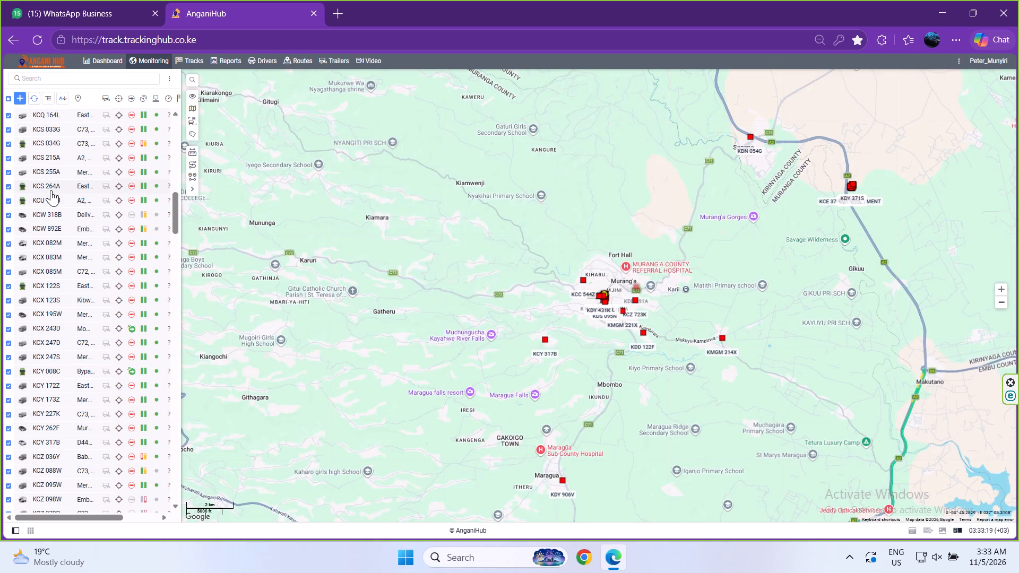
pyautogui.keyDown('ctrl'); pyautogui.scroll(-3, 51, 190); pyautogui.keyUp('ctrl')
pyautogui.keyDown('ctrl'); pyautogui.scroll(-2, 47, 268); pyautogui.keyUp('ctrl')
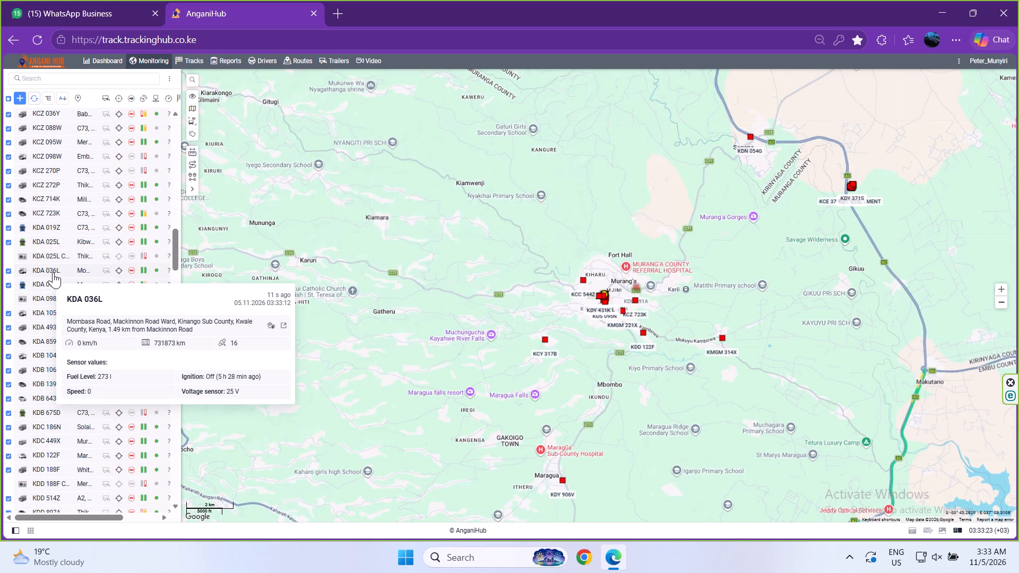
pyautogui.keyDown('ctrl'); pyautogui.click(53, 272); pyautogui.keyUp('ctrl')
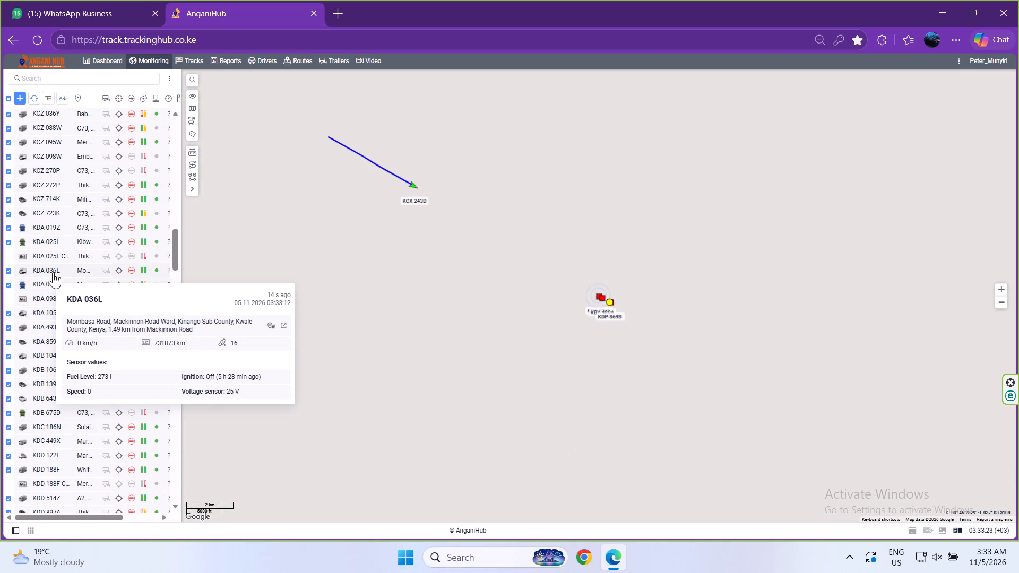
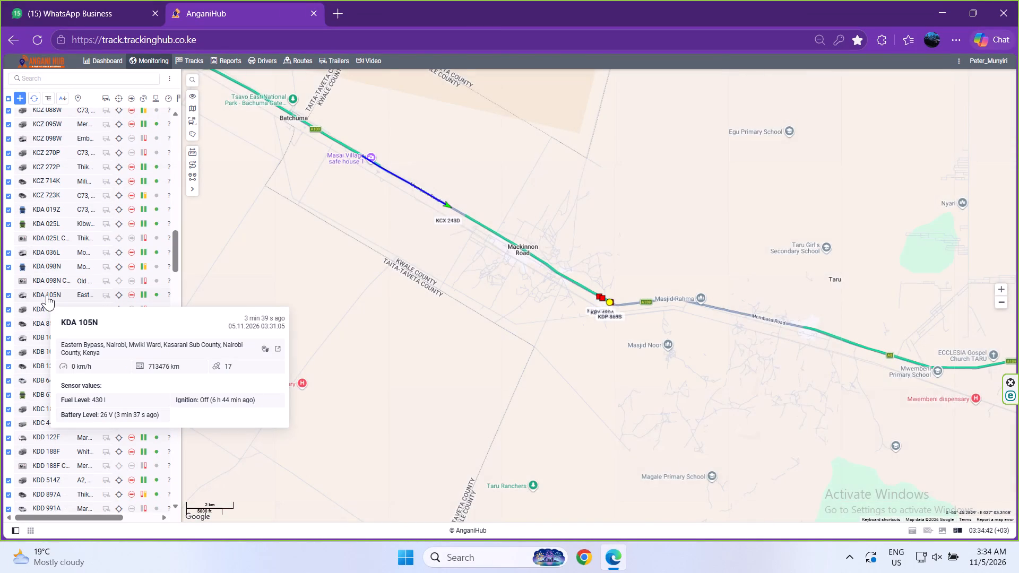
pyautogui.keyDown('ctrl'); pyautogui.scroll(-1, 47, 294); pyautogui.keyUp('ctrl')
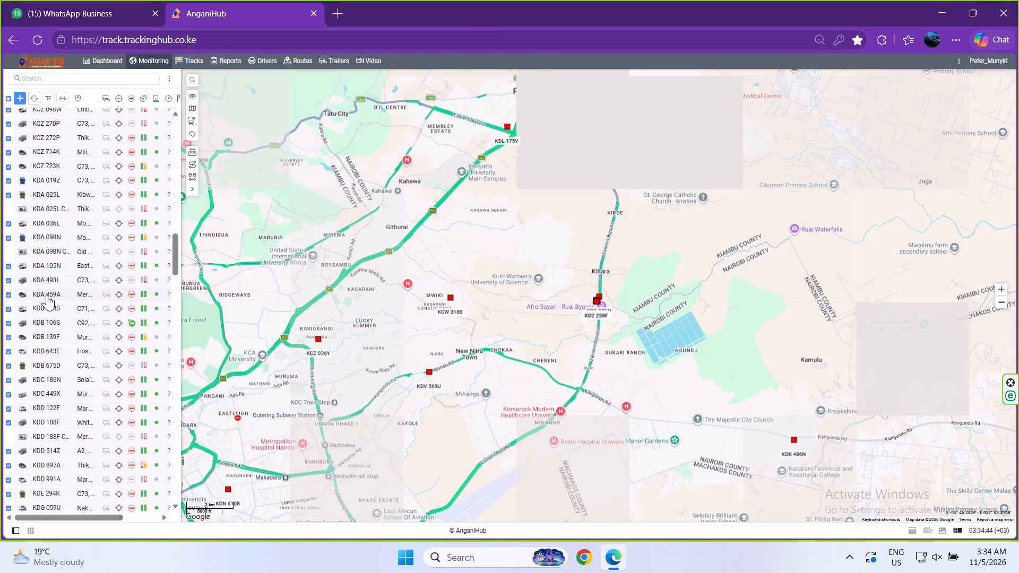
pyautogui.keyDown('ctrl'); pyautogui.rightClick(45, 322); pyautogui.keyUp('ctrl')
pyautogui.keyDown('ctrl'); pyautogui.click(45, 322); pyautogui.keyUp('ctrl')
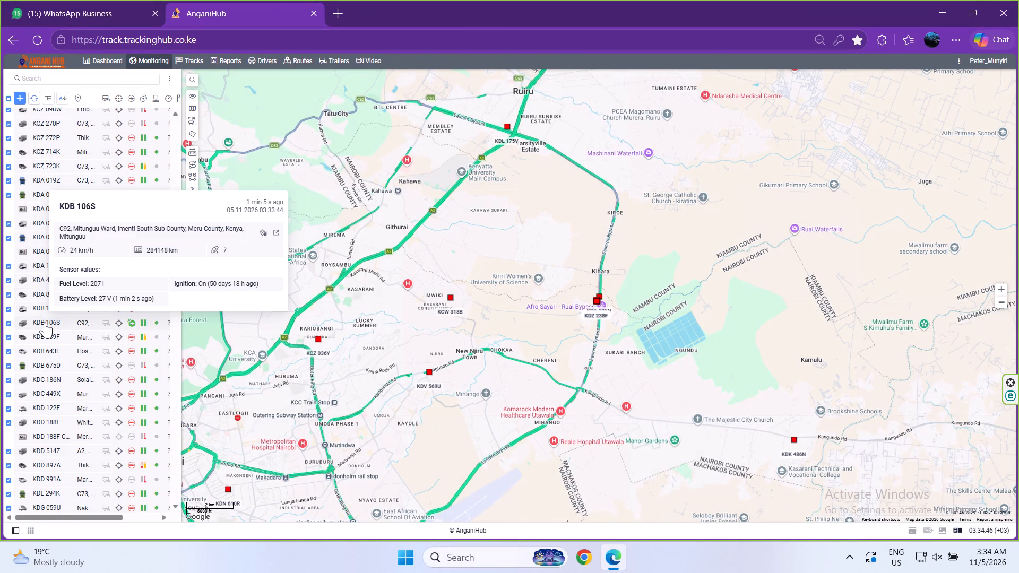
pyautogui.keyDown('ctrl'); pyautogui.click(45, 322); pyautogui.keyUp('ctrl')
pyautogui.keyDown('ctrl'); pyautogui.scroll(-1, 45, 322); pyautogui.keyUp('ctrl')
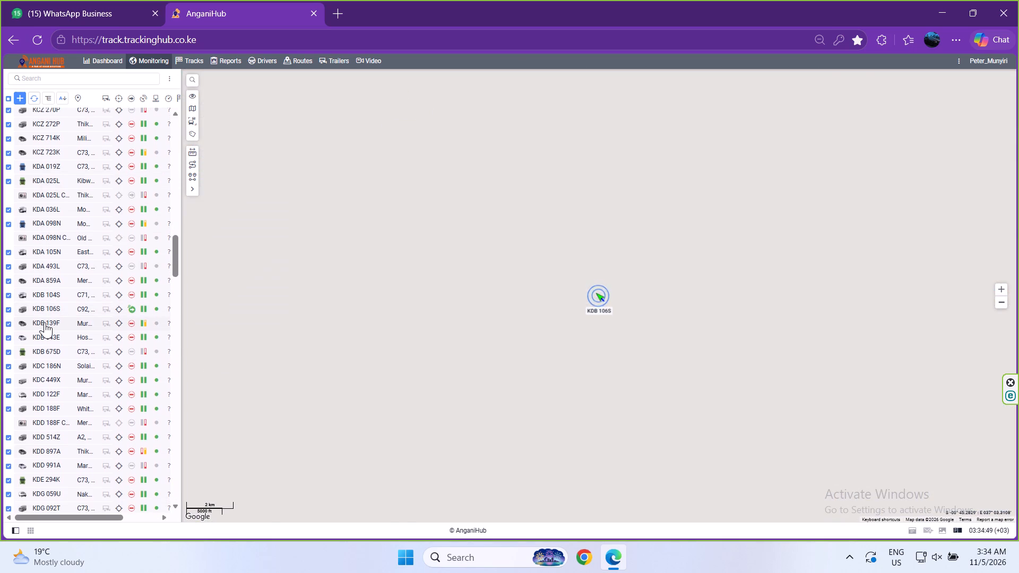
pyautogui.keyDown('ctrl'); pyautogui.scroll(-2, 45, 322); pyautogui.keyUp('ctrl')
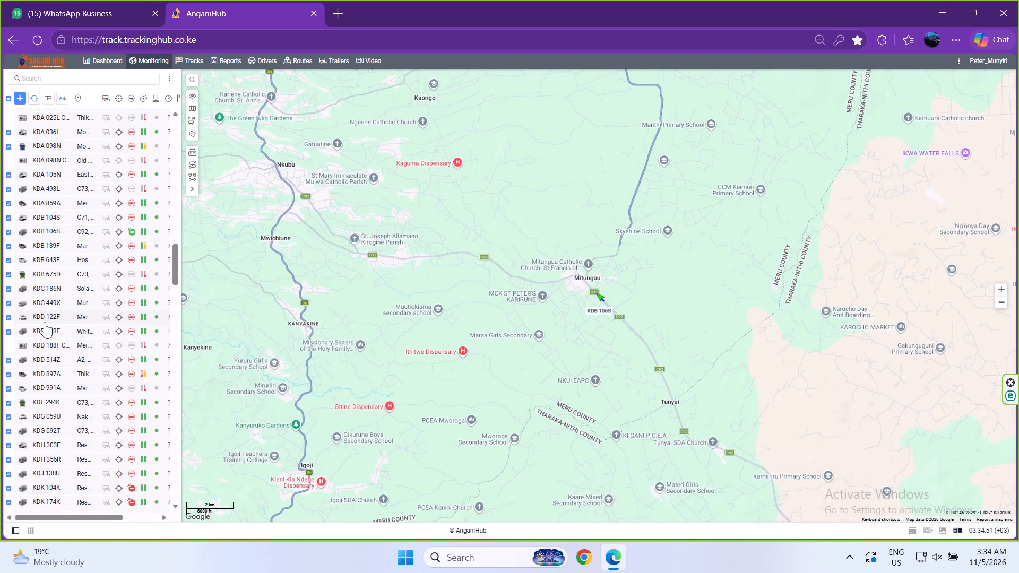
pyautogui.keyDown('ctrl'); pyautogui.scroll(-1, 45, 322); pyautogui.keyUp('ctrl')
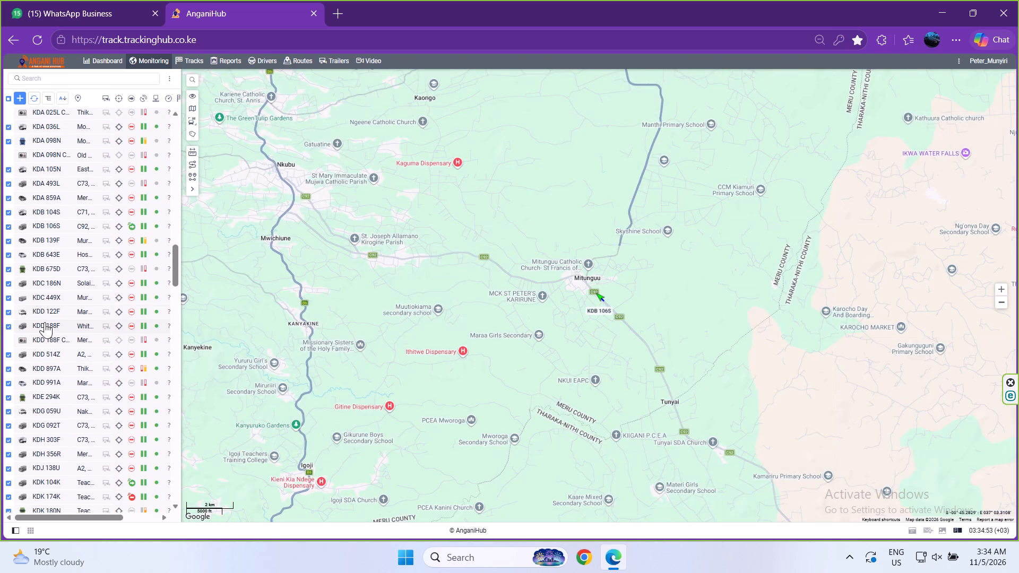
pyautogui.keyDown('ctrl'); pyautogui.scroll(-3, 45, 322); pyautogui.keyUp('ctrl')
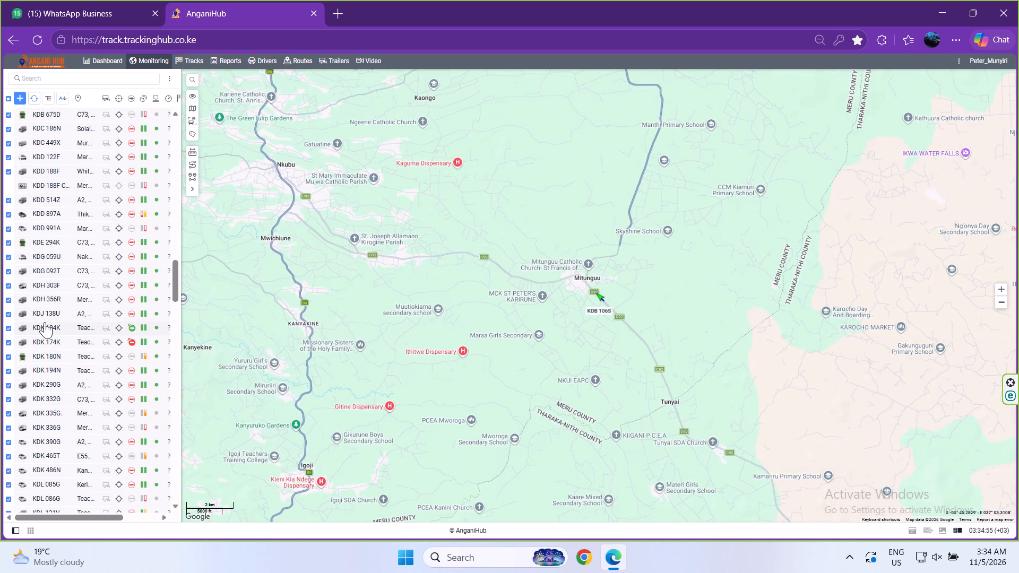
pyautogui.keyDown('ctrl'); pyautogui.scroll(-1, 45, 322); pyautogui.keyUp('ctrl')
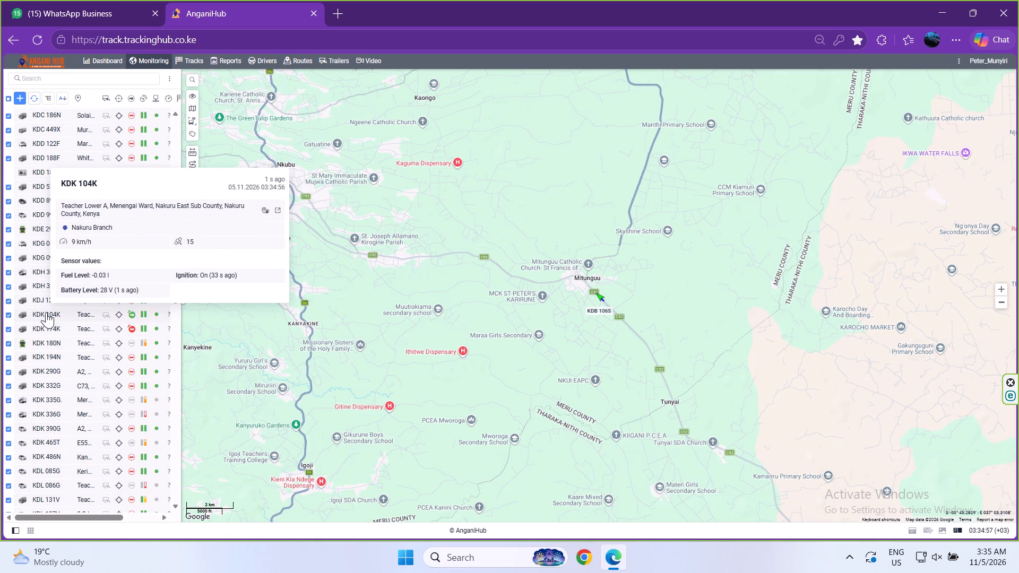
pyautogui.keyDown('ctrl'); pyautogui.click(46, 309); pyautogui.keyUp('ctrl')
pyautogui.keyDown('ctrl'); pyautogui.scroll(-2, 46, 309); pyautogui.keyUp('ctrl')
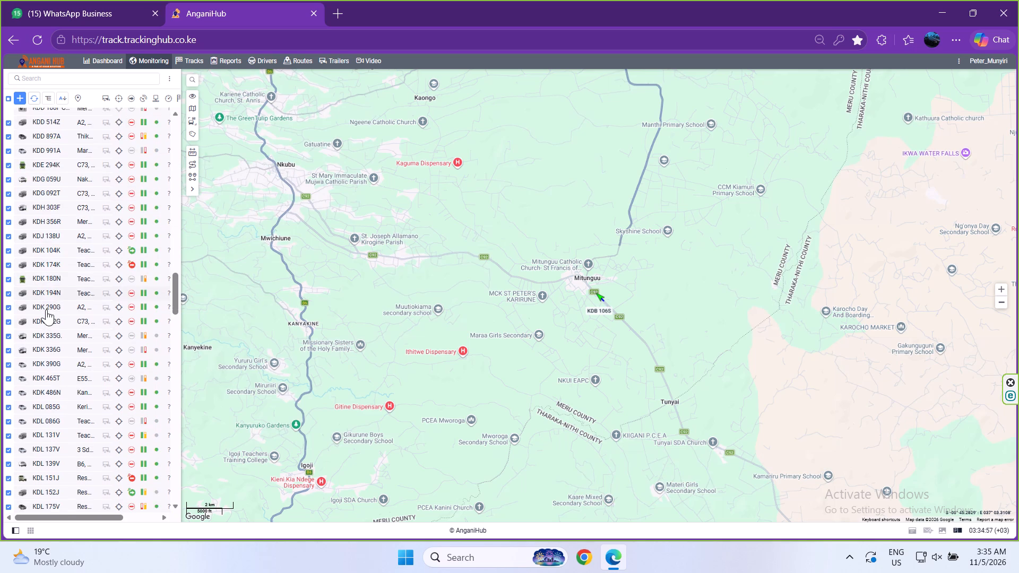
pyautogui.keyDown('ctrl'); pyautogui.scroll(-2, 46, 309); pyautogui.keyUp('ctrl')
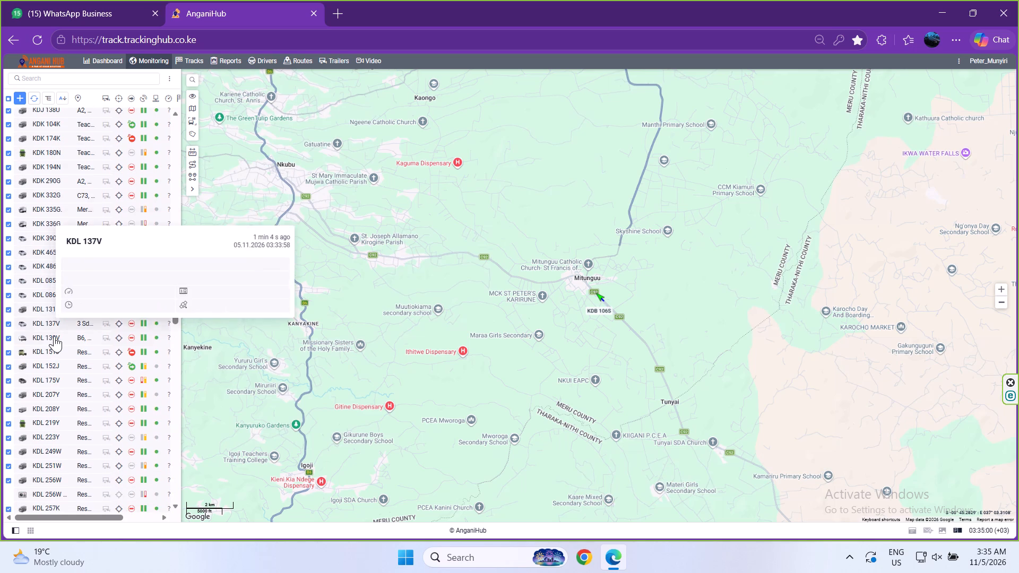
pyautogui.keyDown('ctrl'); pyautogui.click(54, 351); pyautogui.keyUp('ctrl')
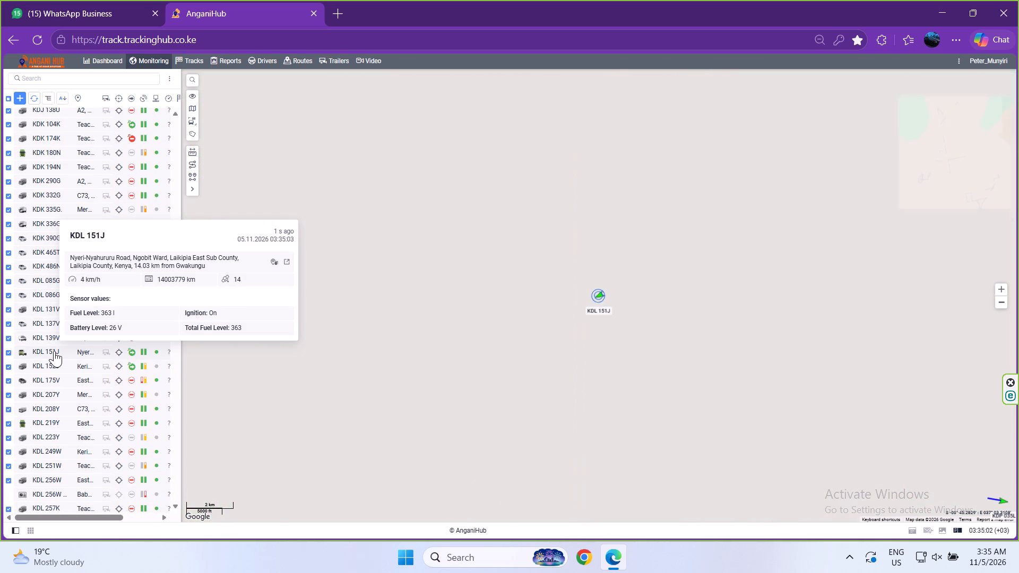
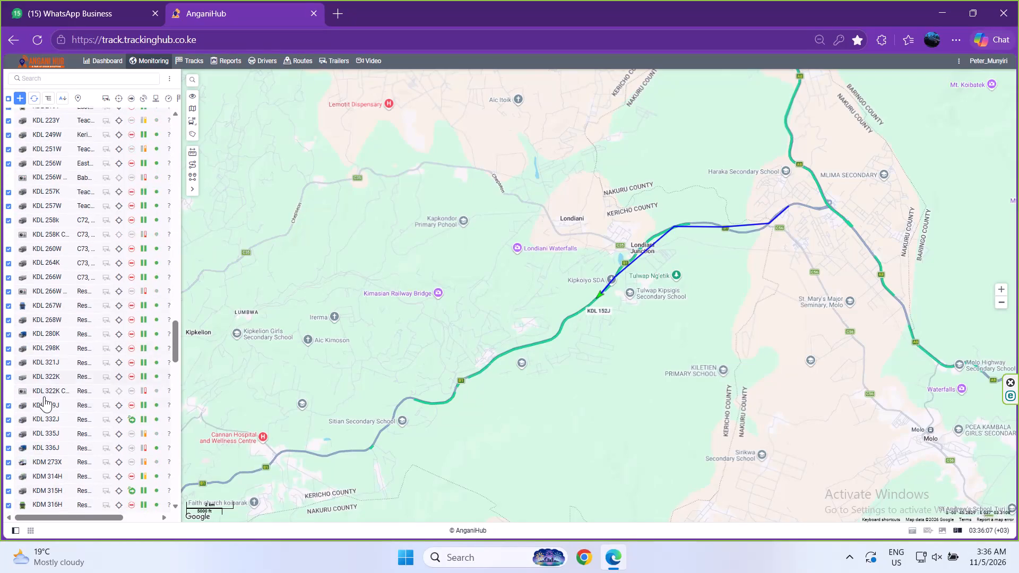
pyautogui.keyDown('ctrl'); pyautogui.scroll(-1, 44, 396); pyautogui.keyUp('ctrl')
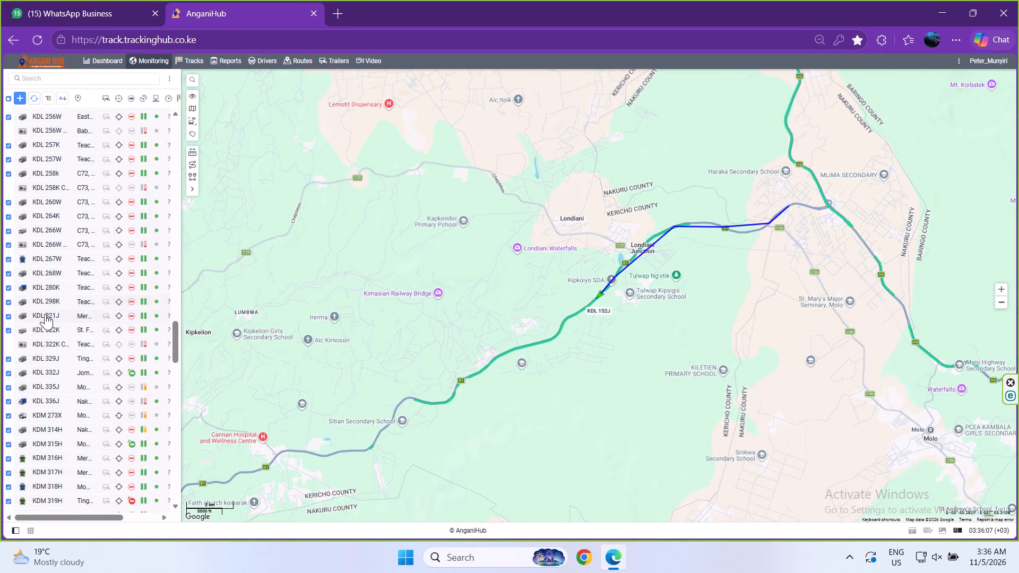
pyautogui.keyDown('ctrl'); pyautogui.click(45, 316); pyautogui.keyUp('ctrl')
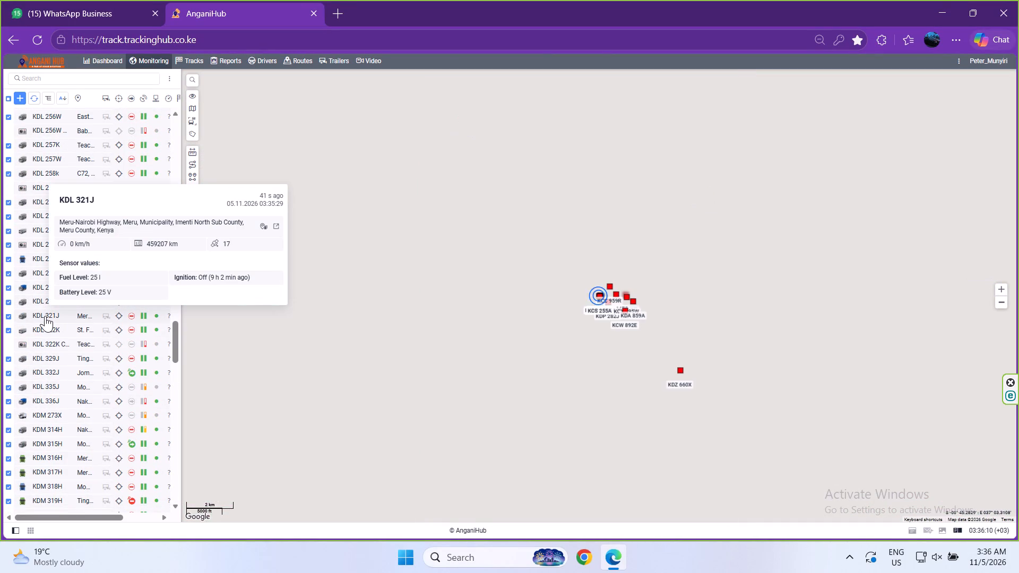
pyautogui.press('Print')
pyautogui.keyDown('ctrl'); pyautogui.click(45, 316); pyautogui.keyUp('ctrl')
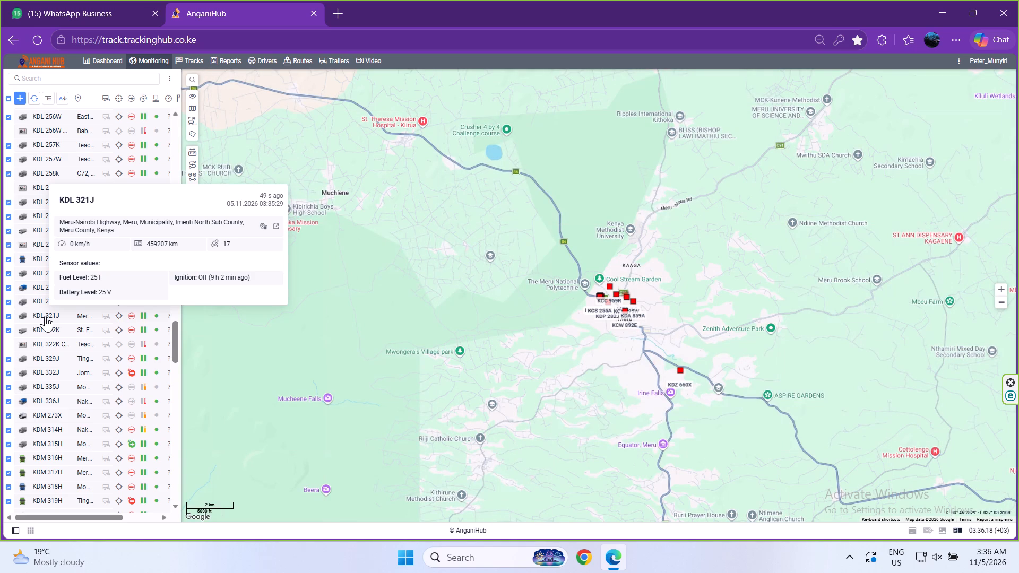
pyautogui.press('Print')
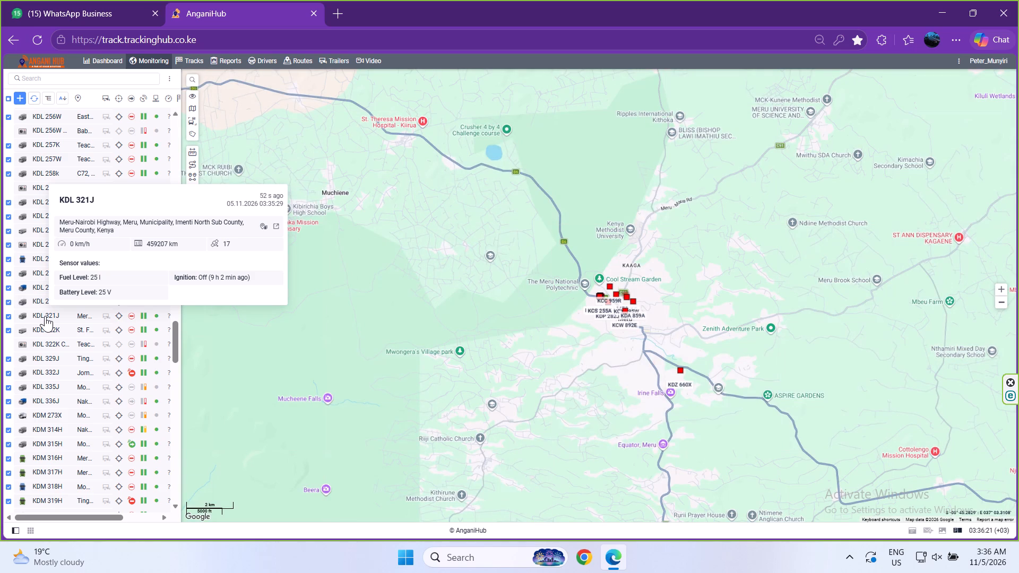
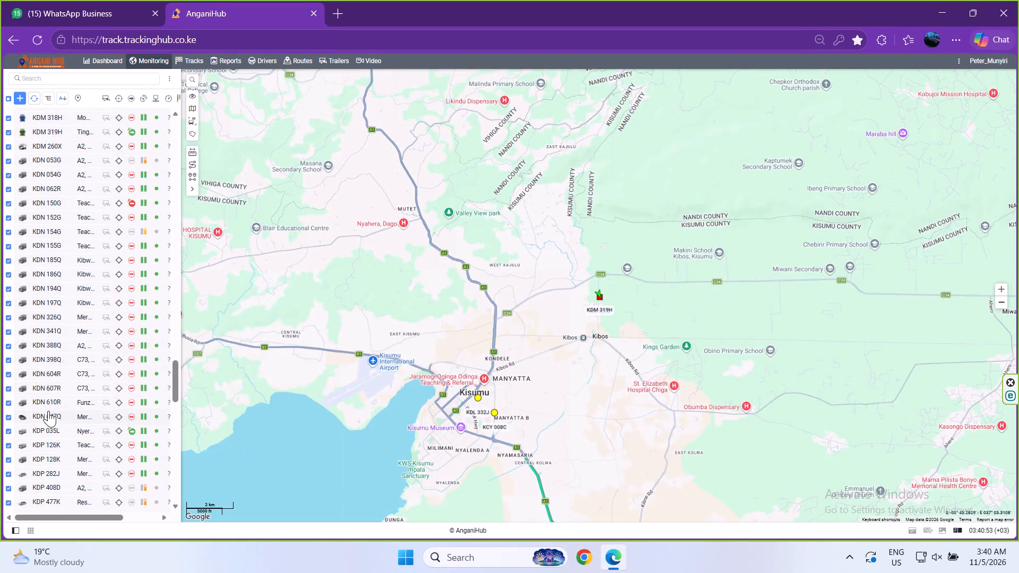
pyautogui.keyDown('ctrl'); pyautogui.click(48, 429); pyautogui.keyUp('ctrl')
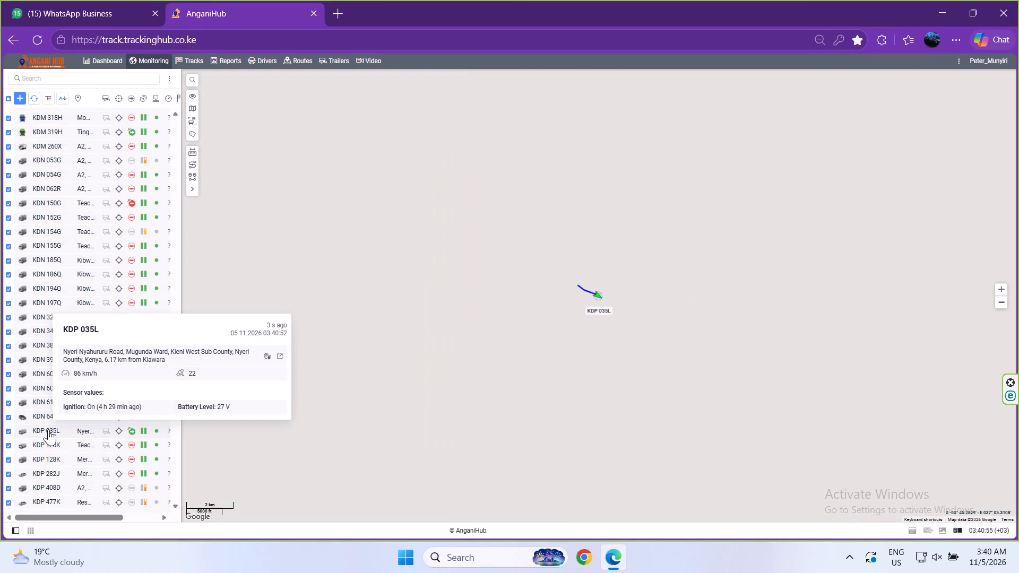
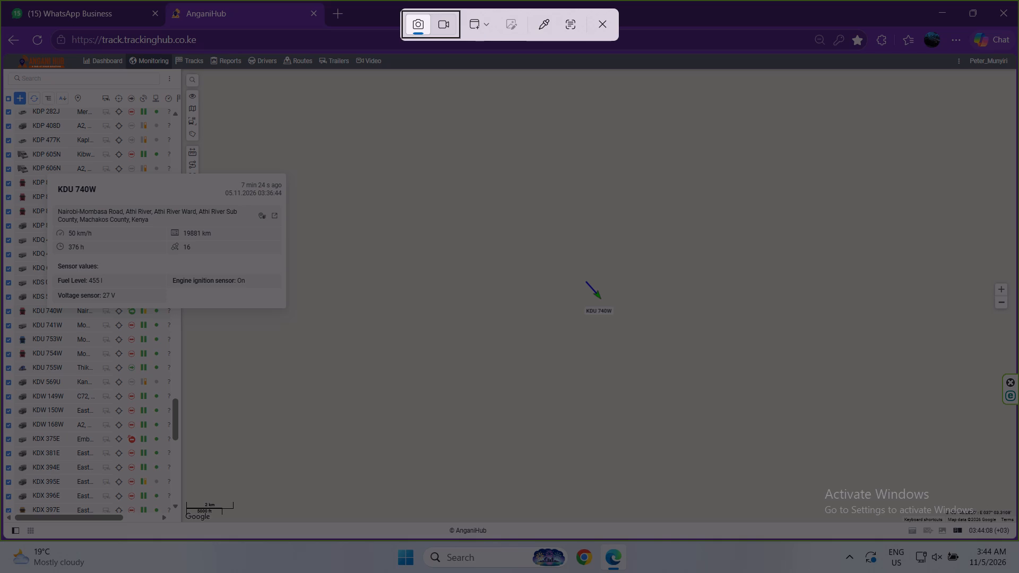
pyautogui.keyDown('ctrl'); pyautogui.click(43, 311); pyautogui.keyUp('ctrl')
pyautogui.press('Print')
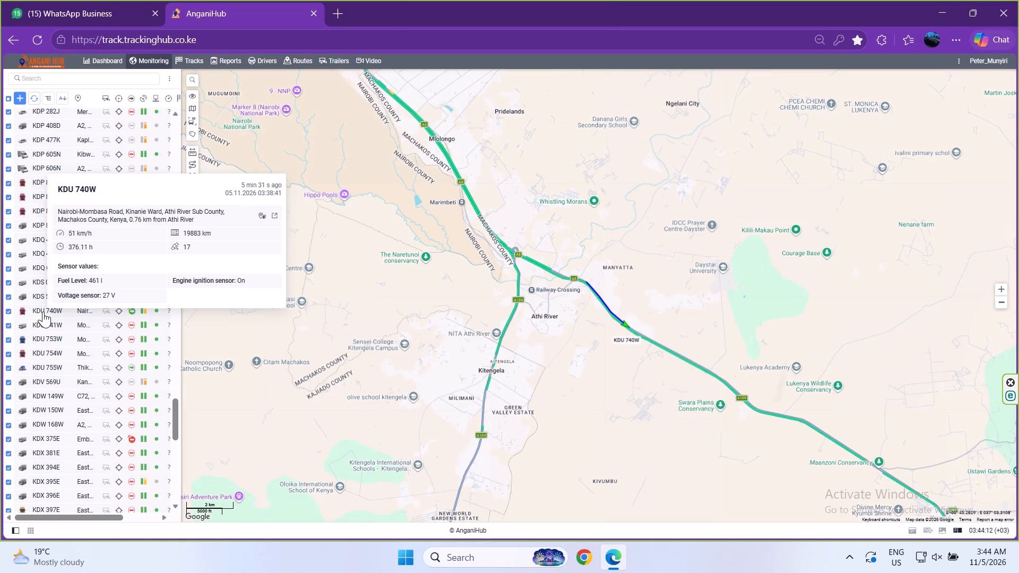
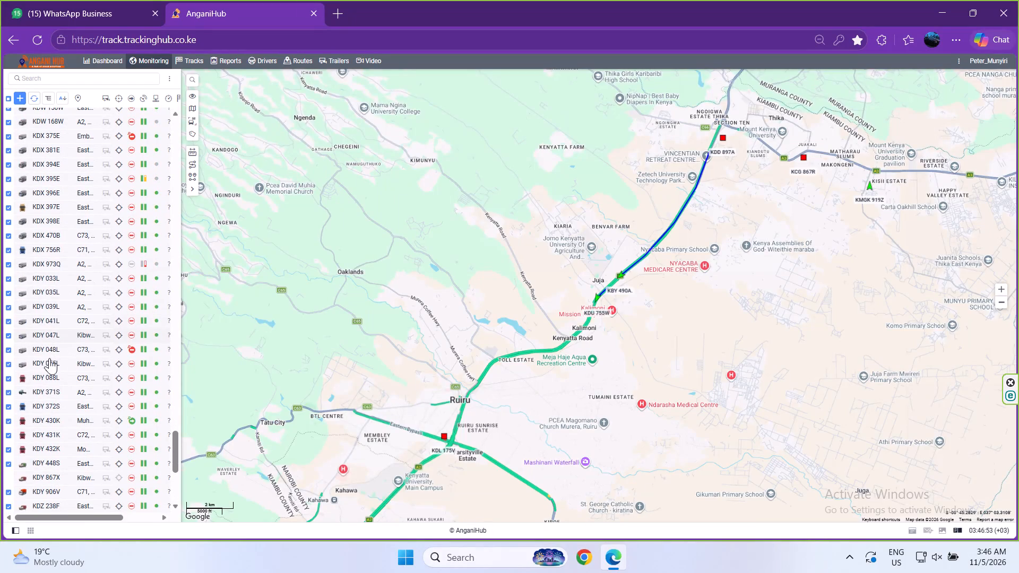
pyautogui.keyDown('ctrl'); pyautogui.click(48, 420); pyautogui.keyUp('ctrl')
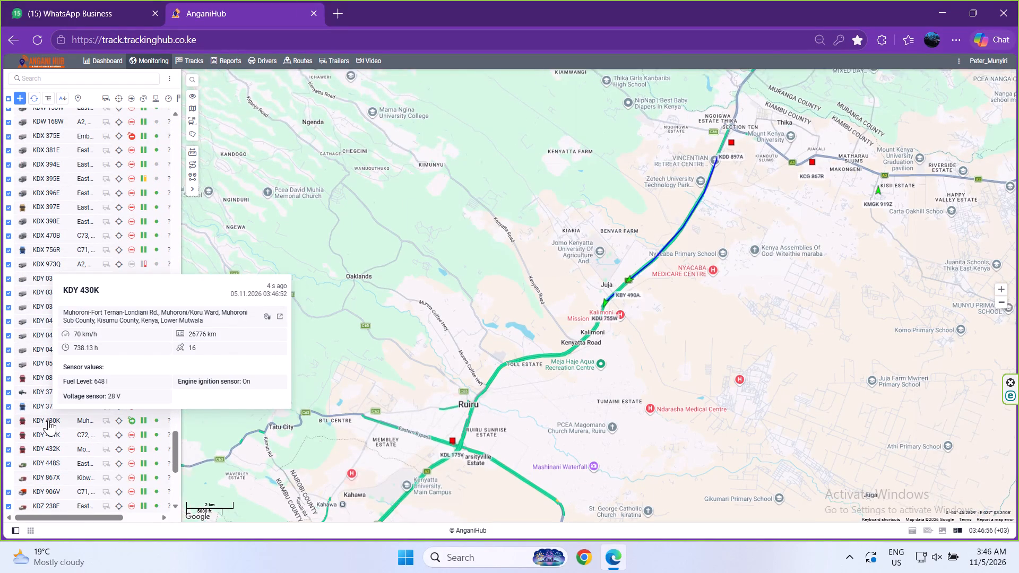
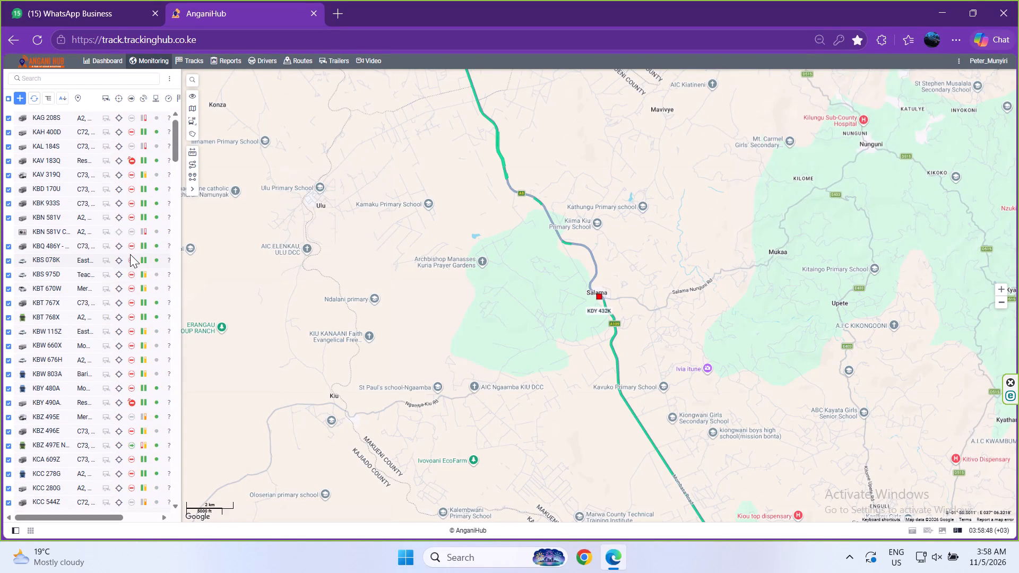
pyautogui.keyDown('ctrl'); pyautogui.click(50, 372); pyautogui.keyUp('ctrl')
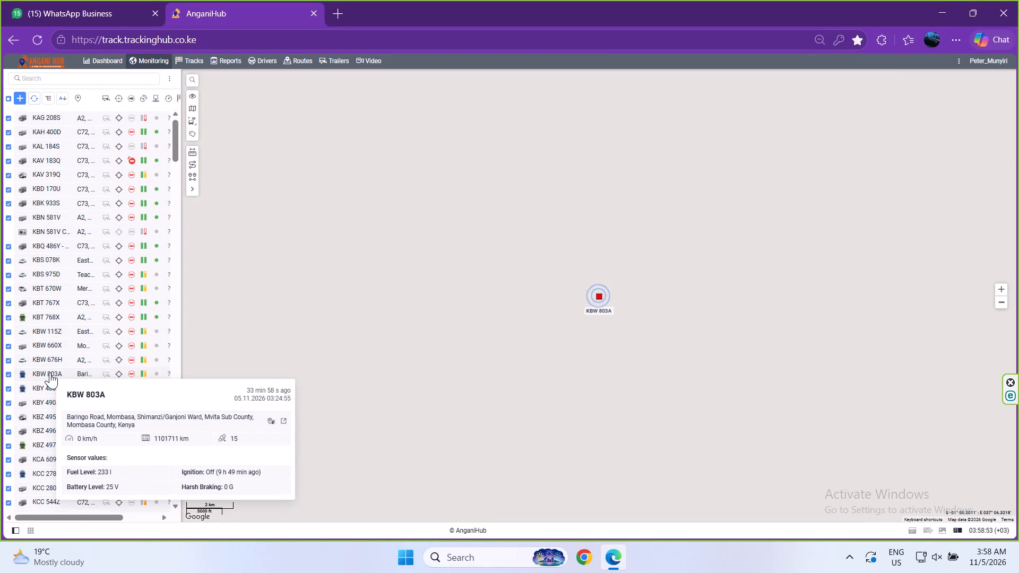
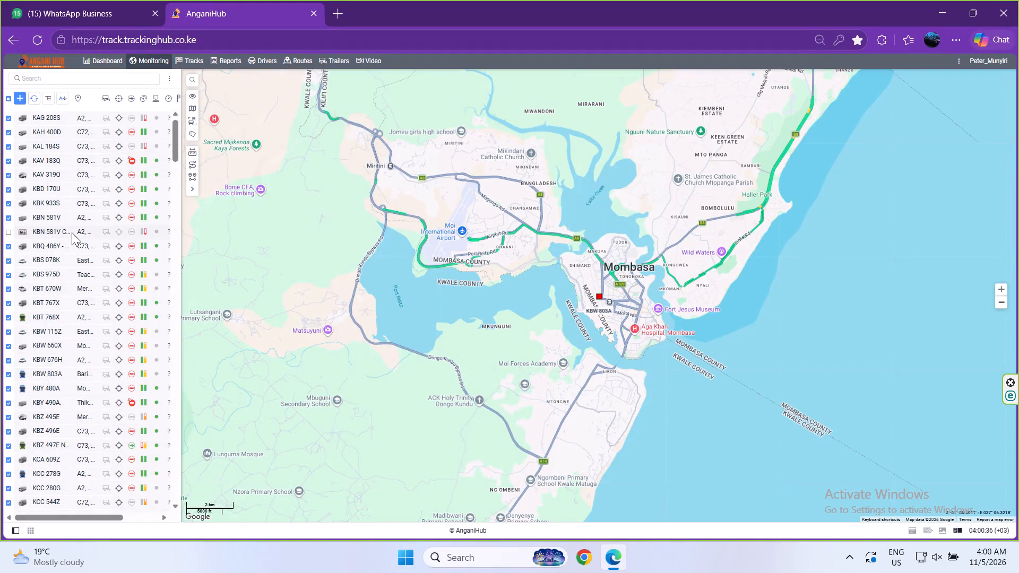
# Examine the fleet vehicles along the highway northwest of Mombasa, from Mazeras through Mariakani towards Maji ya Chumvi.
pyautogui.keyDown('ctrl'); pyautogui.scroll(-2, 19, 333); pyautogui.keyUp('ctrl')
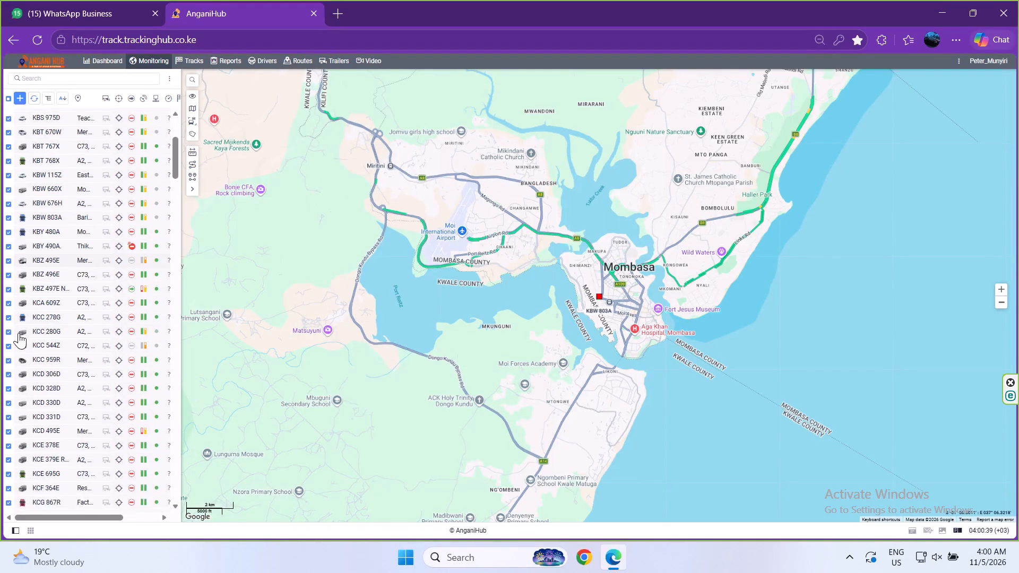
pyautogui.keyDown('ctrl'); pyautogui.scroll(-1, 19, 333); pyautogui.keyUp('ctrl')
pyautogui.keyDown('ctrl'); pyautogui.moveTo(419, 230); pyautogui.dragTo(561, 462); pyautogui.keyUp('ctrl')
pyautogui.keyDown('ctrl'); pyautogui.moveTo(441, 196); pyautogui.dragTo(622, 416); pyautogui.keyUp('ctrl')
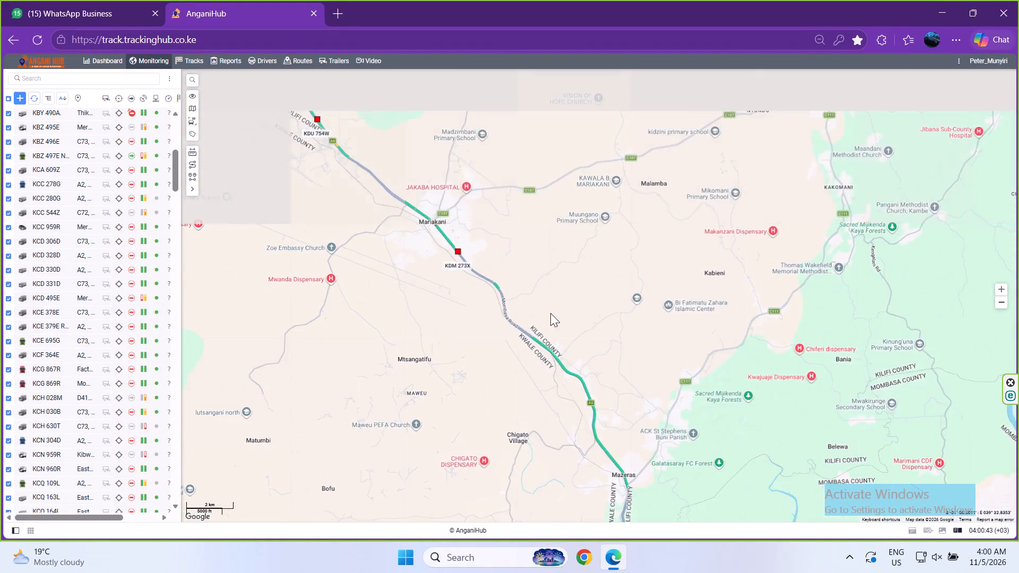
pyautogui.keyDown('ctrl'); pyautogui.moveTo(414, 161); pyautogui.dragTo(464, 264); pyautogui.keyUp('ctrl')
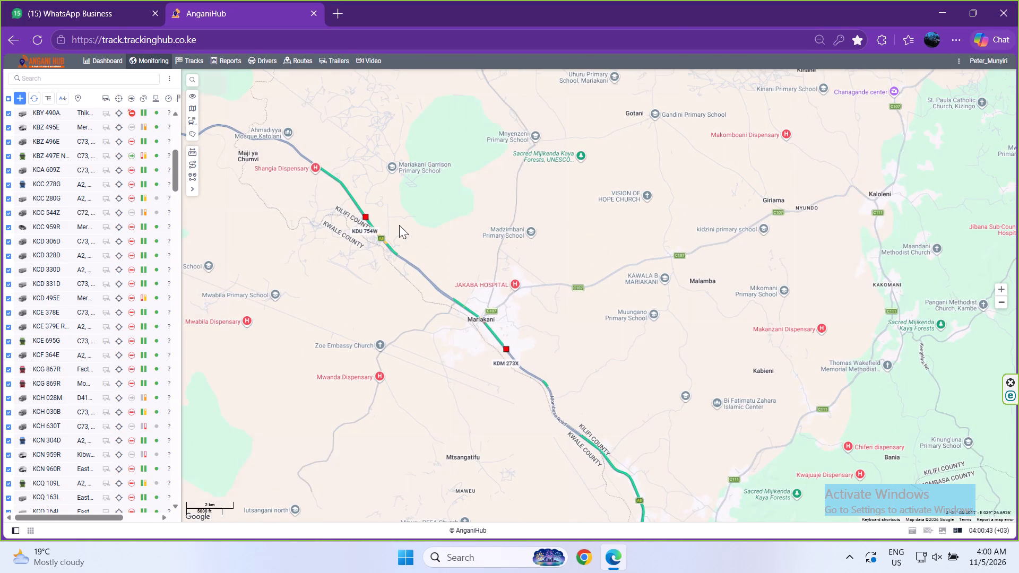
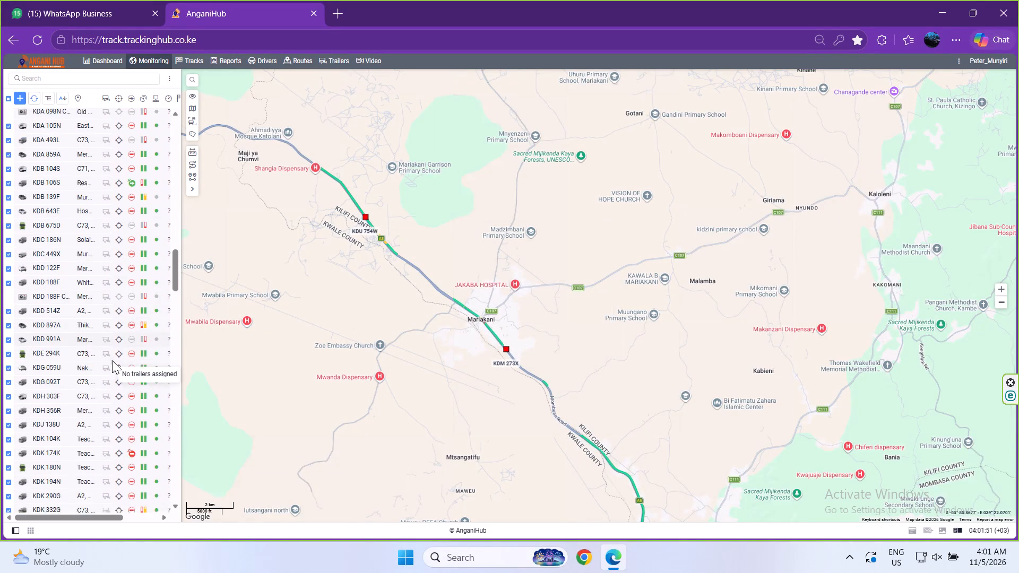
pyautogui.keyDown('ctrl'); pyautogui.click(58, 379); pyautogui.keyUp('ctrl')
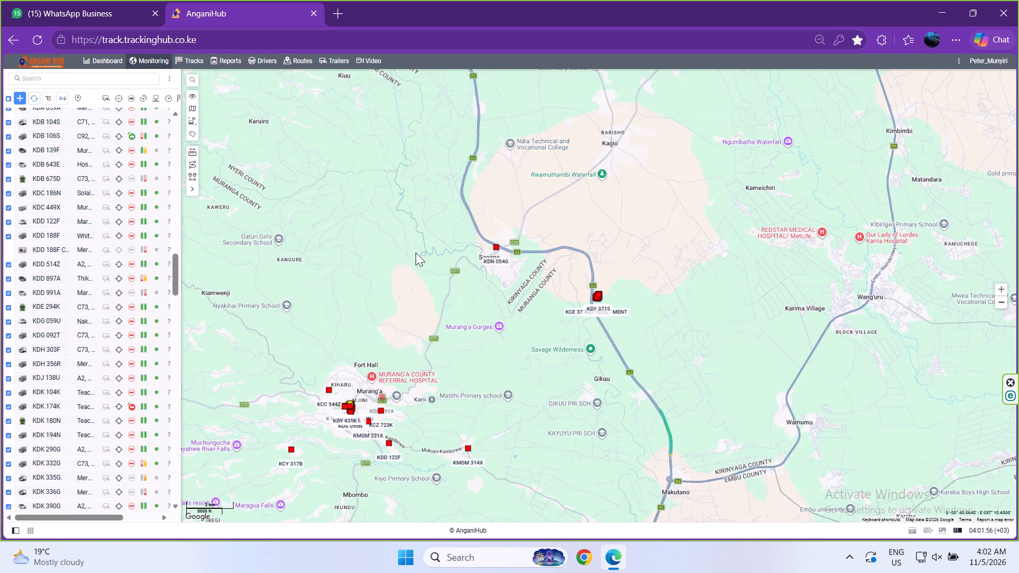
pyautogui.keyDown('ctrl'); pyautogui.scroll(-1, 116, 360); pyautogui.keyUp('ctrl')
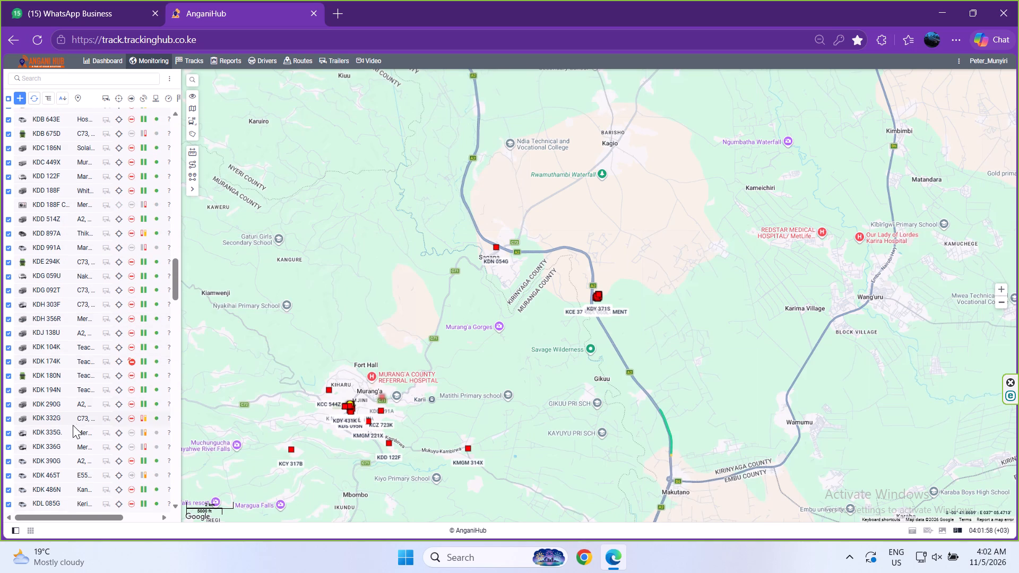
pyautogui.keyDown('ctrl'); pyautogui.click(58, 433); pyautogui.keyUp('ctrl')
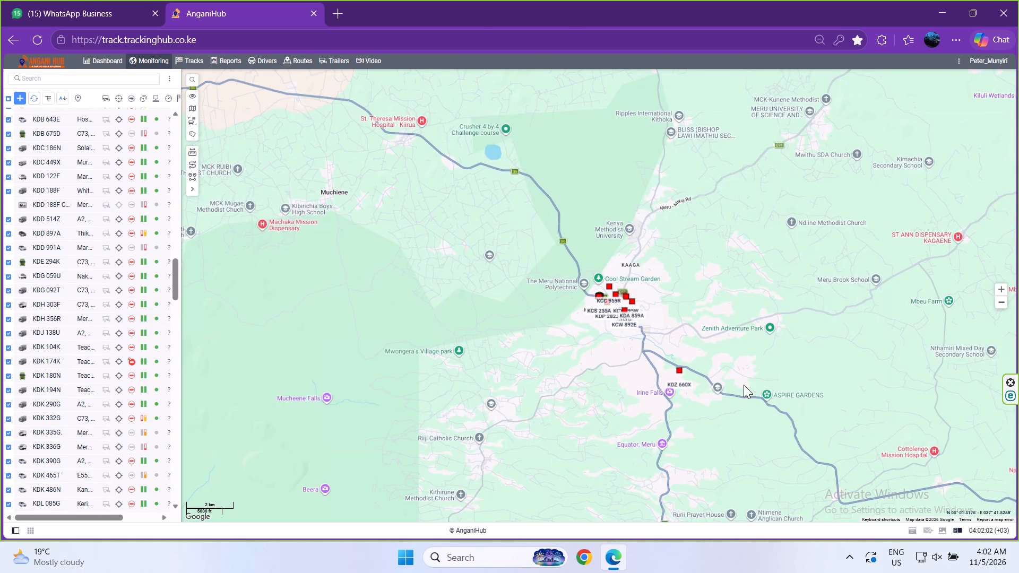
pyautogui.keyDown('ctrl'); pyautogui.moveTo(744, 385); pyautogui.dragTo(575, 255); pyautogui.keyUp('ctrl')
pyautogui.keyDown('ctrl'); pyautogui.moveTo(710, 327); pyautogui.dragTo(578, 267); pyautogui.keyUp('ctrl')
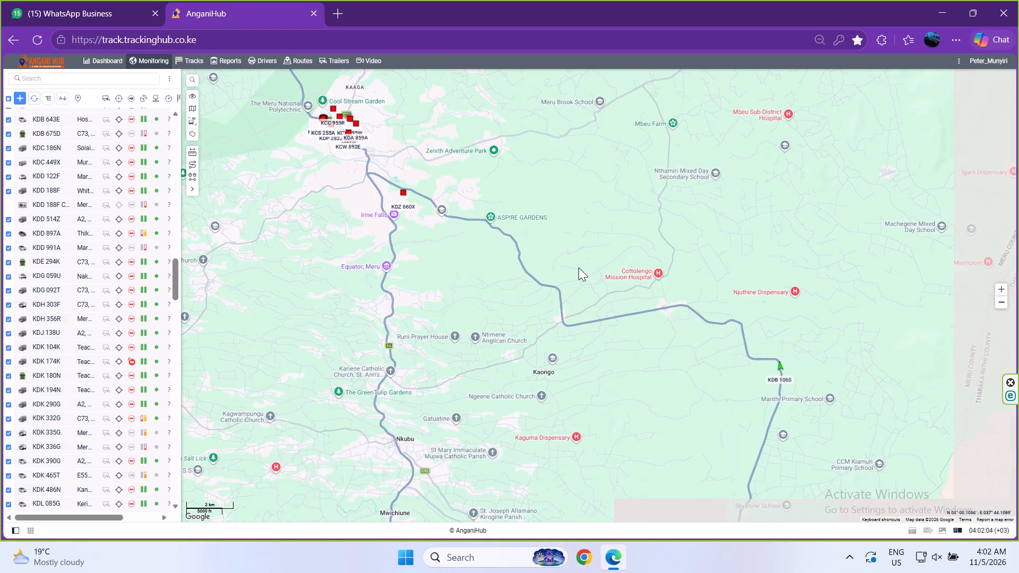
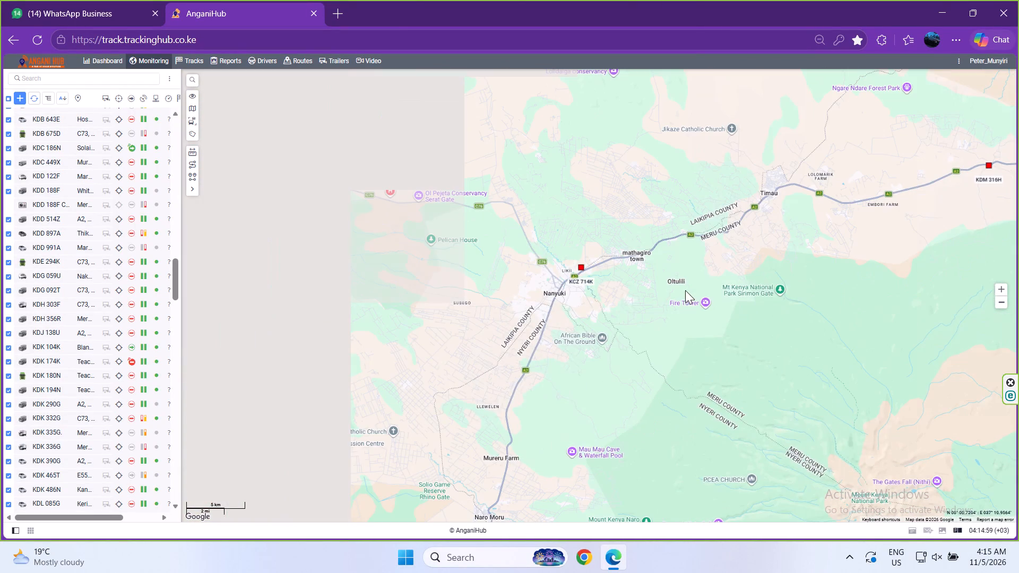
# Examine the fleet vehicles from Nanyuki south past Nyeri and Murang'a to Thika, and those along the A8 from Naivasha to Nakuru.
pyautogui.keyDown('ctrl'); pyautogui.moveTo(429, 409); pyautogui.dragTo(567, 215); pyautogui.keyUp('ctrl')
pyautogui.keyDown('ctrl'); pyautogui.moveTo(485, 380); pyautogui.dragTo(574, 213); pyautogui.keyUp('ctrl')
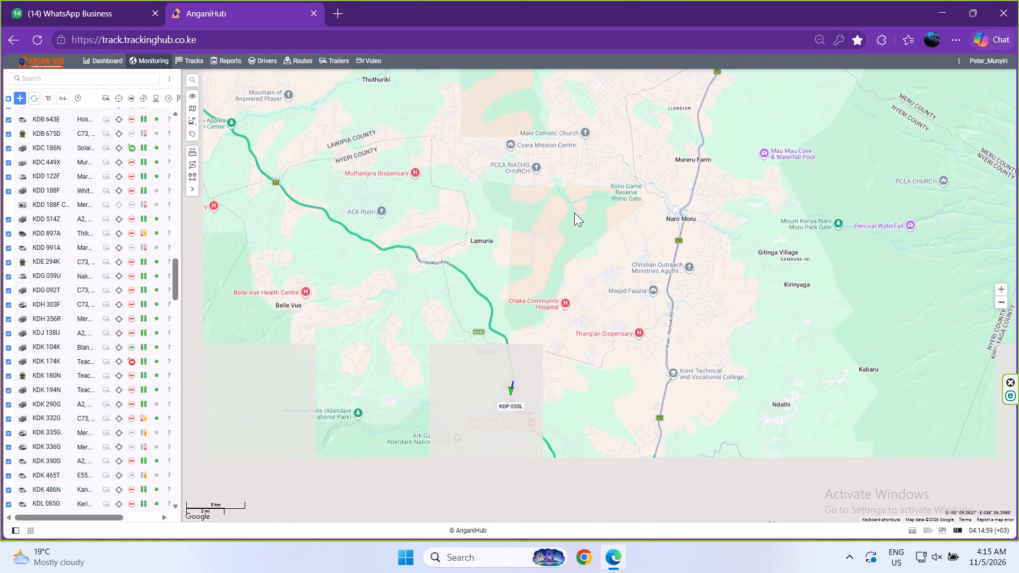
pyautogui.keyDown('ctrl'); pyautogui.scroll(-1, 574, 213); pyautogui.keyUp('ctrl')
pyautogui.keyDown('ctrl'); pyautogui.moveTo(619, 359); pyautogui.dragTo(563, 153); pyautogui.keyUp('ctrl')
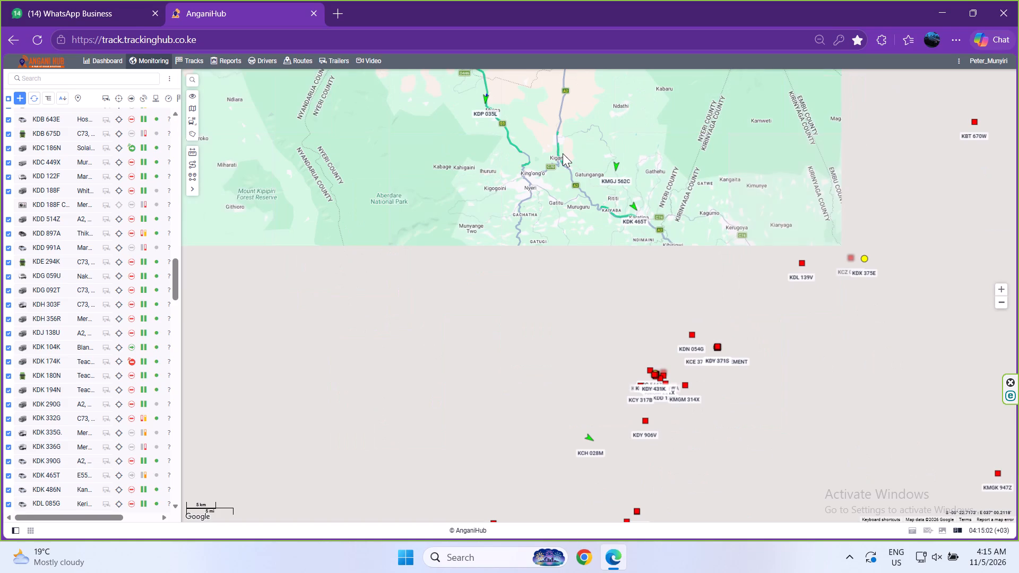
pyautogui.keyDown('ctrl'); pyautogui.moveTo(601, 300); pyautogui.dragTo(592, 170); pyautogui.keyUp('ctrl')
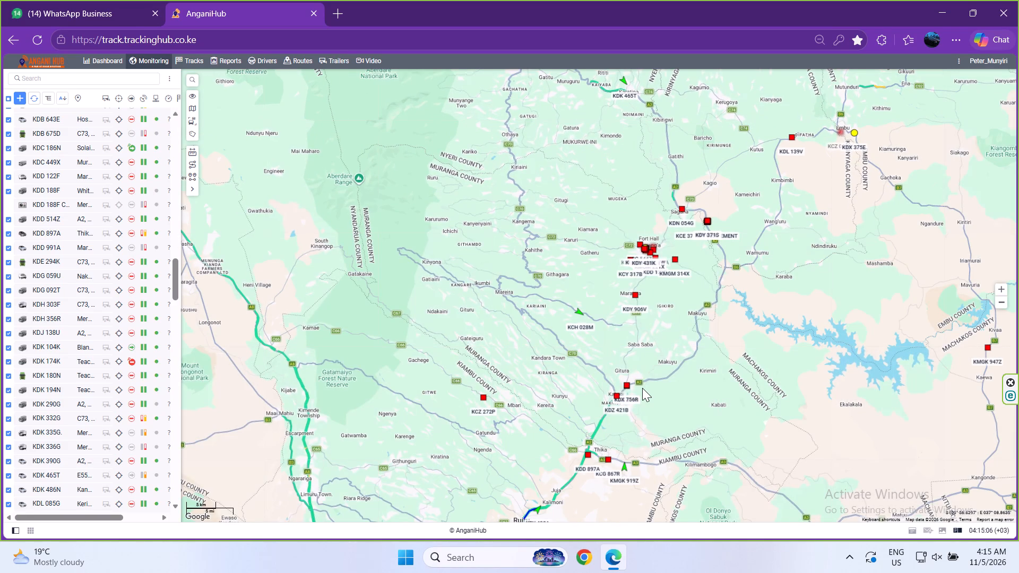
pyautogui.keyDown('ctrl'); pyautogui.moveTo(547, 351); pyautogui.dragTo(557, 344); pyautogui.keyUp('ctrl')
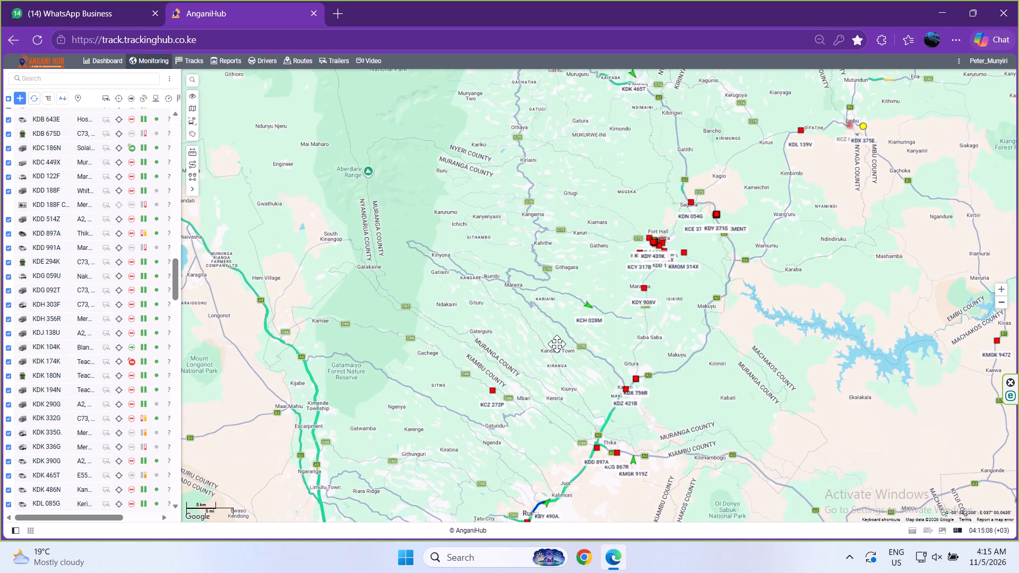
pyautogui.keyDown('ctrl'); pyautogui.moveTo(557, 344); pyautogui.dragTo(827, 242); pyautogui.keyUp('ctrl')
pyautogui.keyDown('ctrl'); pyautogui.moveTo(515, 220); pyautogui.dragTo(706, 473); pyautogui.keyUp('ctrl')
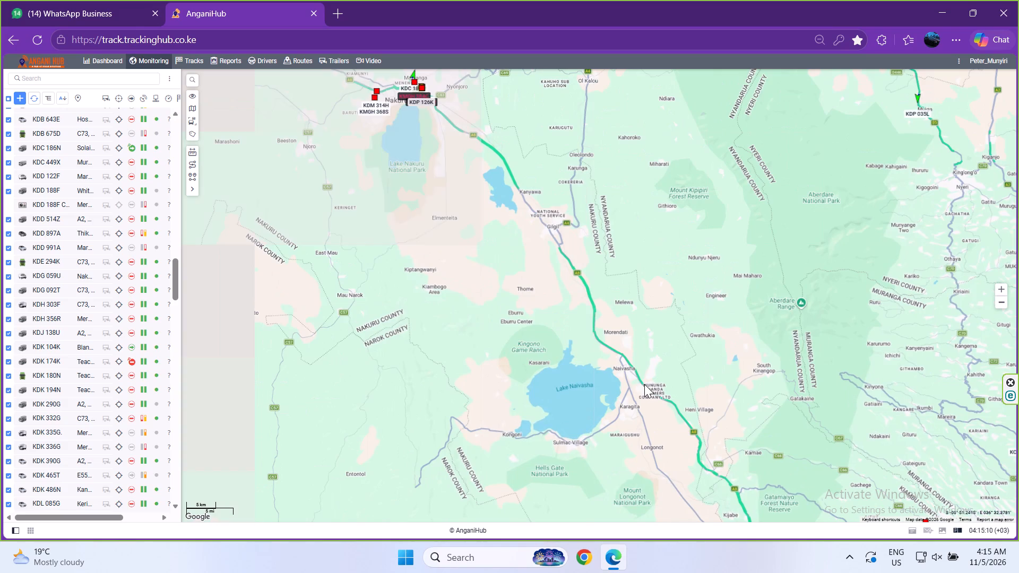
pyautogui.keyDown('ctrl'); pyautogui.moveTo(553, 220); pyautogui.dragTo(663, 450); pyautogui.keyUp('ctrl')
pyautogui.keyDown('ctrl'); pyautogui.scroll(1, 579, 316); pyautogui.keyUp('ctrl')
pyautogui.keyDown('ctrl'); pyautogui.moveTo(412, 220); pyautogui.dragTo(501, 257); pyautogui.keyUp('ctrl')
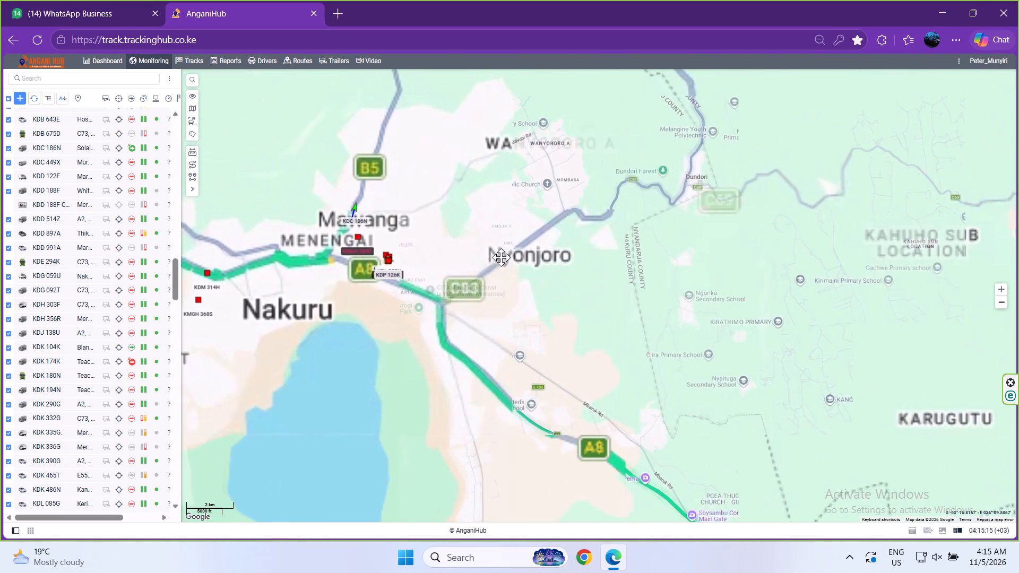
pyautogui.keyDown('ctrl'); pyautogui.moveTo(501, 257); pyautogui.dragTo(509, 262); pyautogui.keyUp('ctrl')
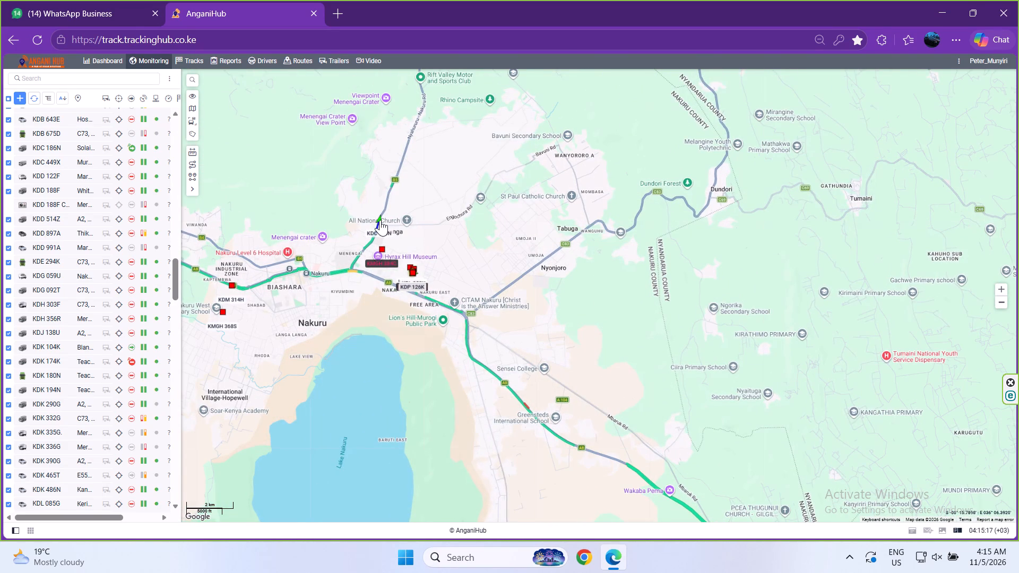
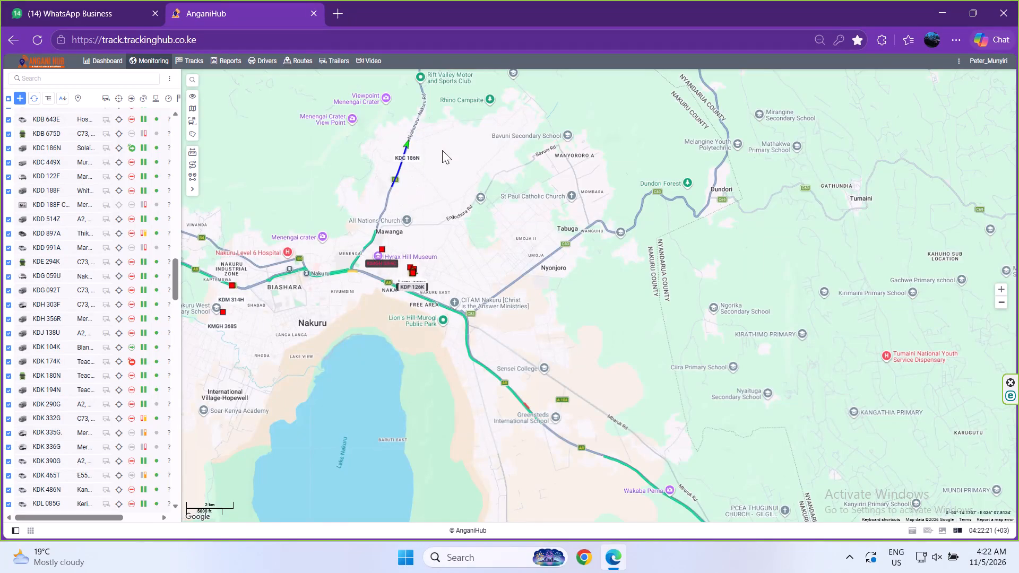
# Examine the fleet vehicle on the road north of Nakuru, from Mawanga towards Mairu Kumi and Bahati, on the monitoring map.
pyautogui.keyDown('ctrl'); pyautogui.moveTo(442, 150); pyautogui.dragTo(434, 348); pyautogui.keyUp('ctrl')
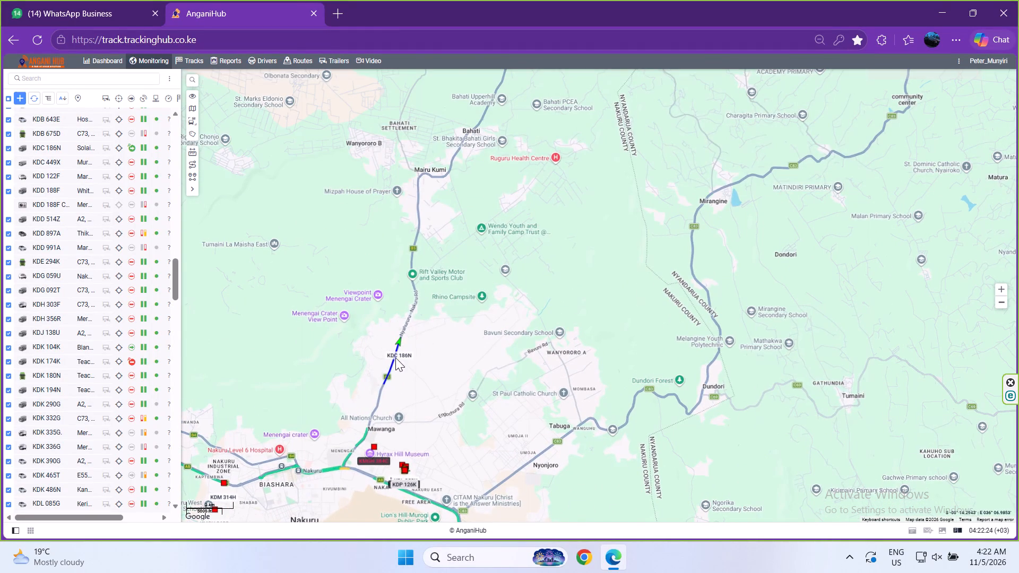
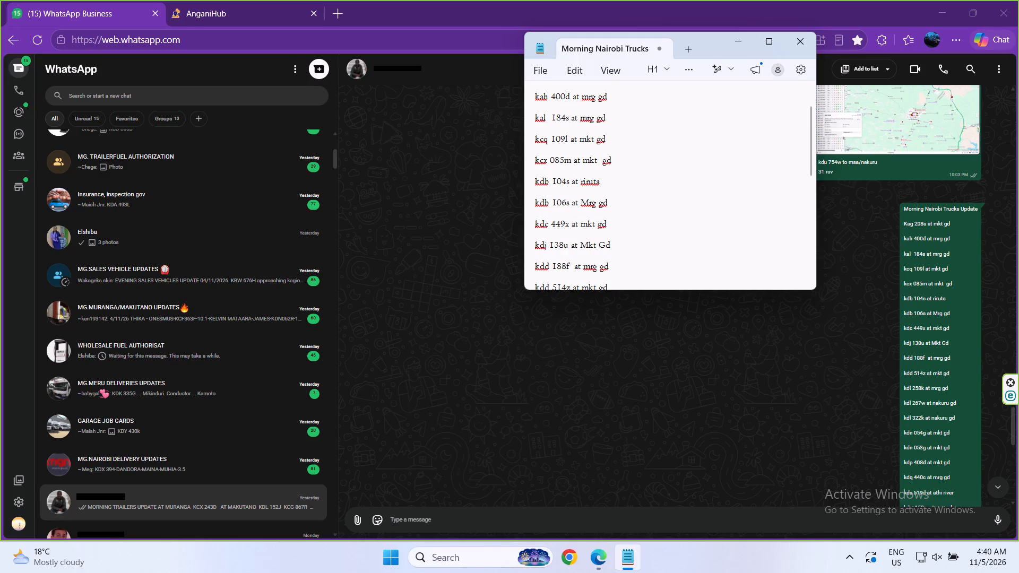
pyautogui.keyDown('ctrl'); pyautogui.click(601, 159); pyautogui.keyUp('ctrl')
pyautogui.press('BackSpace')
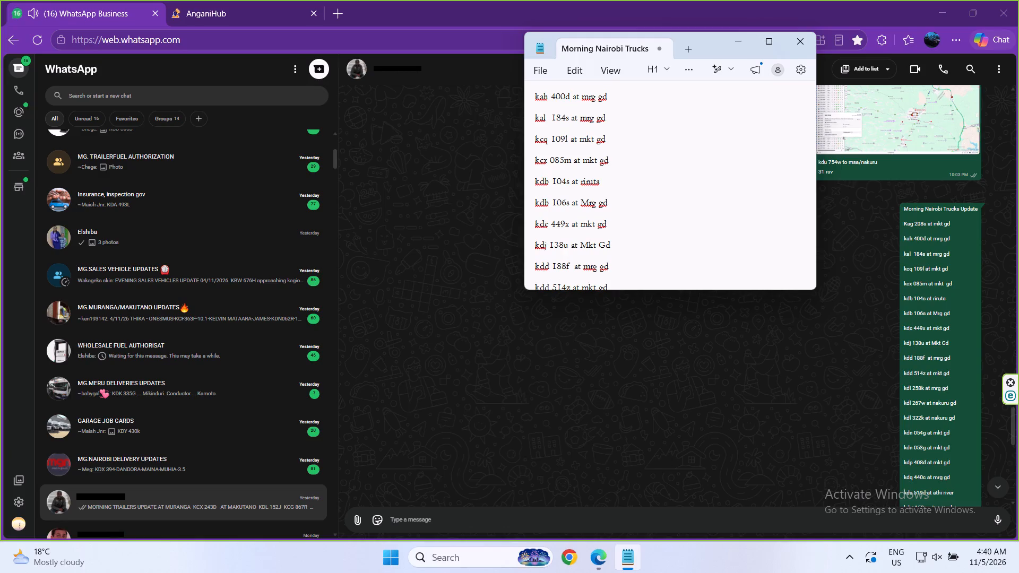
pyautogui.press('BackSpace')
pyautogui.press('BackSpace')
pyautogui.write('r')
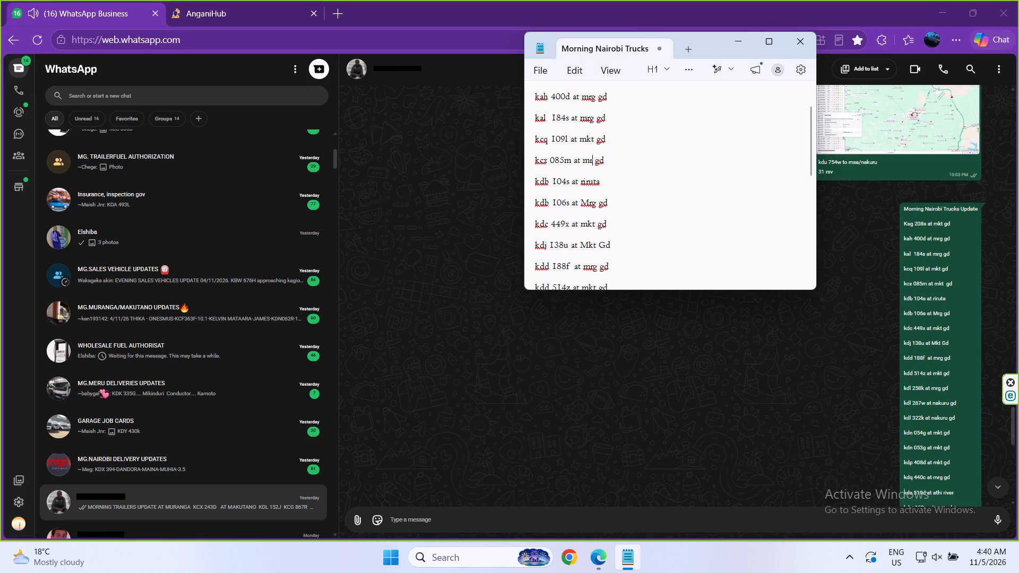
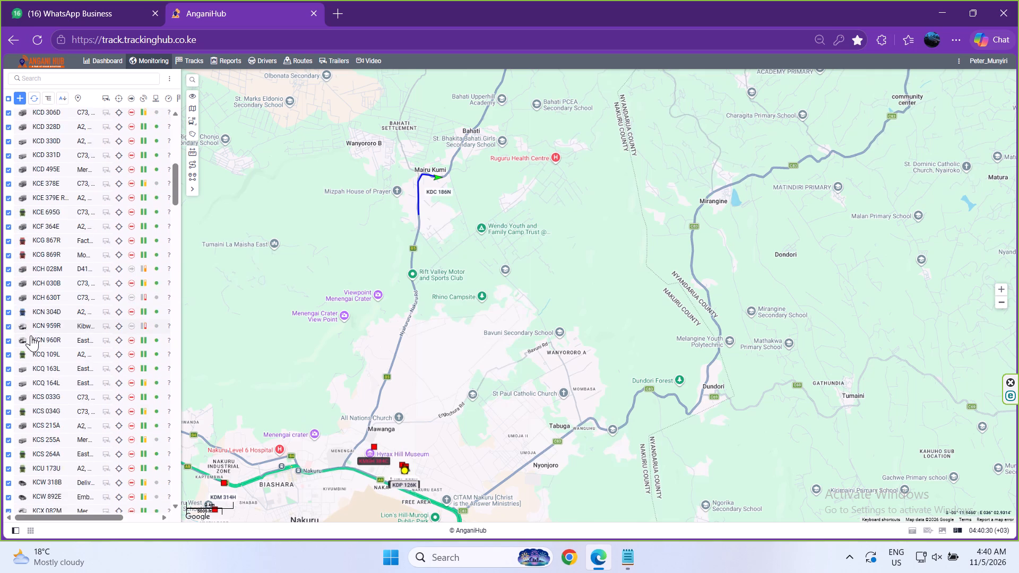
pyautogui.keyDown('ctrl'); pyautogui.scroll(-2, 31, 335); pyautogui.keyUp('ctrl')
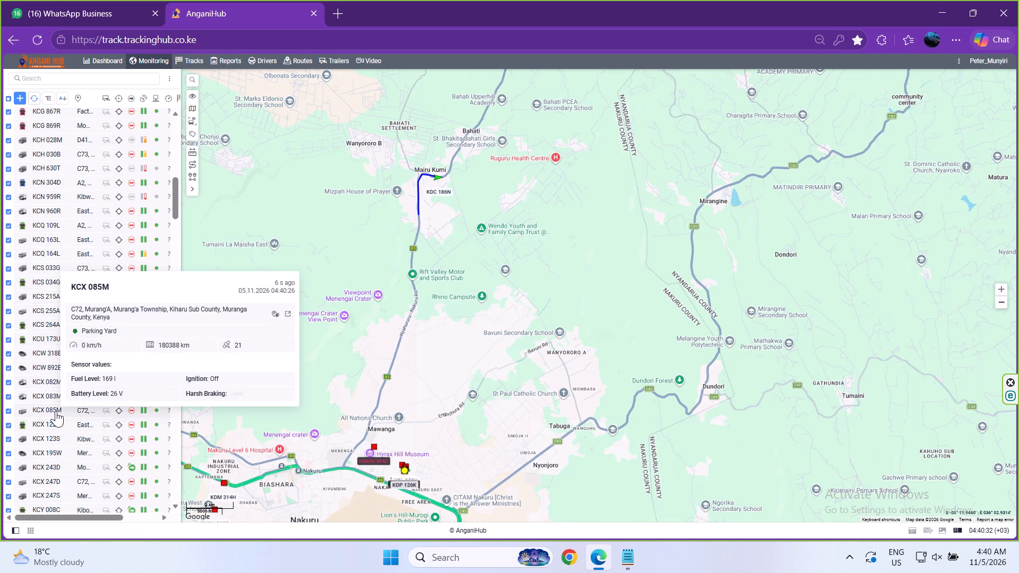
pyautogui.keyDown('ctrl'); pyautogui.scroll(-1, 56, 411); pyautogui.keyUp('ctrl')
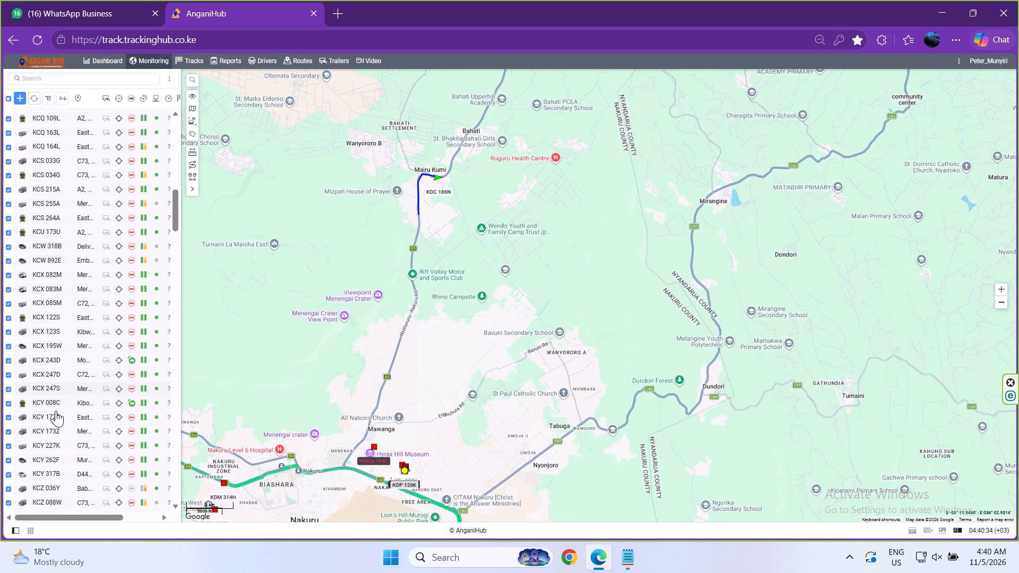
pyautogui.keyDown('ctrl'); pyautogui.scroll(-3, 56, 411); pyautogui.keyUp('ctrl')
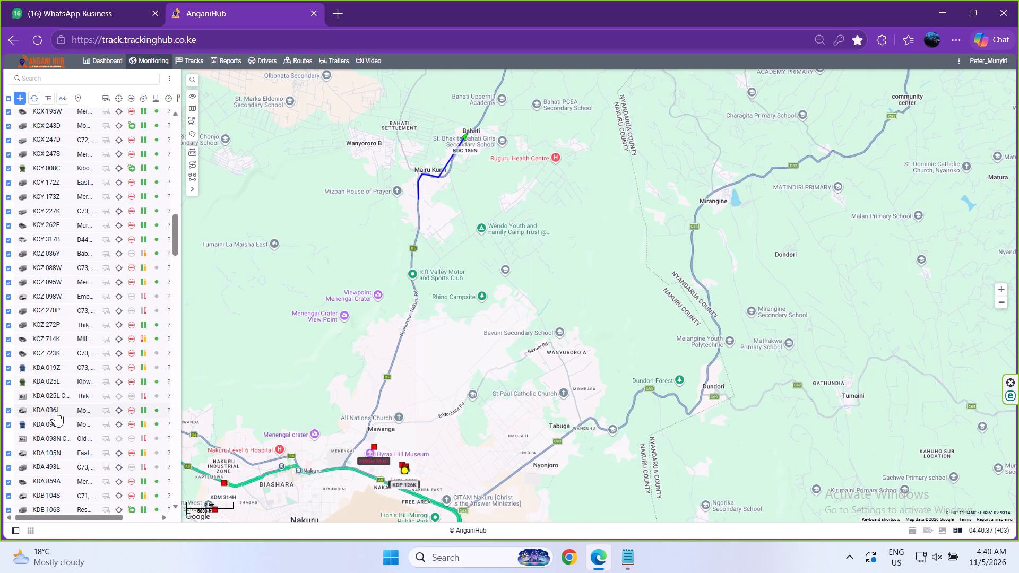
pyautogui.keyDown('ctrl'); pyautogui.scroll(-2, 56, 411); pyautogui.keyUp('ctrl')
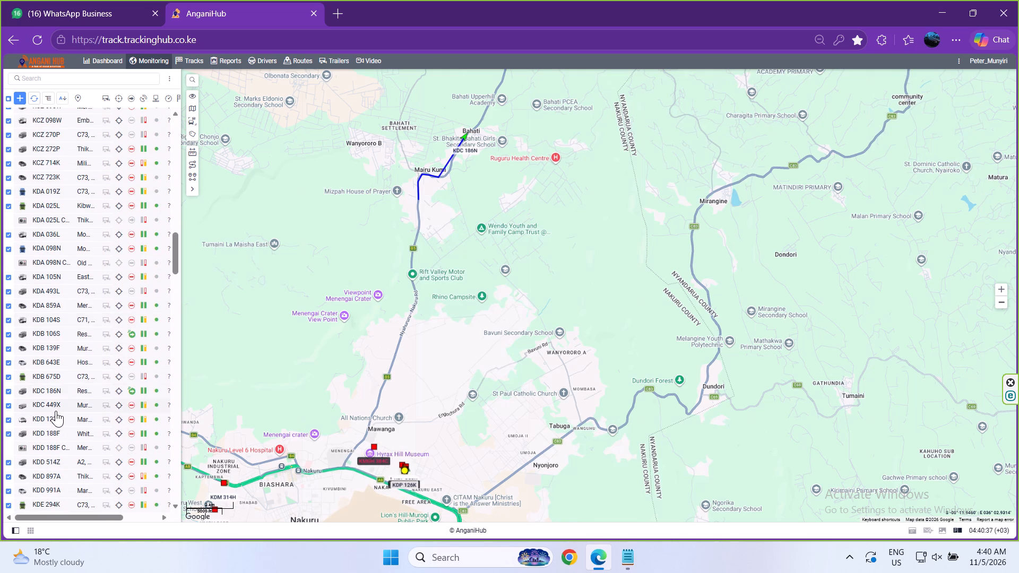
pyautogui.keyDown('ctrl'); pyautogui.click(51, 323); pyautogui.keyUp('ctrl')
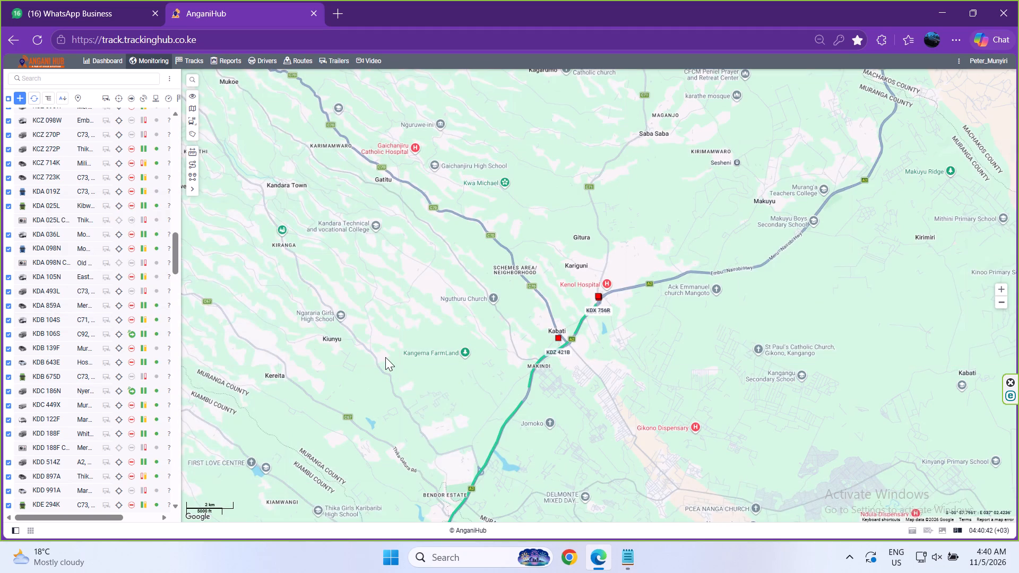
pyautogui.keyDown('ctrl'); pyautogui.scroll(2, 591, 298); pyautogui.keyUp('ctrl')
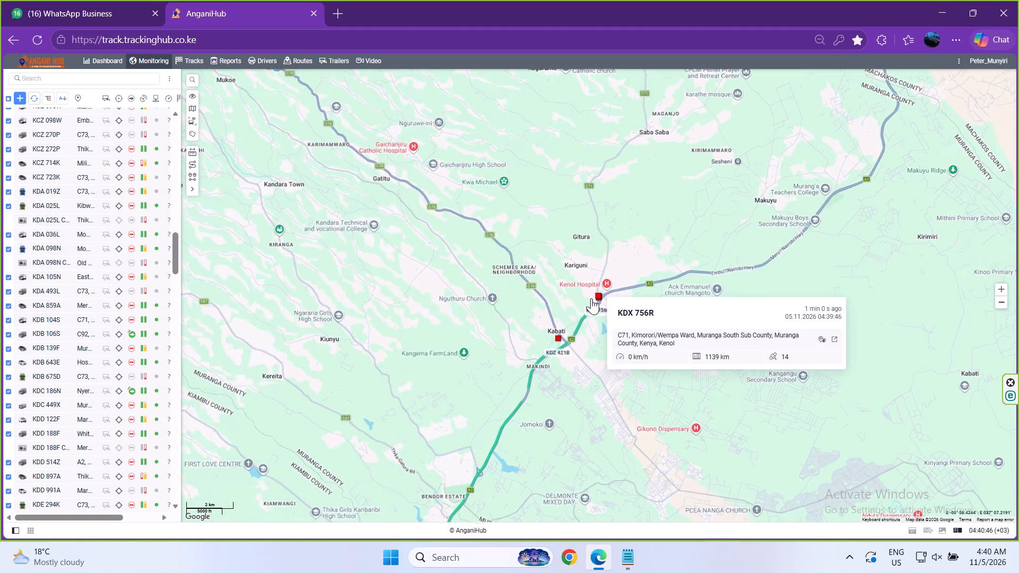
pyautogui.keyDown('ctrl'); pyautogui.scroll(1, 591, 298); pyautogui.keyUp('ctrl')
pyautogui.keyDown('ctrl'); pyautogui.scroll(1, 677, 290); pyautogui.keyUp('ctrl')
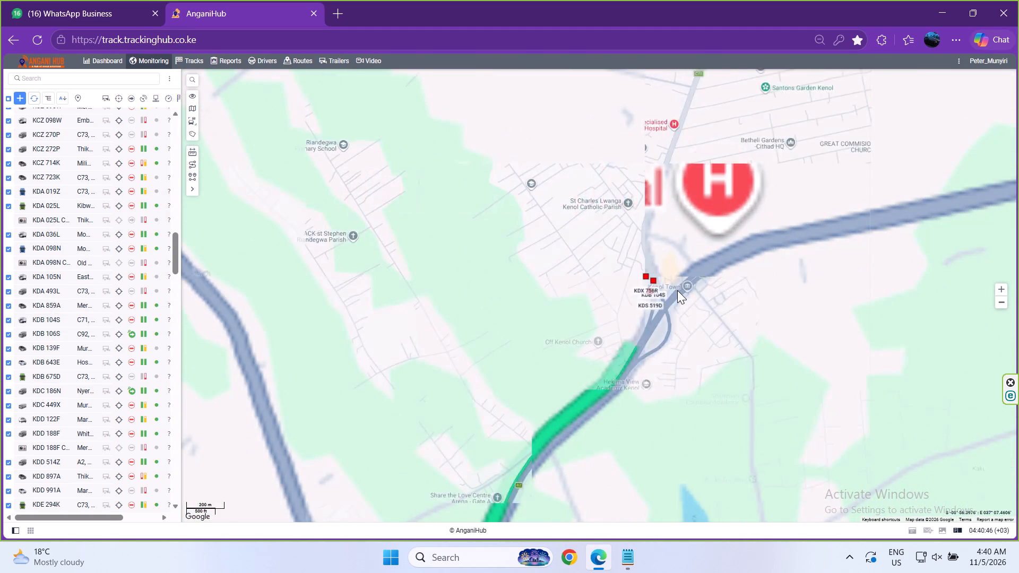
pyautogui.keyDown('ctrl'); pyautogui.scroll(2, 677, 290); pyautogui.keyUp('ctrl')
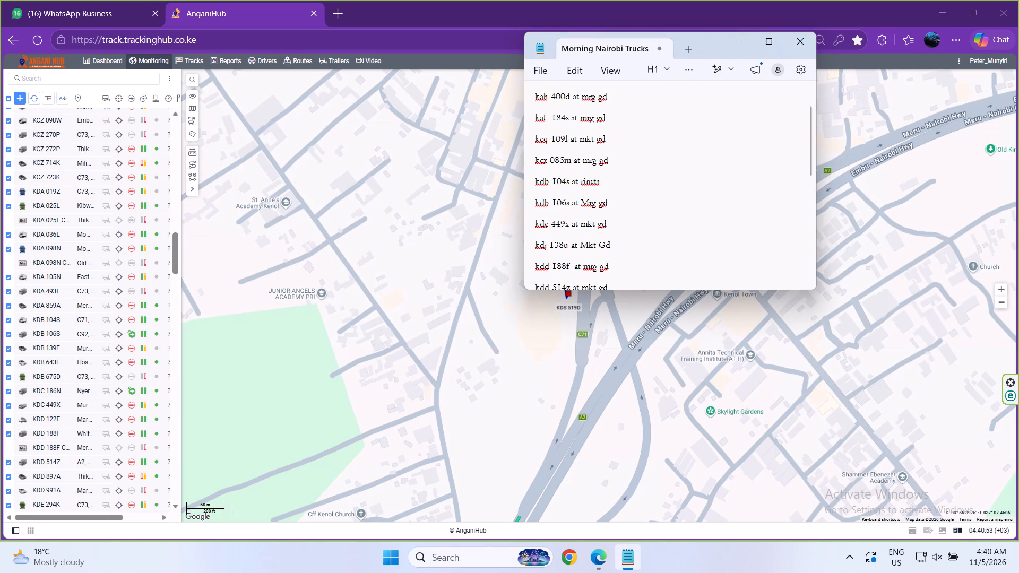
pyautogui.keyDown('ctrl'); pyautogui.moveTo(602, 184); pyautogui.dragTo(581, 186); pyautogui.keyUp('ctrl')
pyautogui.press('BackSpace')
pyautogui.press('BackSpace')
pyautogui.write('kilele')
pyautogui.press('space')
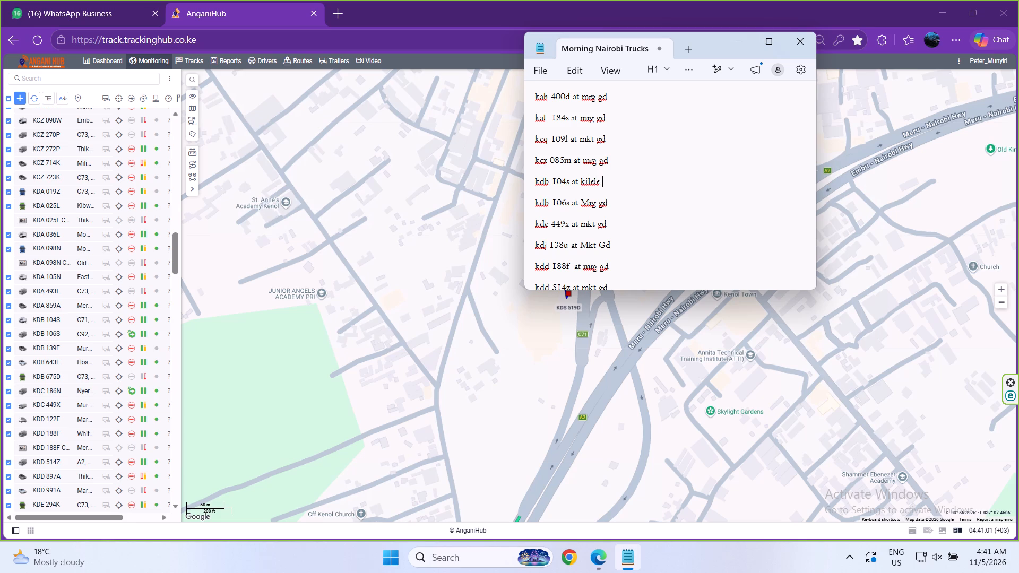
pyautogui.write('mall')
pyautogui.press('space')
pyautogui.keyDown('ctrl'); pyautogui.moveTo(607, 208); pyautogui.dragTo(598, 204); pyautogui.keyUp('ctrl')
pyautogui.keyDown('ctrl'); pyautogui.moveTo(598, 204); pyautogui.dragTo(581, 201); pyautogui.keyUp('ctrl')
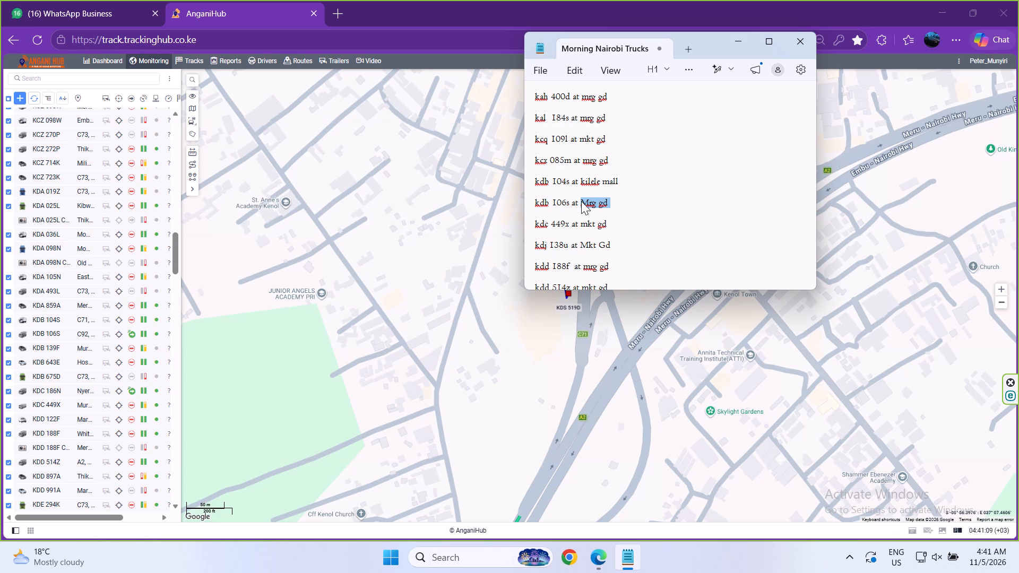
pyautogui.write('chaaria to meru')
pyautogui.press('space')
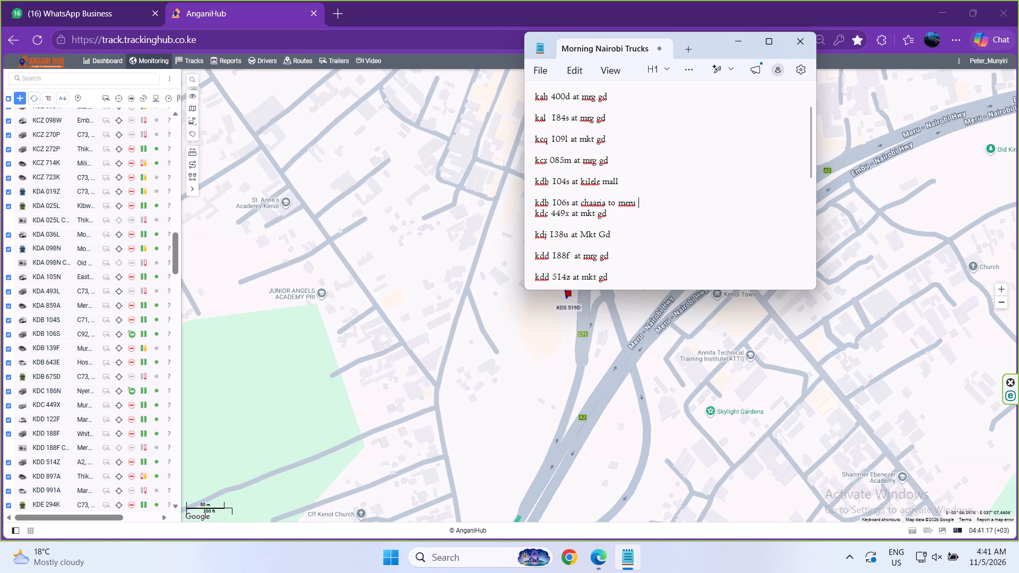
pyautogui.press('Return')
pyautogui.keyDown('ctrl'); pyautogui.scroll(-1, 593, 231); pyautogui.keyUp('ctrl')
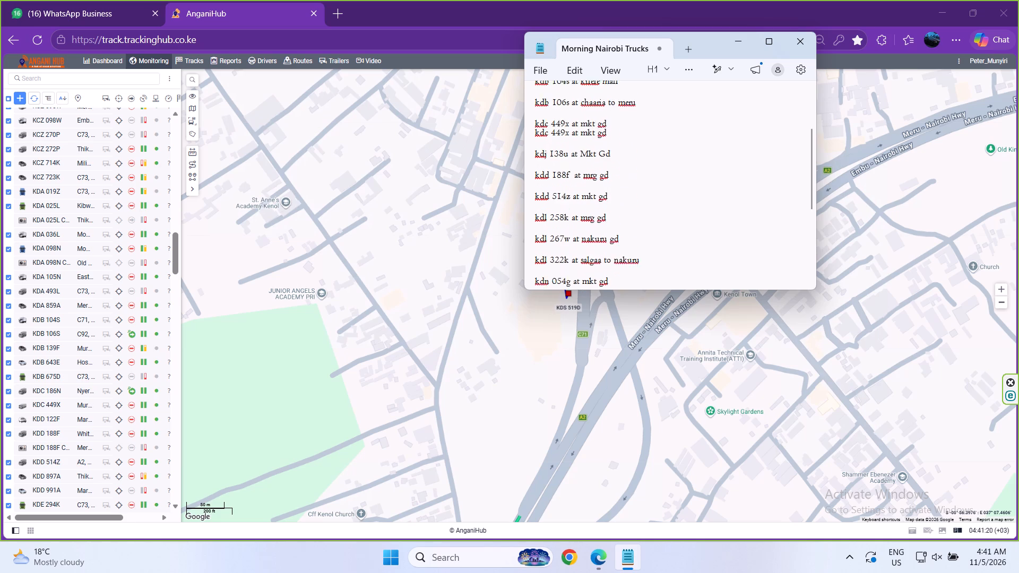
pyautogui.keyDown('ctrl'); pyautogui.scroll(1, 609, 136); pyautogui.keyUp('ctrl')
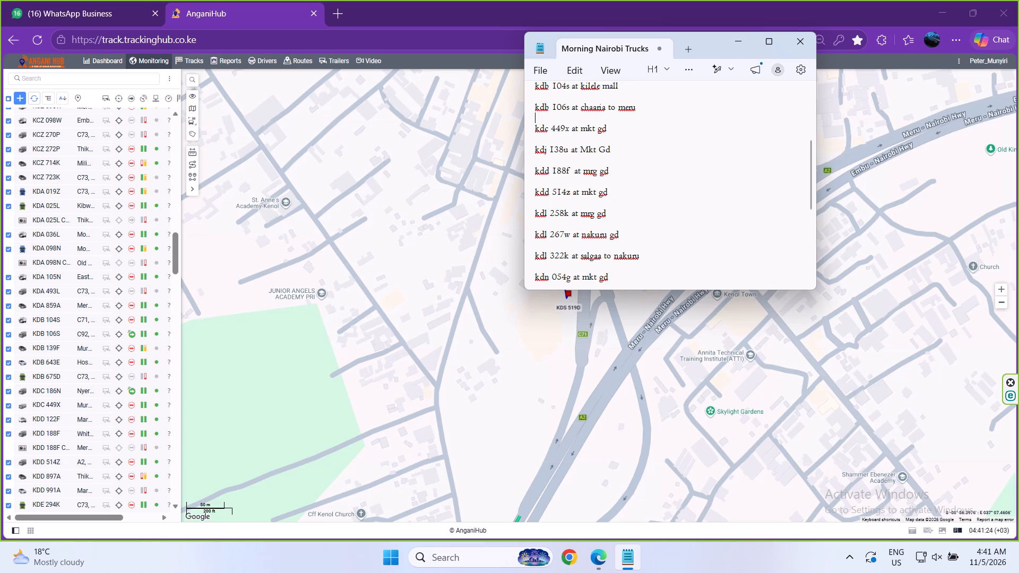
pyautogui.keyDown('ctrl'); pyautogui.click(595, 171); pyautogui.keyUp('ctrl')
pyautogui.press('BackSpace')
pyautogui.press('BackSpace')
pyautogui.press('BackSpace')
pyautogui.write('nakuru')
pyautogui.keyDown('ctrl'); pyautogui.scroll(-1, 614, 194); pyautogui.keyUp('ctrl')
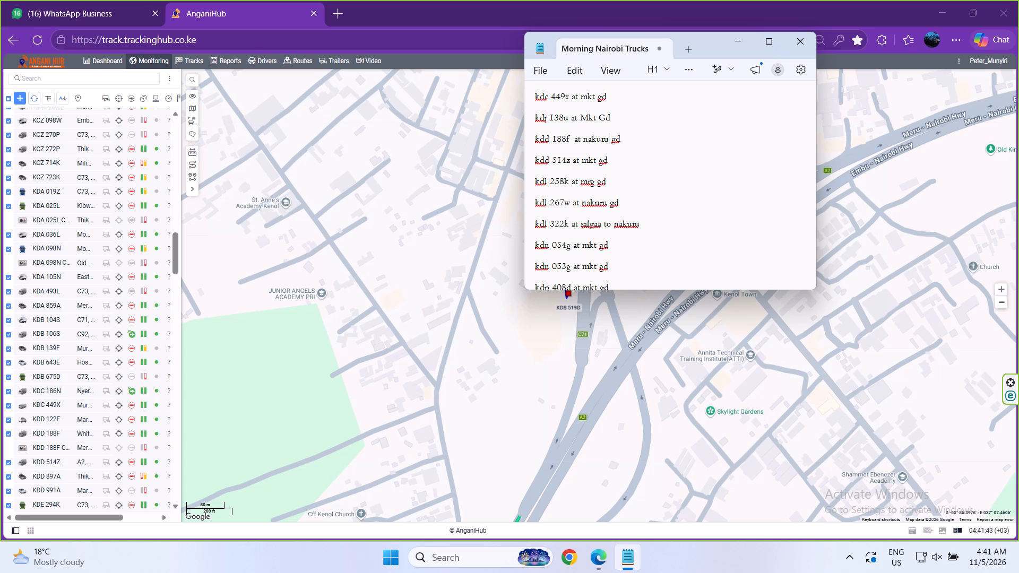
pyautogui.keyDown('ctrl'); pyautogui.click(608, 203); pyautogui.keyUp('ctrl')
pyautogui.keyDown('ctrl'); pyautogui.moveTo(611, 223); pyautogui.dragTo(579, 223); pyautogui.keyUp('ctrl')
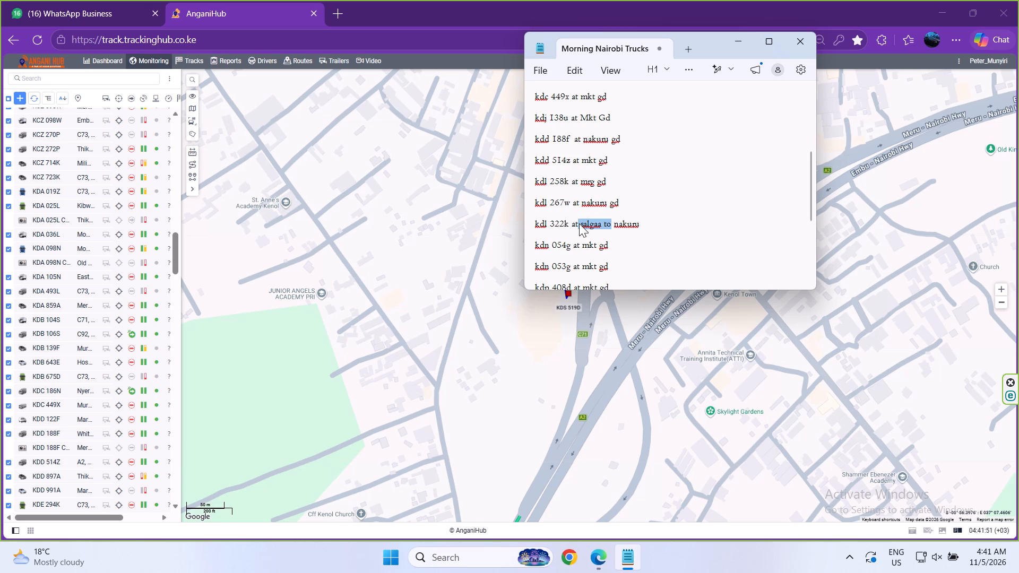
pyautogui.press('BackSpace')
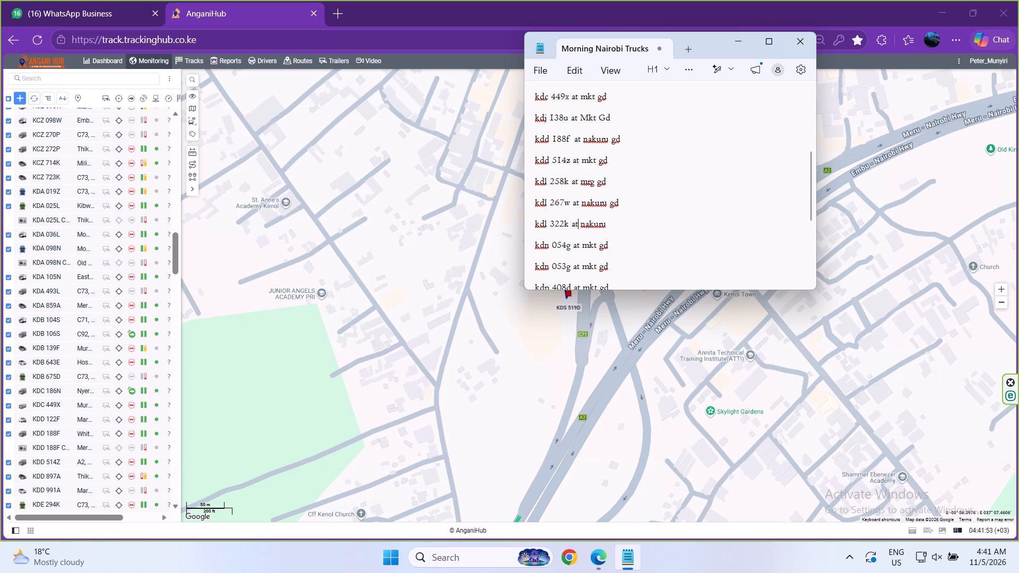
pyautogui.keyDown('ctrl'); pyautogui.click(609, 220); pyautogui.keyUp('ctrl')
pyautogui.press('space')
pyautogui.write('gd')
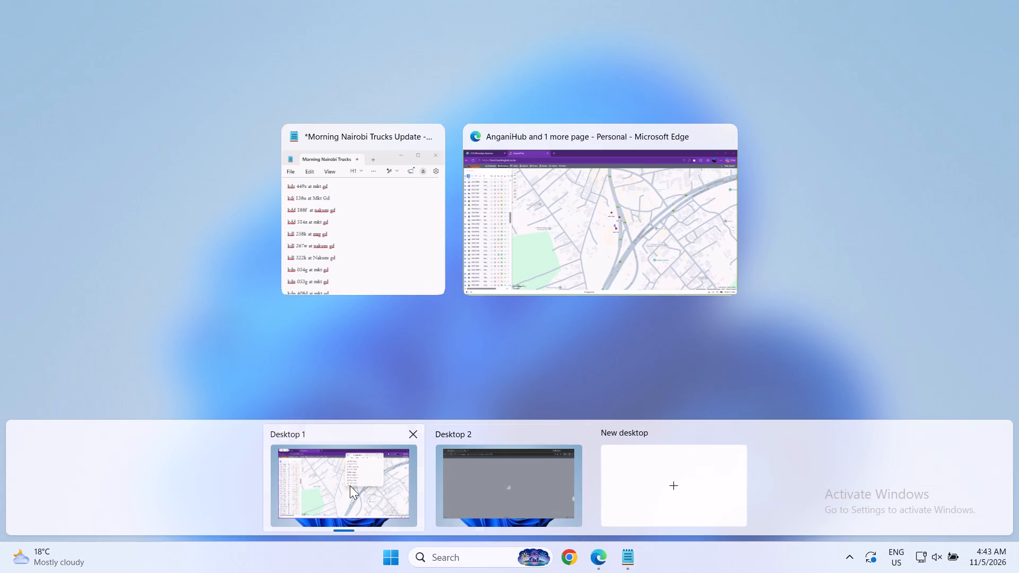
pyautogui.keyDown('ctrl'); pyautogui.click(332, 490); pyautogui.keyUp('ctrl')
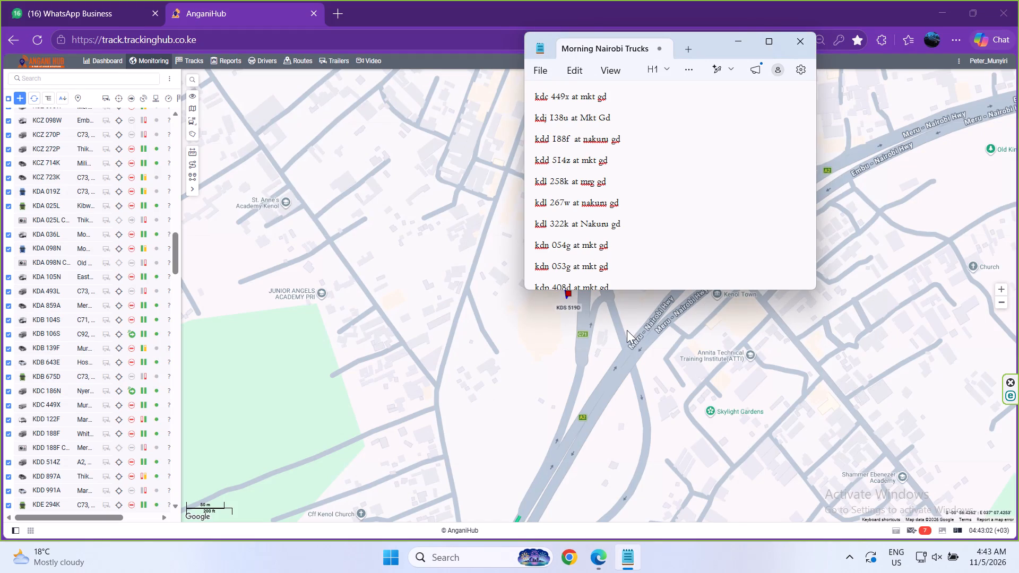
pyautogui.keyDown('ctrl'); pyautogui.scroll(-1, 628, 242); pyautogui.keyUp('ctrl')
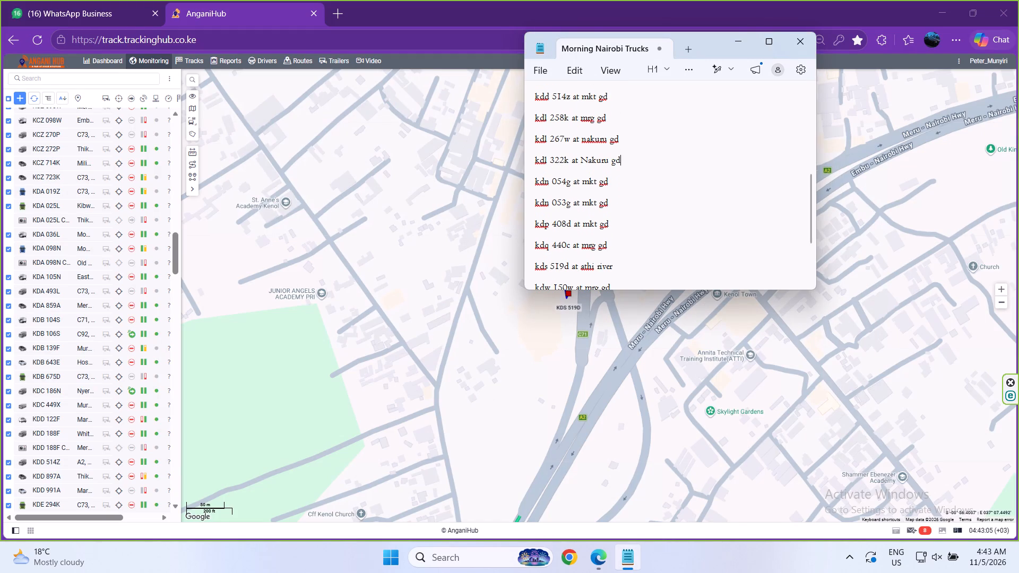
pyautogui.keyDown('ctrl'); pyautogui.moveTo(610, 184); pyautogui.dragTo(583, 183); pyautogui.keyUp('ctrl')
pyautogui.write('sagana ma')
pyautogui.write('ll')
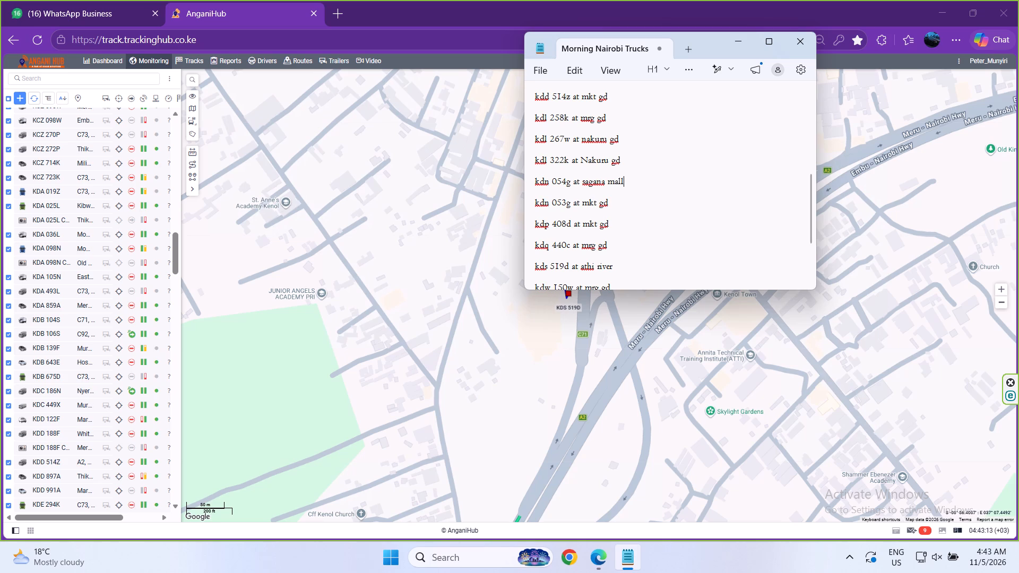
pyautogui.keyDown('ctrl'); pyautogui.scroll(-2, 599, 211); pyautogui.keyUp('ctrl')
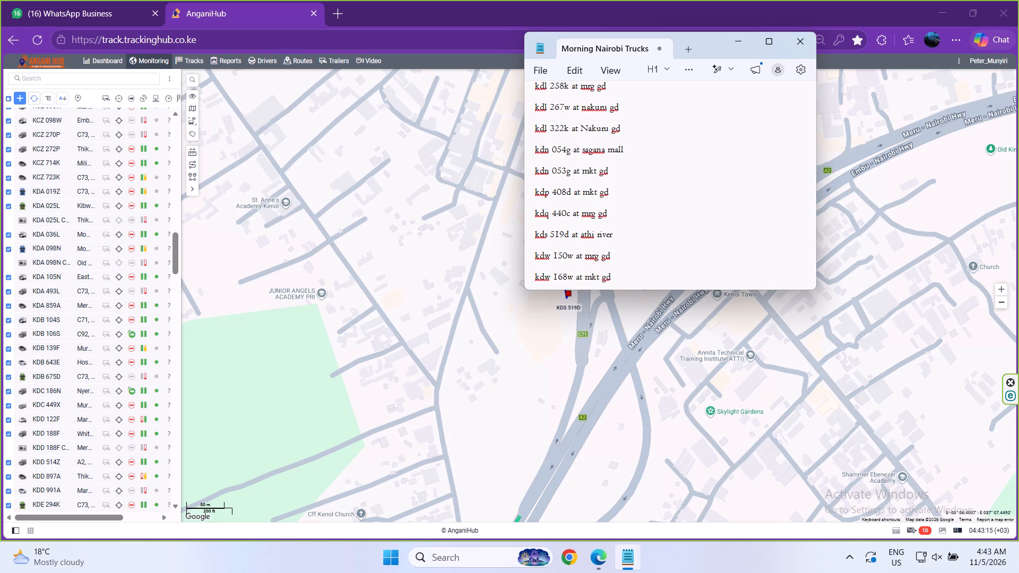
pyautogui.keyDown('ctrl'); pyautogui.scroll(-1, 599, 211); pyautogui.keyUp('ctrl')
pyautogui.keyDown('ctrl'); pyautogui.moveTo(595, 216); pyautogui.dragTo(584, 216); pyautogui.keyUp('ctrl')
pyautogui.keyDown('ctrl'); pyautogui.moveTo(584, 216); pyautogui.dragTo(581, 216); pyautogui.keyUp('ctrl')
pyautogui.write('kitui g')
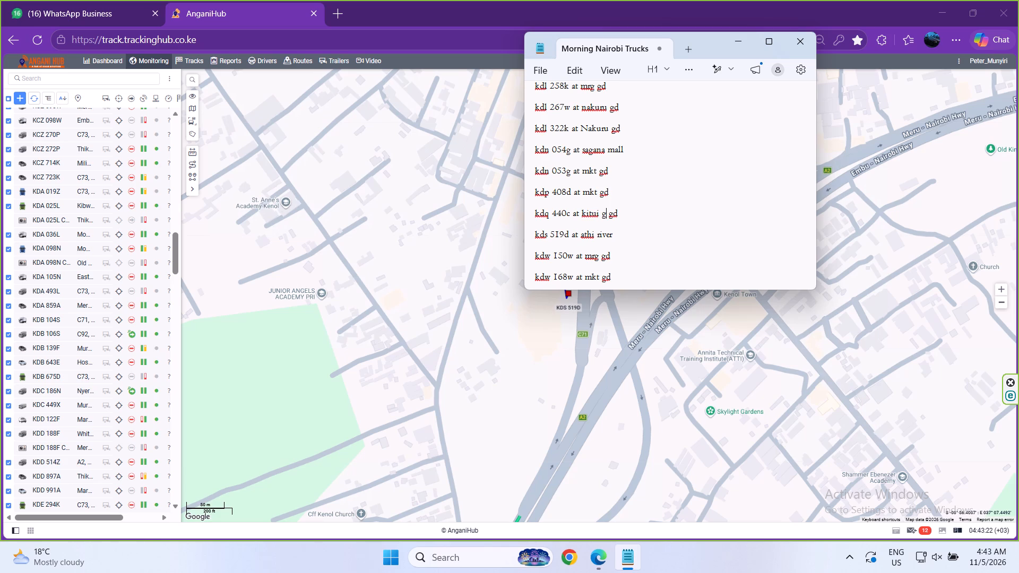
pyautogui.press('BackSpace')
pyautogui.press('BackSpace')
# Replace the location of kds 519d with kilele mall.
pyautogui.keyDown('ctrl'); pyautogui.moveTo(612, 237); pyautogui.dragTo(577, 231); pyautogui.keyUp('ctrl')
pyautogui.press('space')
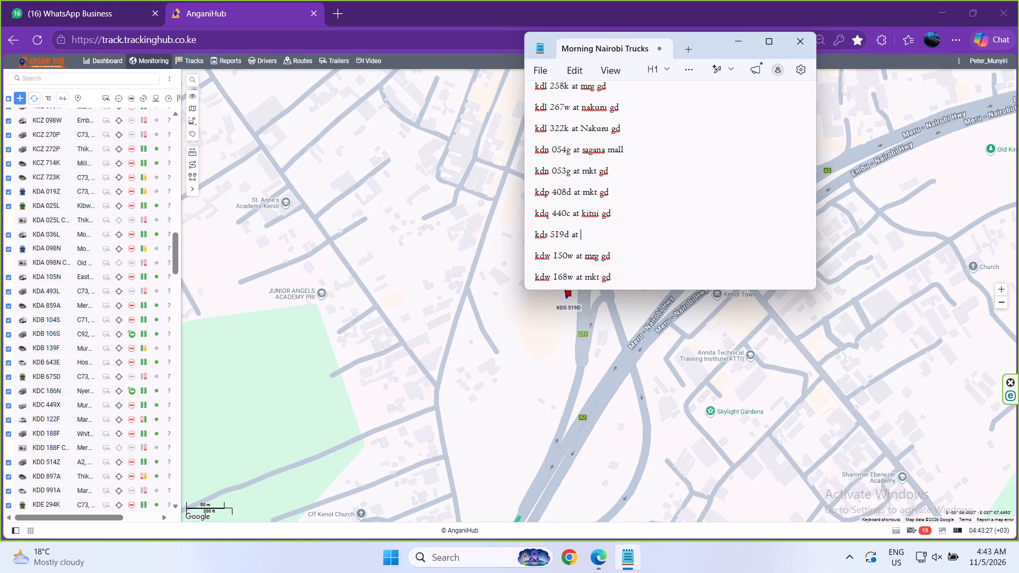
pyautogui.write('kilele mall')
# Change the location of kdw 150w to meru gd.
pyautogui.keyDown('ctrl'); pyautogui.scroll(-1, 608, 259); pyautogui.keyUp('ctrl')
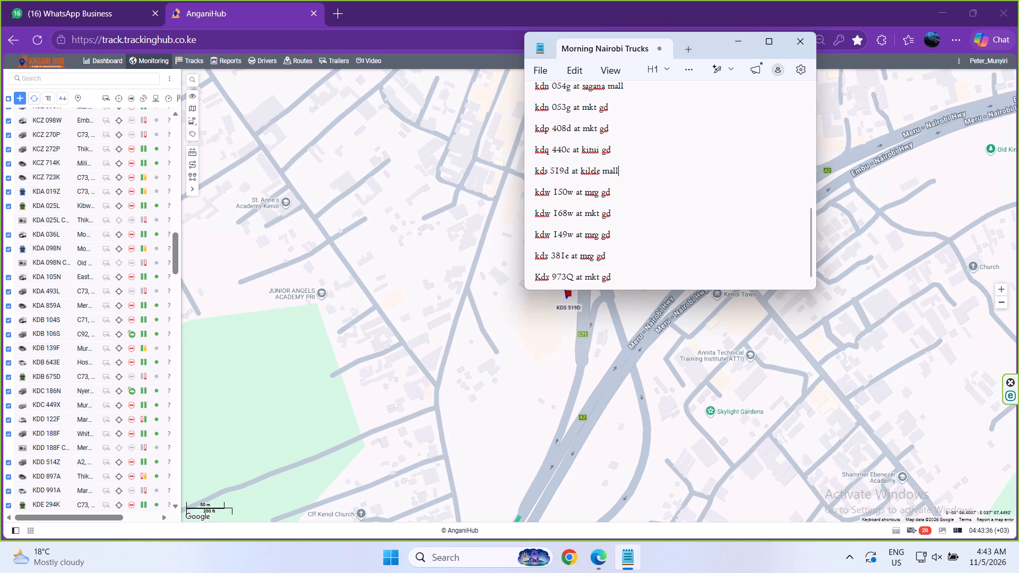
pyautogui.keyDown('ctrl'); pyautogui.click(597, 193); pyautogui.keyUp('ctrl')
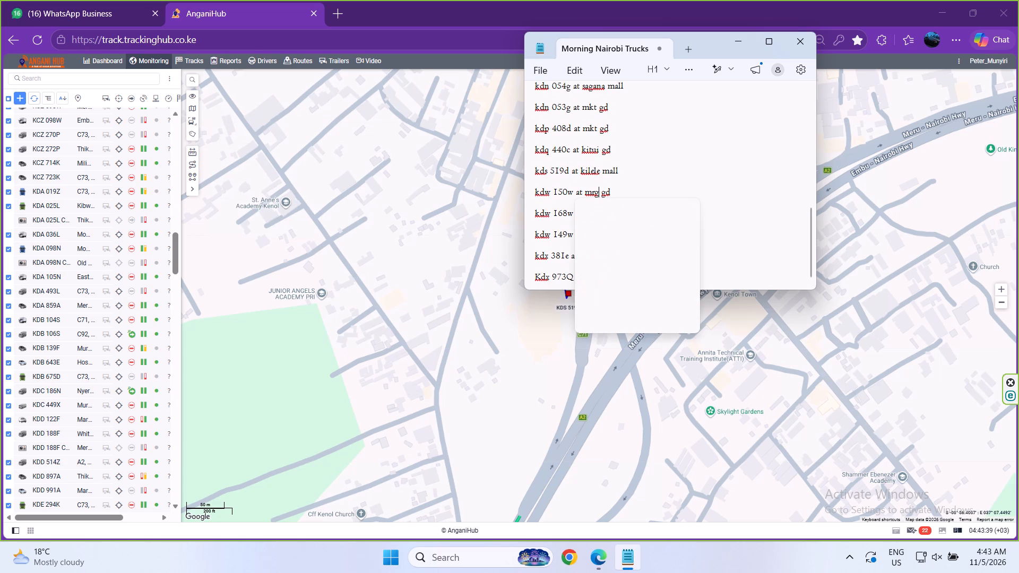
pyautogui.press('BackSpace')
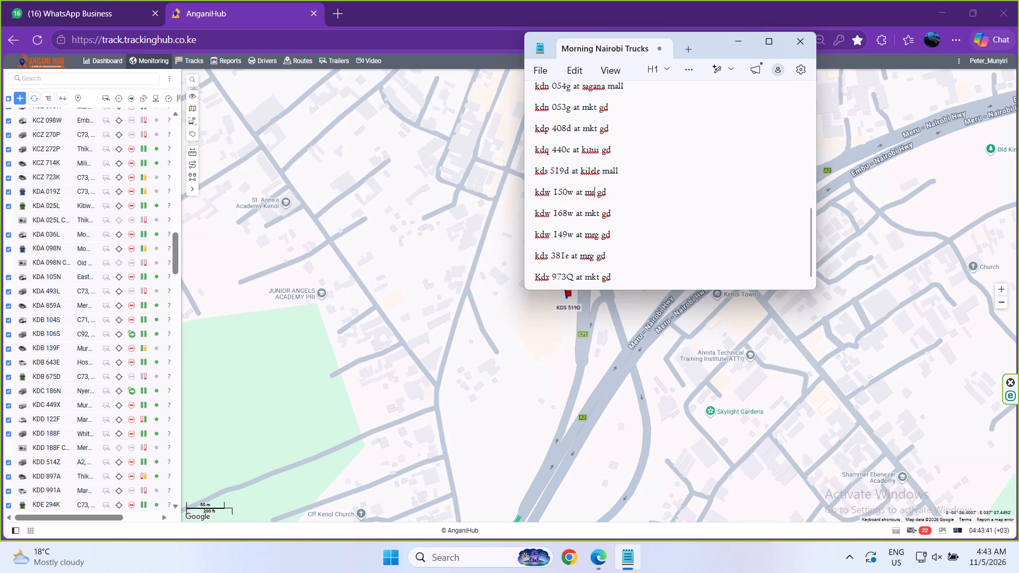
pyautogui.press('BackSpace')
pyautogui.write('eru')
pyautogui.keyDown('ctrl'); pyautogui.scroll(-8, 95, 412); pyautogui.keyUp('ctrl')
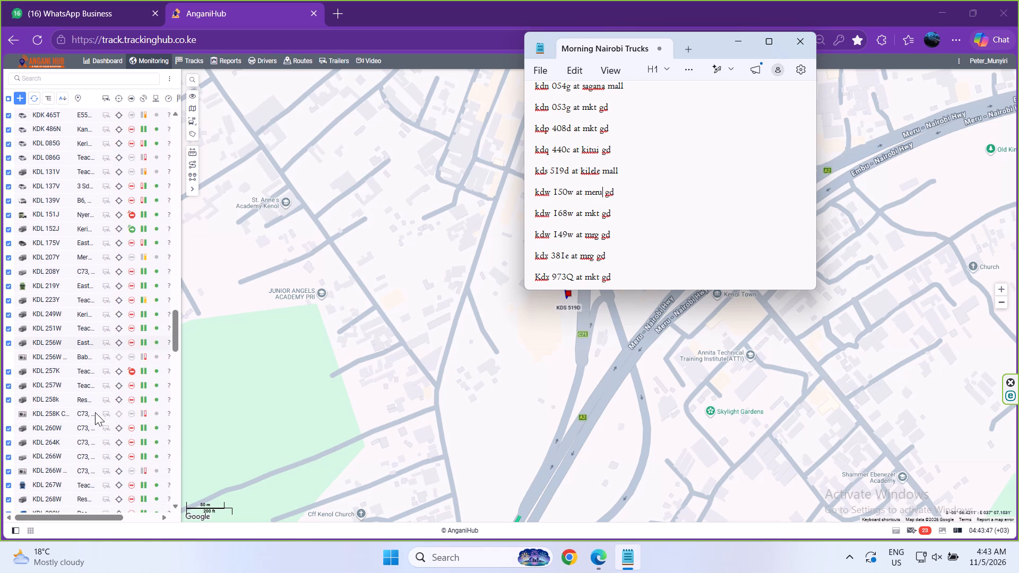
pyautogui.keyDown('ctrl'); pyautogui.scroll(-2, 95, 412); pyautogui.keyUp('ctrl')
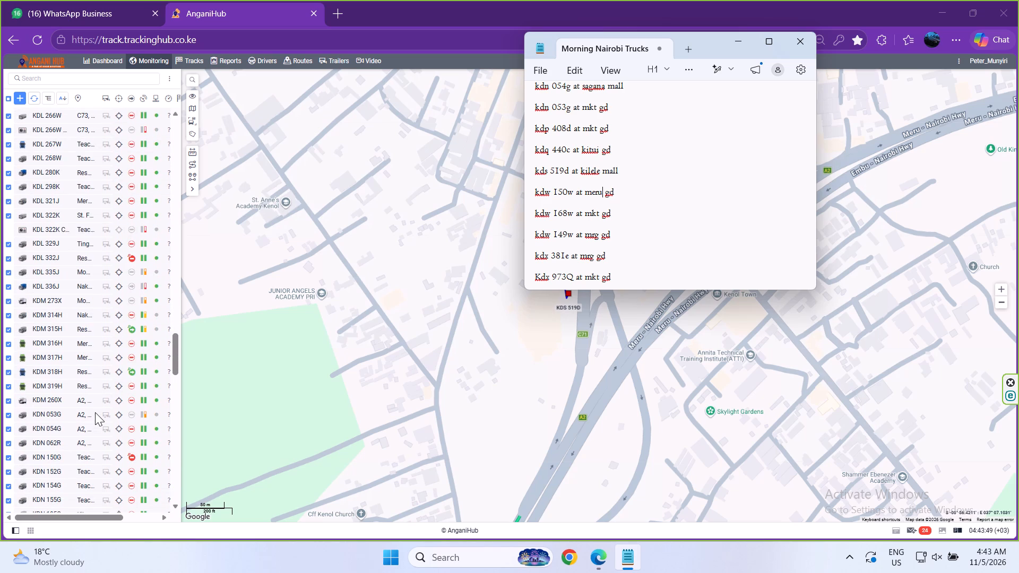
pyautogui.keyDown('ctrl'); pyautogui.scroll(-5, 95, 412); pyautogui.keyUp('ctrl')
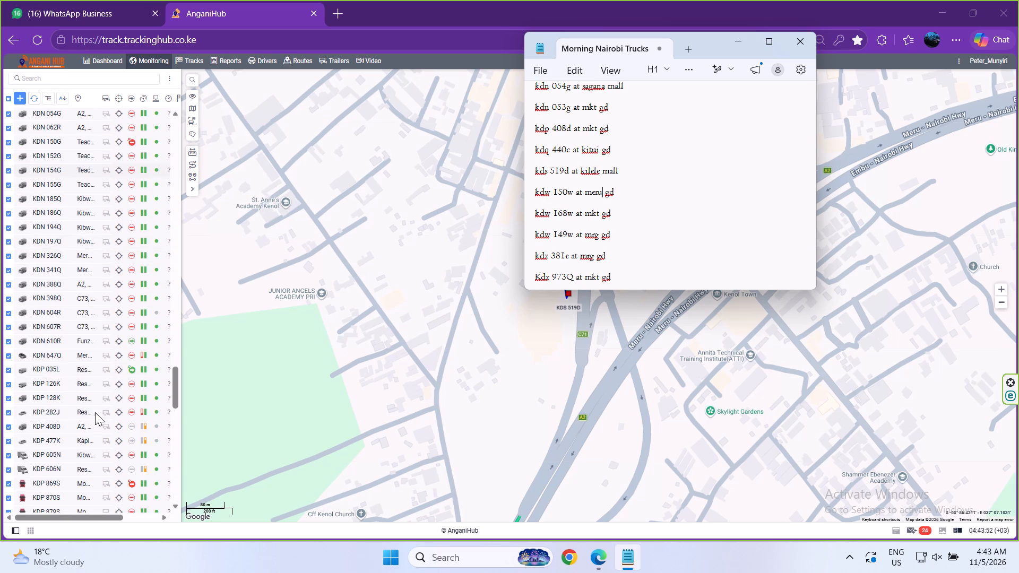
pyautogui.keyDown('ctrl'); pyautogui.scroll(-3, 95, 412); pyautogui.keyUp('ctrl')
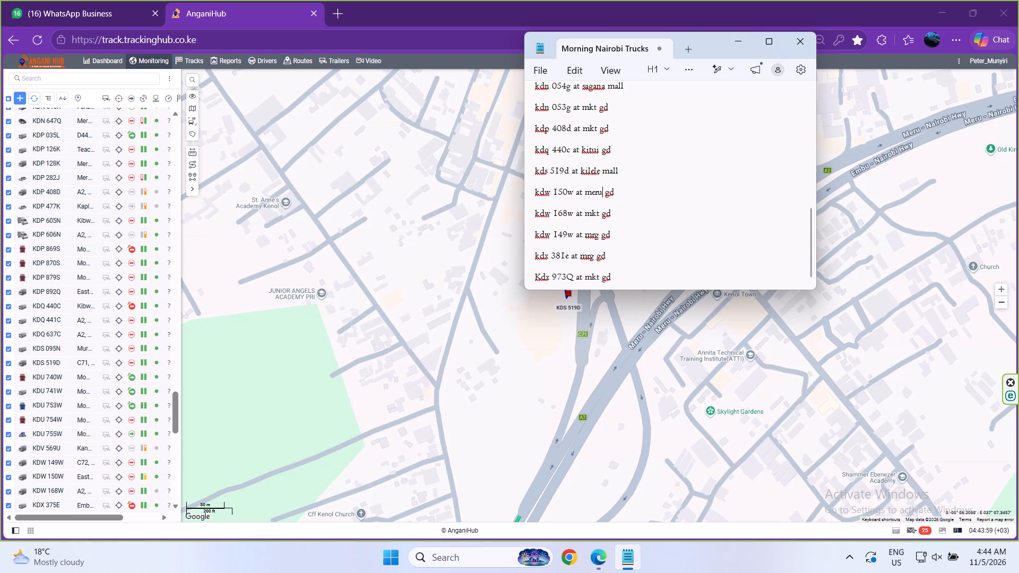
pyautogui.press('BackSpace')
pyautogui.press('BackSpace')
pyautogui.press('BackSpace')
pyautogui.keyDown('ctrl'); pyautogui.moveTo(609, 189); pyautogui.dragTo(587, 189); pyautogui.keyUp('ctrl')
pyautogui.write('ruai')
pyautogui.keyDown('ctrl'); pyautogui.scroll(-1, 93, 475); pyautogui.keyUp('ctrl')
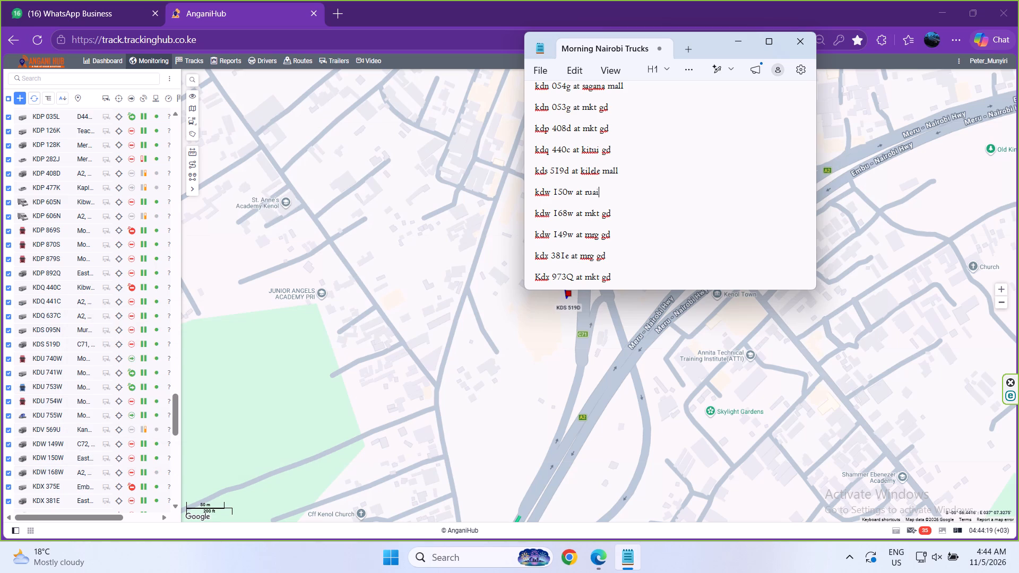
pyautogui.keyDown('ctrl'); pyautogui.scroll(-2, 31, 439); pyautogui.keyUp('ctrl')
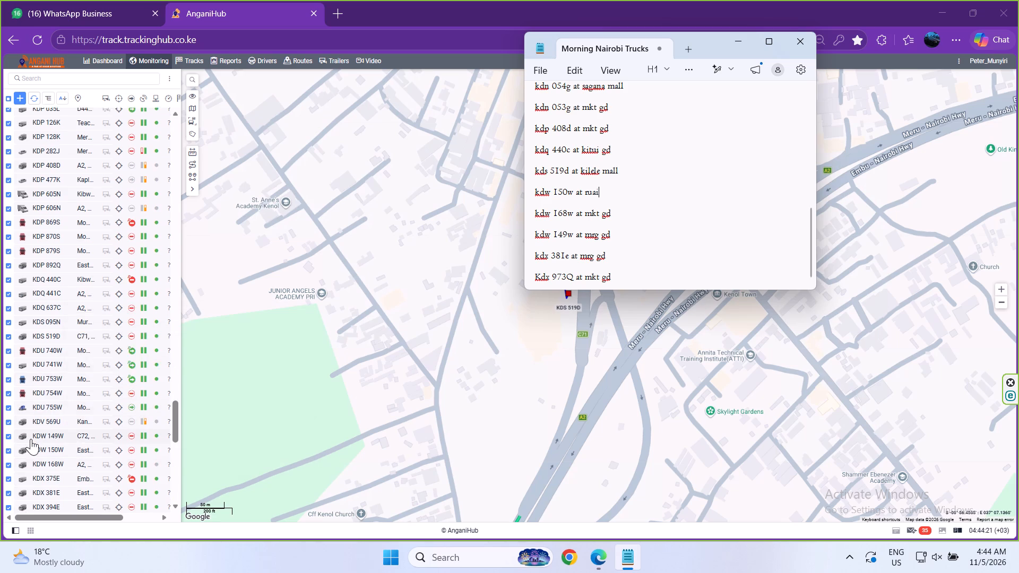
pyautogui.keyDown('ctrl'); pyautogui.scroll(-1, 31, 439); pyautogui.keyUp('ctrl')
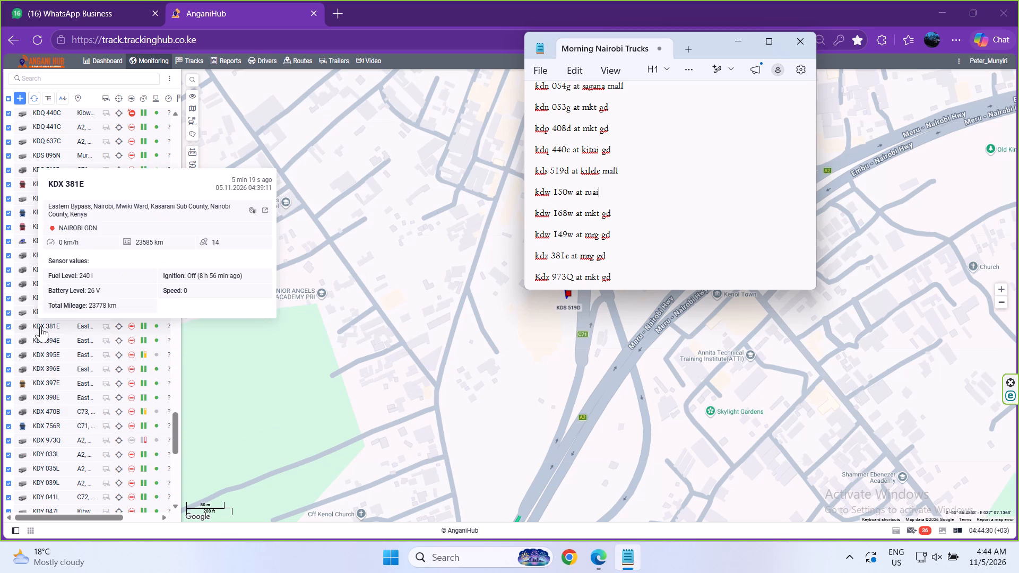
pyautogui.keyDown('ctrl'); pyautogui.moveTo(610, 256); pyautogui.dragTo(599, 256); pyautogui.keyUp('ctrl')
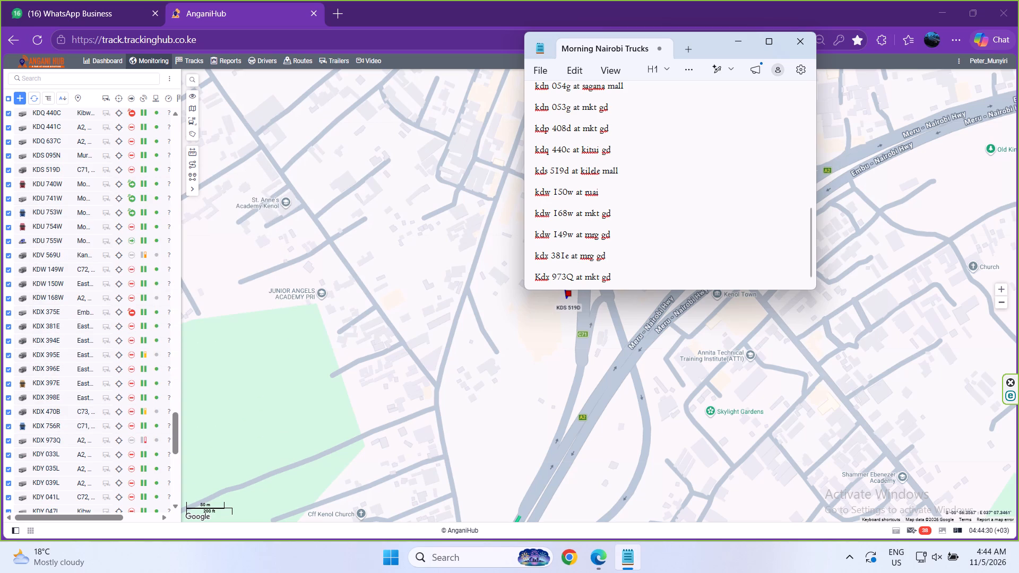
pyautogui.keyDown('ctrl'); pyautogui.moveTo(599, 256); pyautogui.dragTo(581, 258); pyautogui.keyUp('ctrl')
pyautogui.write('ruai')
pyautogui.press('space')
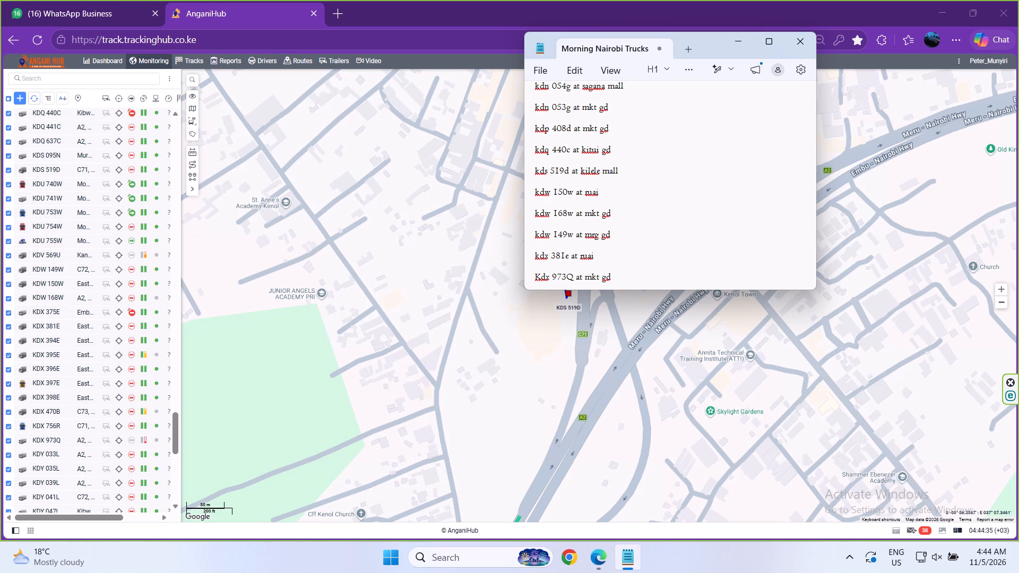
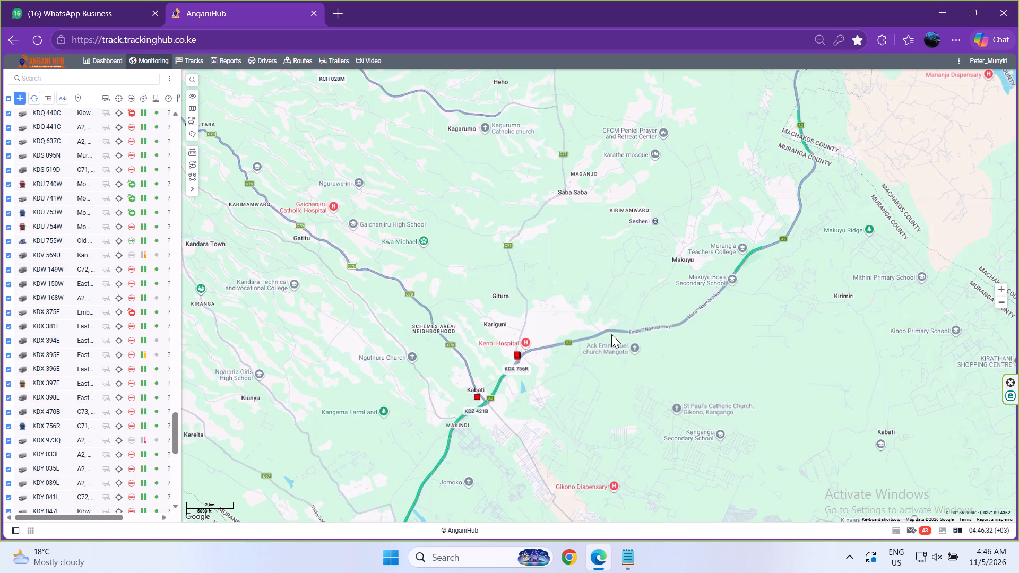
# Examine vehicle positions on the map from Kenol north through Murang'a, Karatina and Nanyuki to Meru.
pyautogui.keyDown('ctrl'); pyautogui.moveTo(562, 179); pyautogui.dragTo(567, 349); pyautogui.keyUp('ctrl')
pyautogui.keyDown('ctrl'); pyautogui.scroll(-1, 567, 349); pyautogui.keyUp('ctrl')
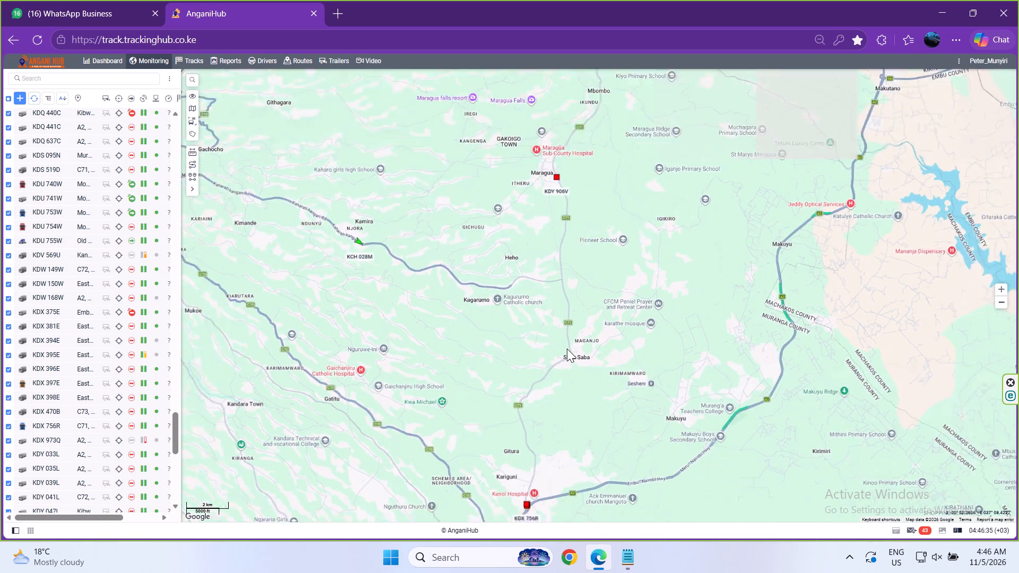
pyautogui.keyDown('ctrl'); pyautogui.moveTo(638, 290); pyautogui.dragTo(610, 528); pyautogui.keyUp('ctrl')
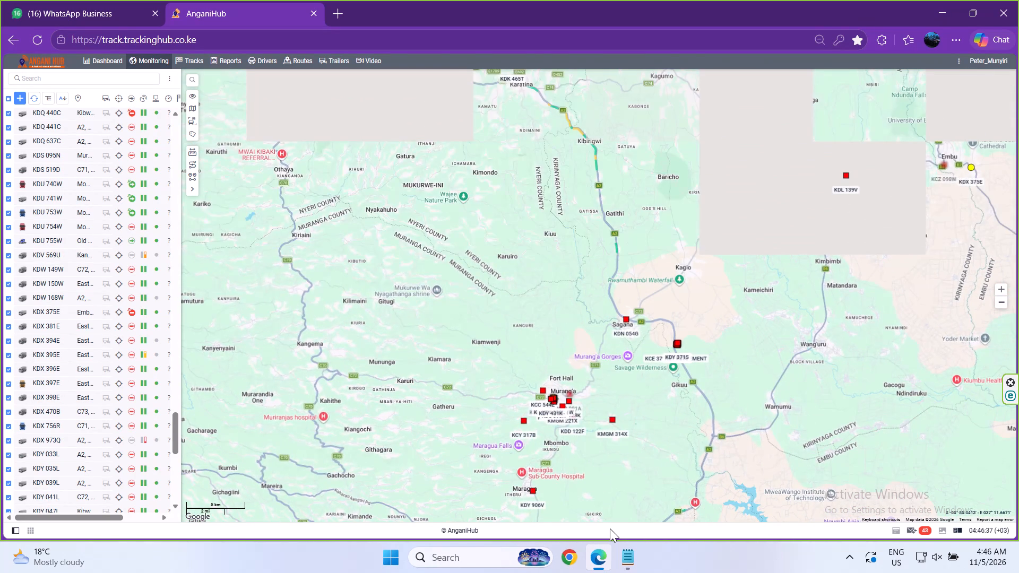
pyautogui.keyDown('ctrl'); pyautogui.moveTo(601, 209); pyautogui.dragTo(693, 389); pyautogui.keyUp('ctrl')
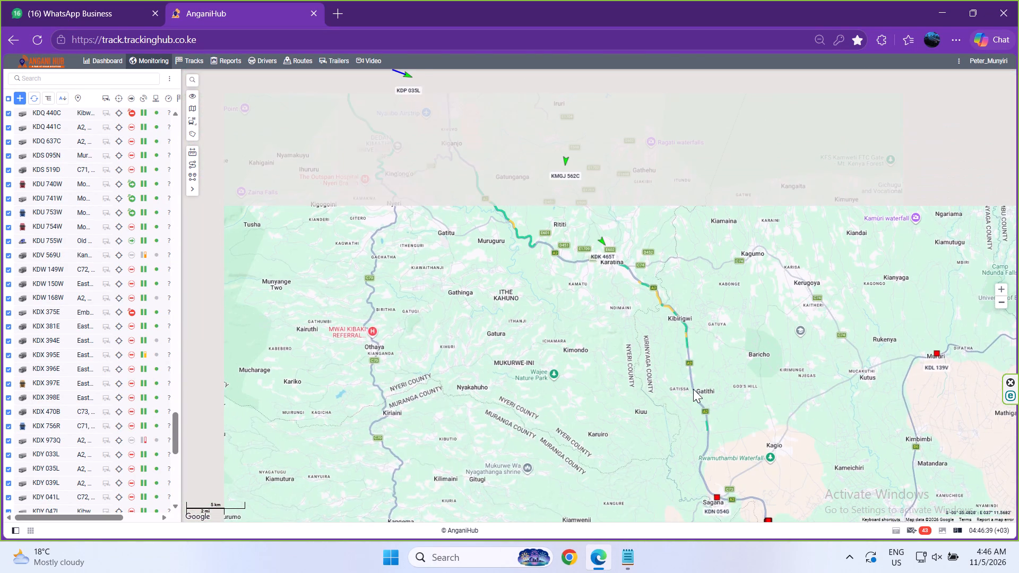
pyautogui.keyDown('ctrl'); pyautogui.moveTo(434, 189); pyautogui.dragTo(600, 341); pyautogui.keyUp('ctrl')
pyautogui.keyDown('ctrl'); pyautogui.scroll(-1, 600, 341); pyautogui.keyUp('ctrl')
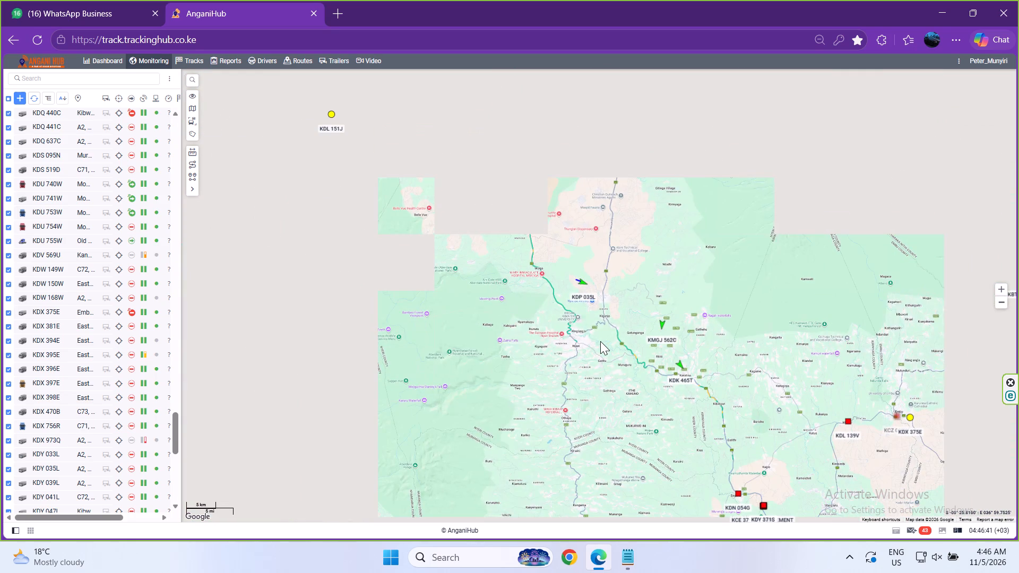
pyautogui.keyDown('ctrl'); pyautogui.moveTo(557, 173); pyautogui.dragTo(706, 418); pyautogui.keyUp('ctrl')
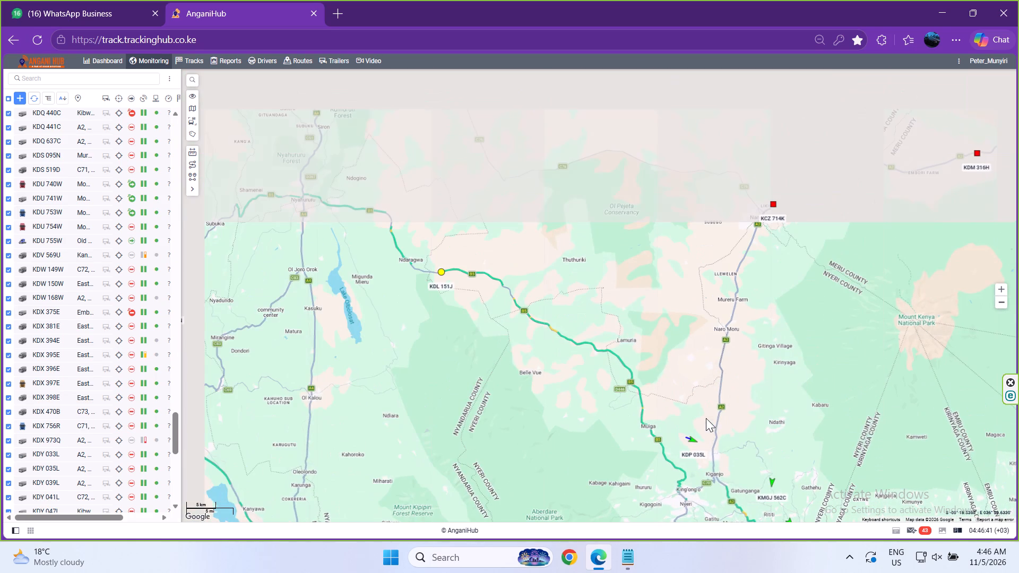
pyautogui.keyDown('ctrl'); pyautogui.moveTo(709, 169); pyautogui.dragTo(516, 293); pyautogui.keyUp('ctrl')
pyautogui.keyDown('ctrl'); pyautogui.moveTo(748, 216); pyautogui.dragTo(665, 253); pyautogui.keyUp('ctrl')
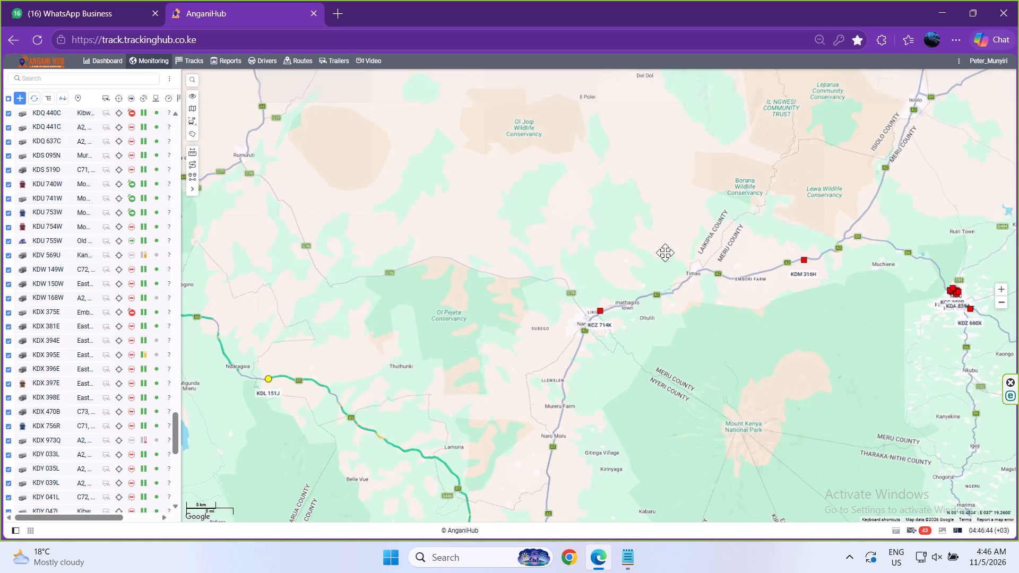
pyautogui.keyDown('ctrl'); pyautogui.moveTo(665, 253); pyautogui.dragTo(637, 261); pyautogui.keyUp('ctrl')
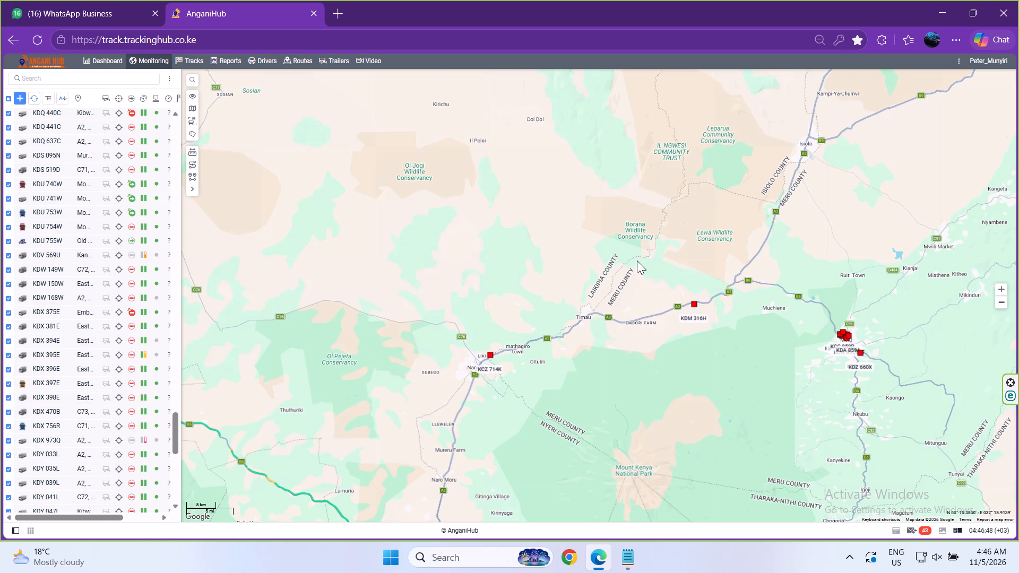
pyautogui.keyDown('ctrl'); pyautogui.moveTo(785, 271); pyautogui.dragTo(646, 226); pyautogui.keyUp('ctrl')
# Examine vehicle positions on the map westward from Nanyuki through Nyahururu to Nakuru and Molo.
pyautogui.keyDown('ctrl'); pyautogui.moveTo(584, 343); pyautogui.dragTo(788, 225); pyautogui.keyUp('ctrl')
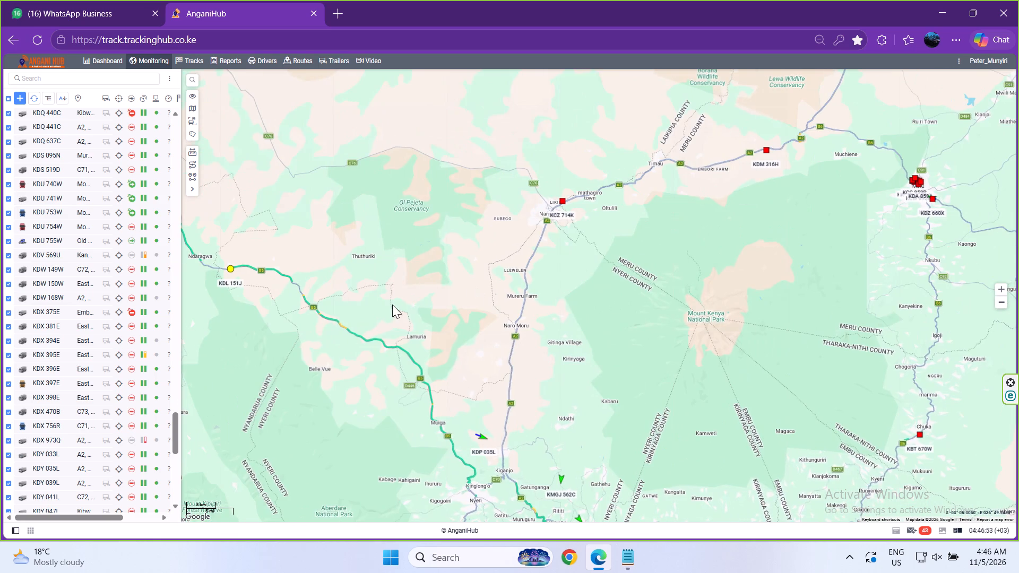
pyautogui.keyDown('ctrl'); pyautogui.moveTo(392, 305); pyautogui.dragTo(657, 279); pyautogui.keyUp('ctrl')
pyautogui.keyDown('ctrl'); pyautogui.moveTo(380, 264); pyautogui.dragTo(636, 263); pyautogui.keyUp('ctrl')
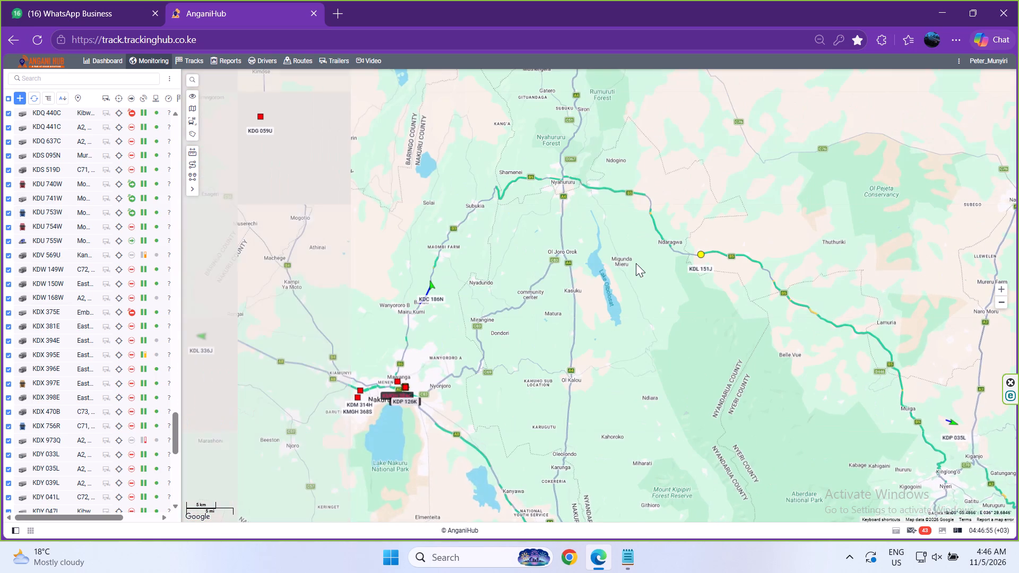
pyautogui.keyDown('ctrl'); pyautogui.moveTo(405, 344); pyautogui.dragTo(559, 311); pyautogui.keyUp('ctrl')
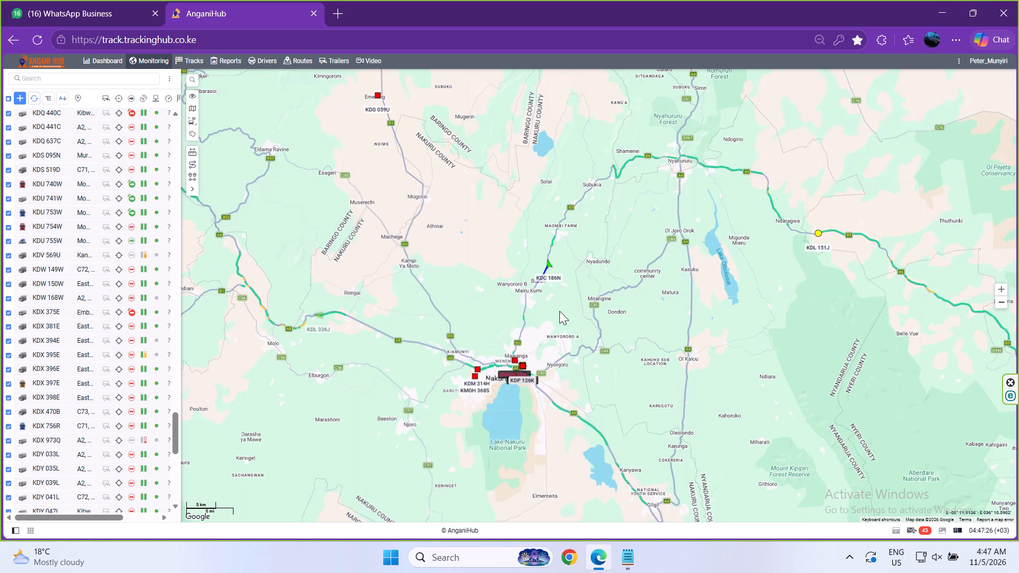
pyautogui.keyDown('ctrl'); pyautogui.moveTo(505, 308); pyautogui.dragTo(618, 241); pyautogui.keyUp('ctrl')
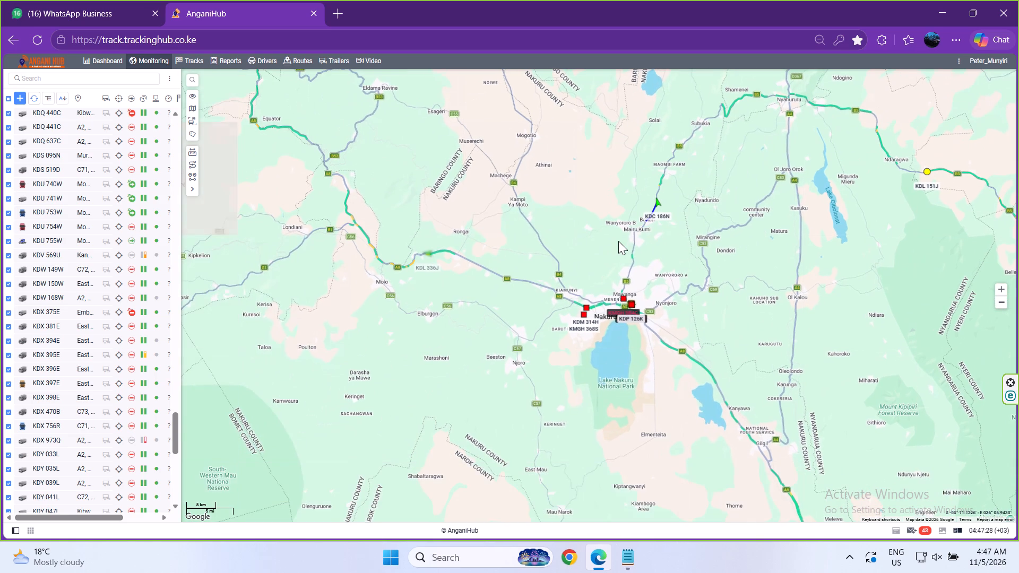
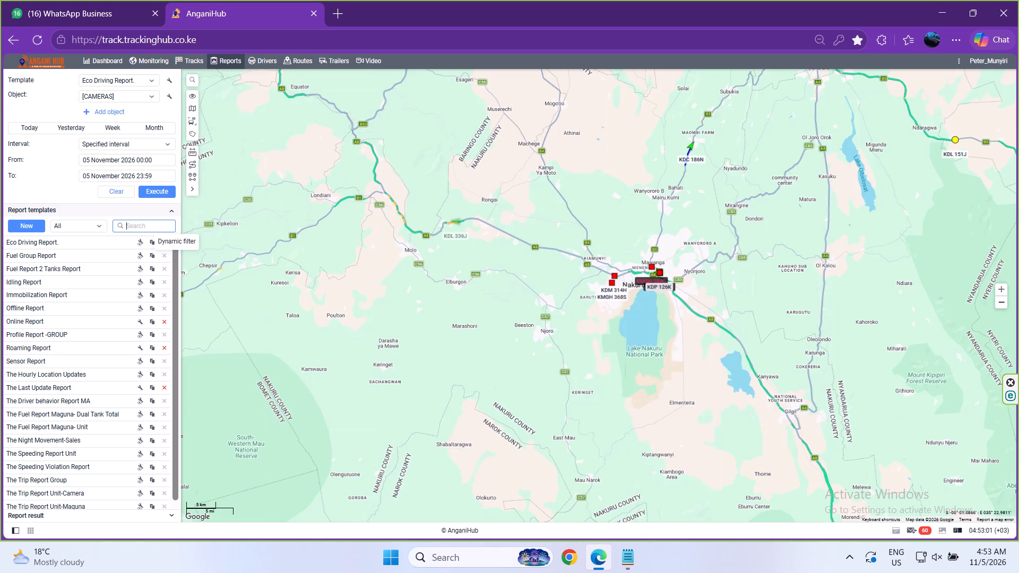
# Filter the report templates by "gr" and choose the Fuel Group Report template.
pyautogui.keyDown('ctrl'); pyautogui.click(148, 228); pyautogui.keyUp('ctrl')
pyautogui.press(',')
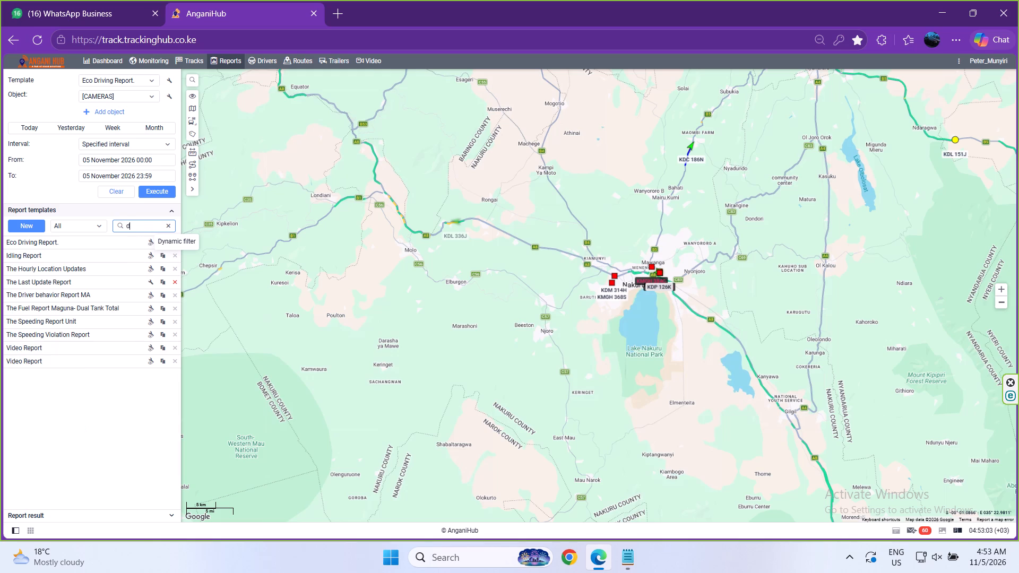
pyautogui.press('BackSpace')
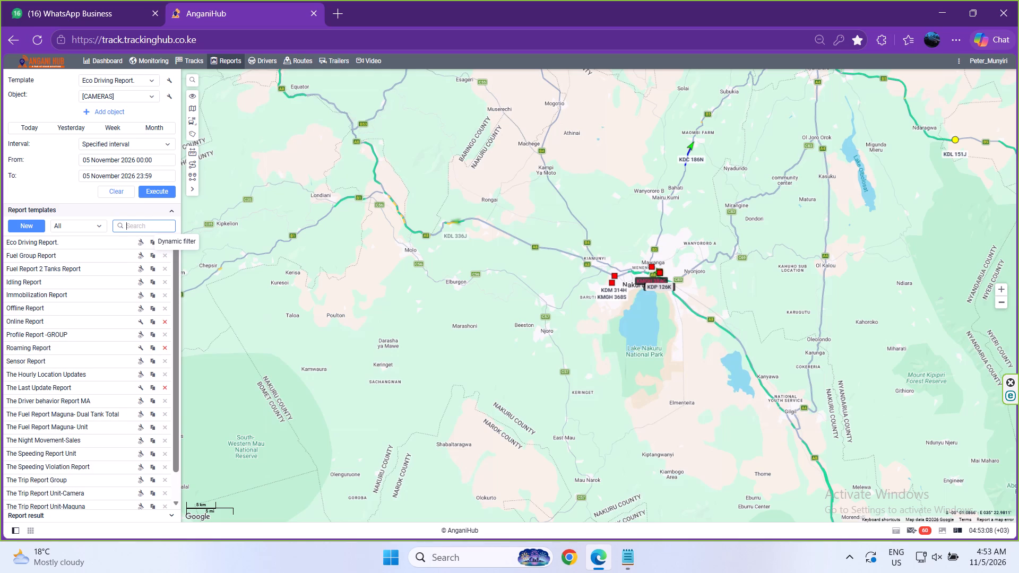
pyautogui.press('.')
pyautogui.press('/')
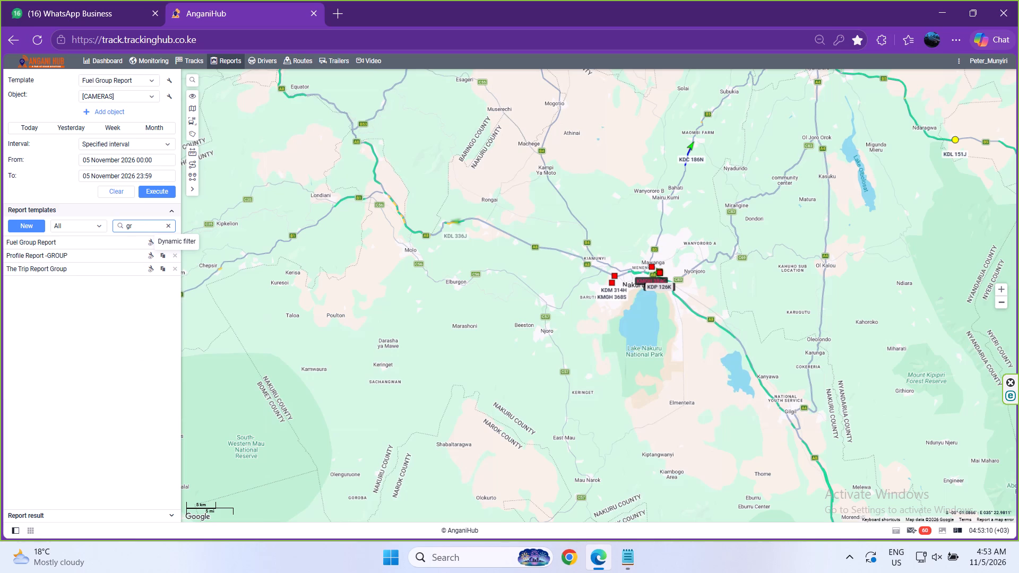
pyautogui.keyDown('ctrl'); pyautogui.click(79, 242); pyautogui.keyUp('ctrl')
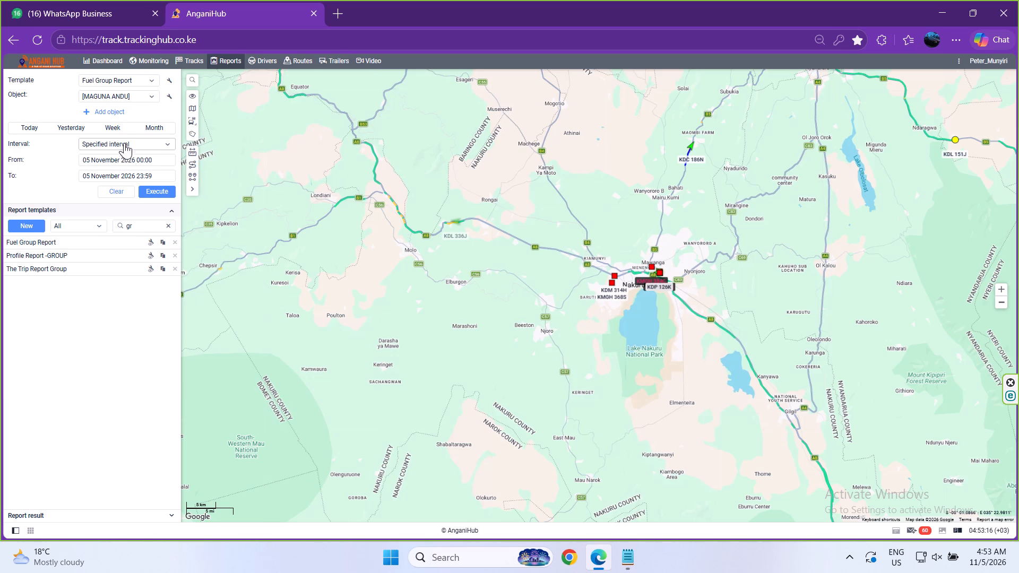
# Set the report's start to 04 November 2026 18:00 and execute the Fuel Group Report for the MAGUNA ANDU group.
pyautogui.keyDown('ctrl'); pyautogui.click(124, 157); pyautogui.keyUp('ctrl')
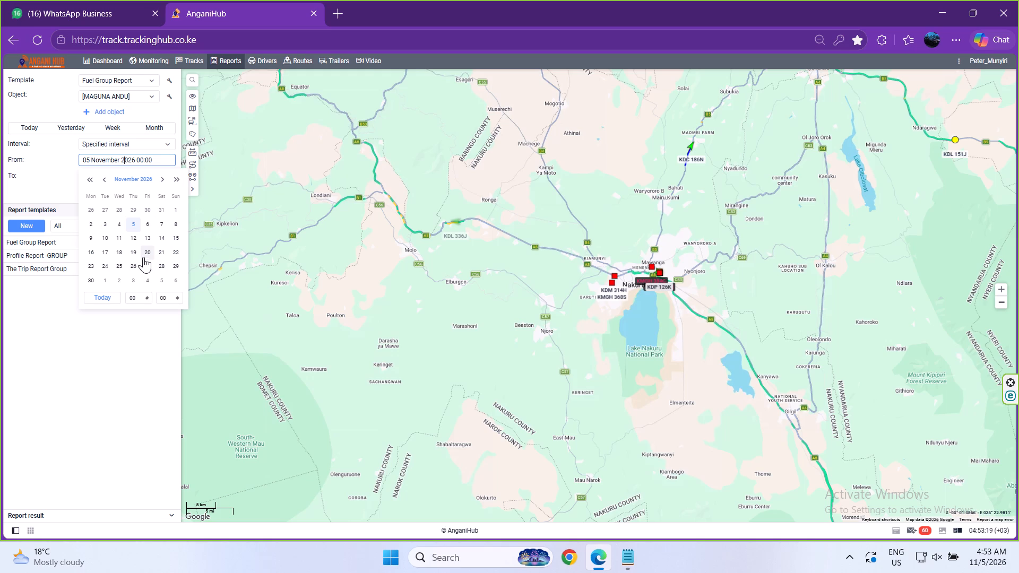
pyautogui.keyDown('ctrl'); pyautogui.click(125, 227); pyautogui.keyUp('ctrl')
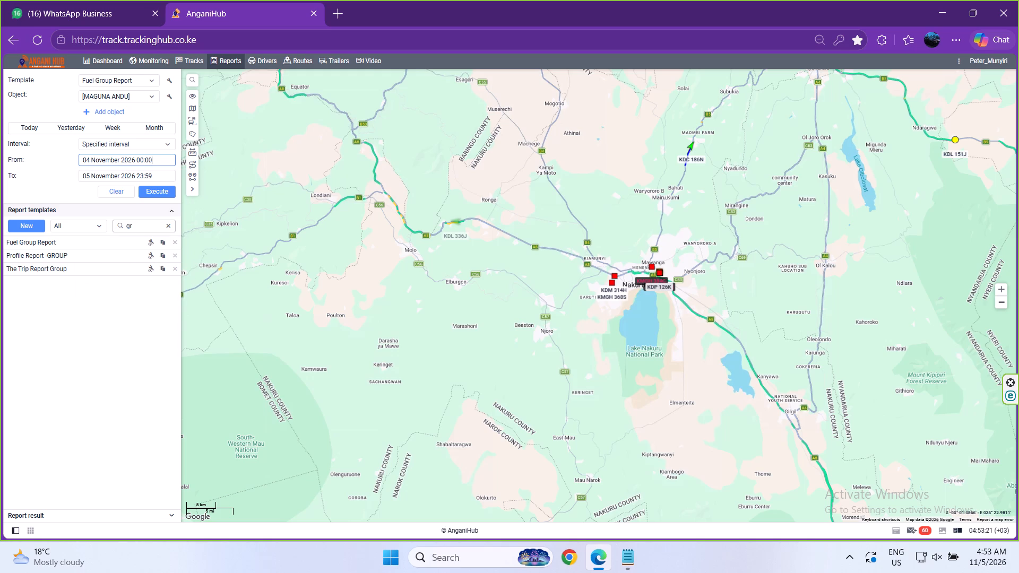
pyautogui.press('Left')
pyautogui.press('Left')
pyautogui.press('Left')
pyautogui.press('BackSpace')
pyautogui.press('BackSpace')
pyautogui.write('56')
pyautogui.keyDown('ctrl'); pyautogui.moveTo(255, 241); pyautogui.dragTo(170, 202); pyautogui.keyUp('ctrl')
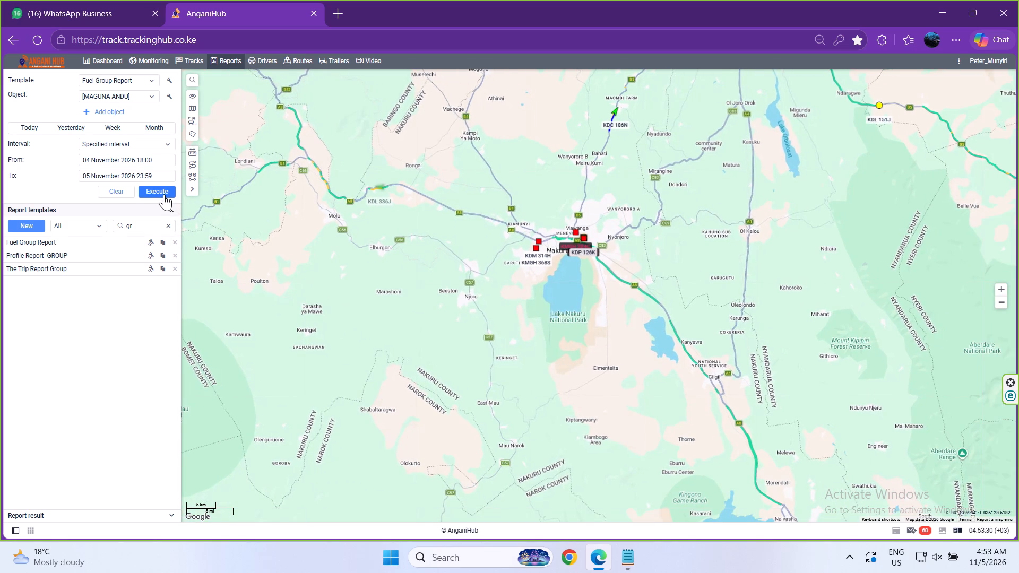